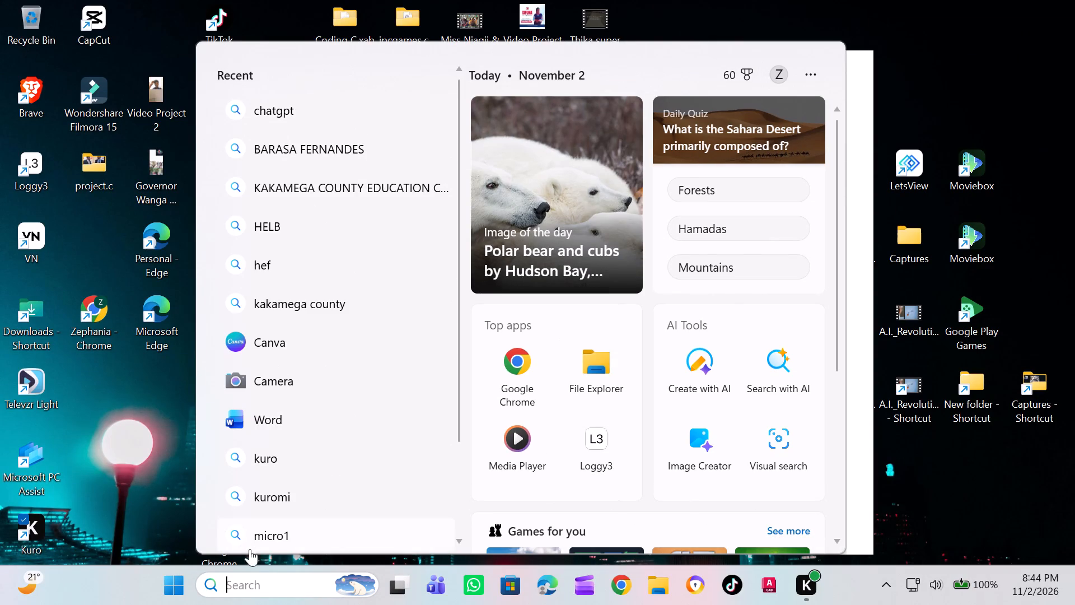
Search the computer for Word and launch it.
{"action": "left_click", "coordinate": [249, 589]}
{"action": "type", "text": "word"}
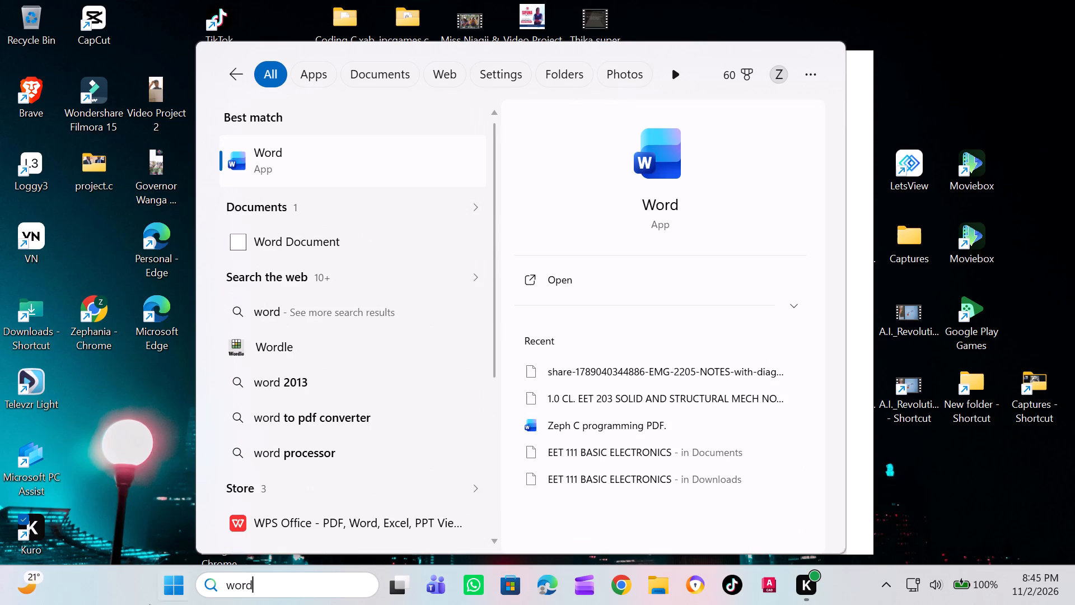
{"action": "double_click", "coordinate": [377, 160]}
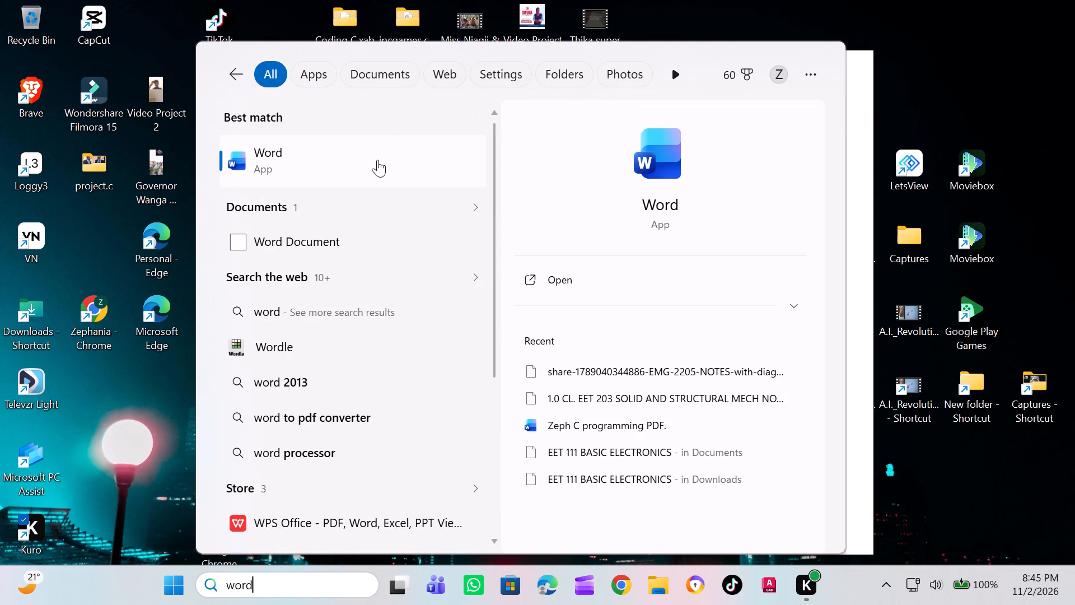
{"action": "left_click", "coordinate": [377, 160]}
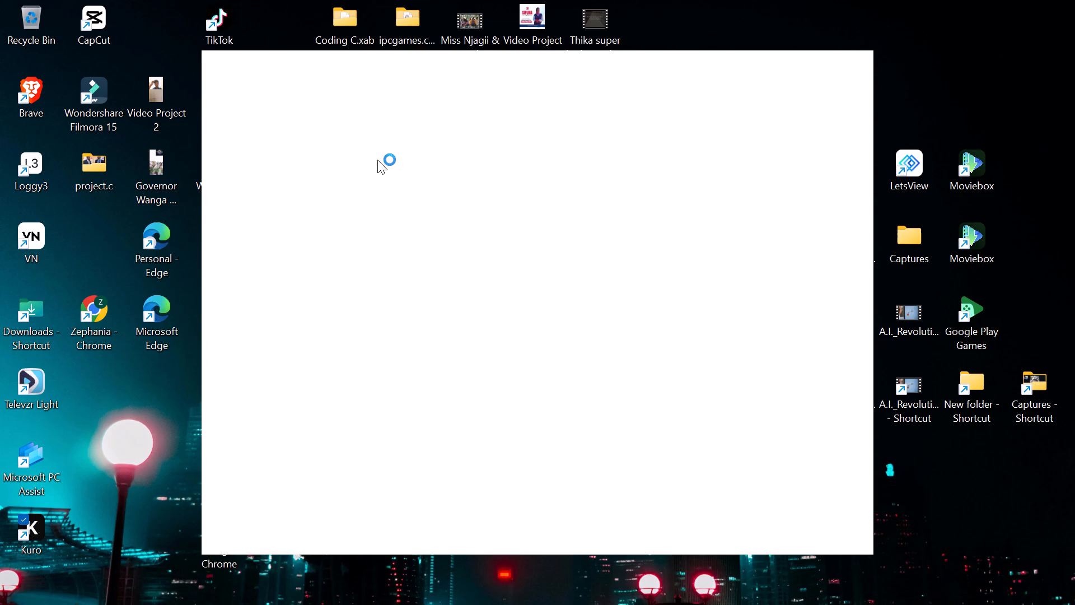
{"action": "right_click", "coordinate": [537, 311]}
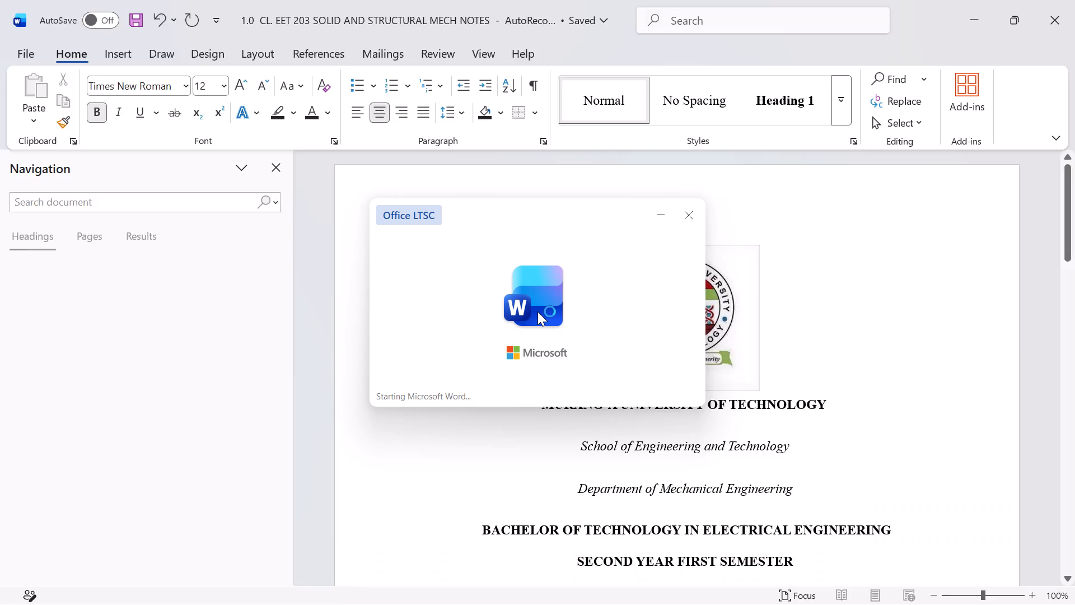
{"action": "right_click", "coordinate": [537, 311]}
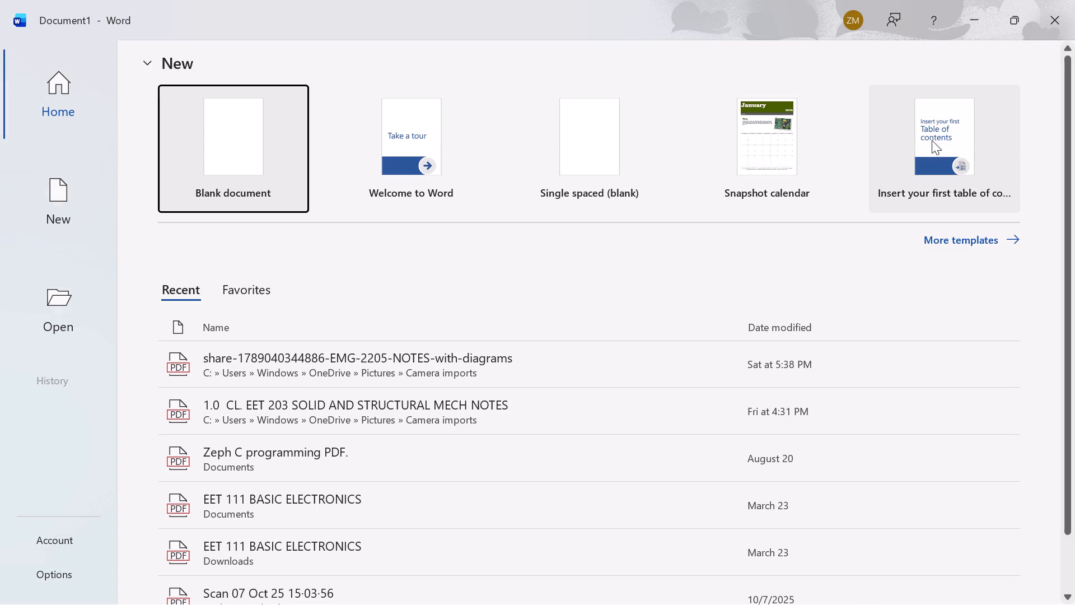
Open the recent PDF of EMG-2205 notes with diagrams and accept its conversion to an editable Word document.
{"action": "left_click", "coordinate": [58, 92]}
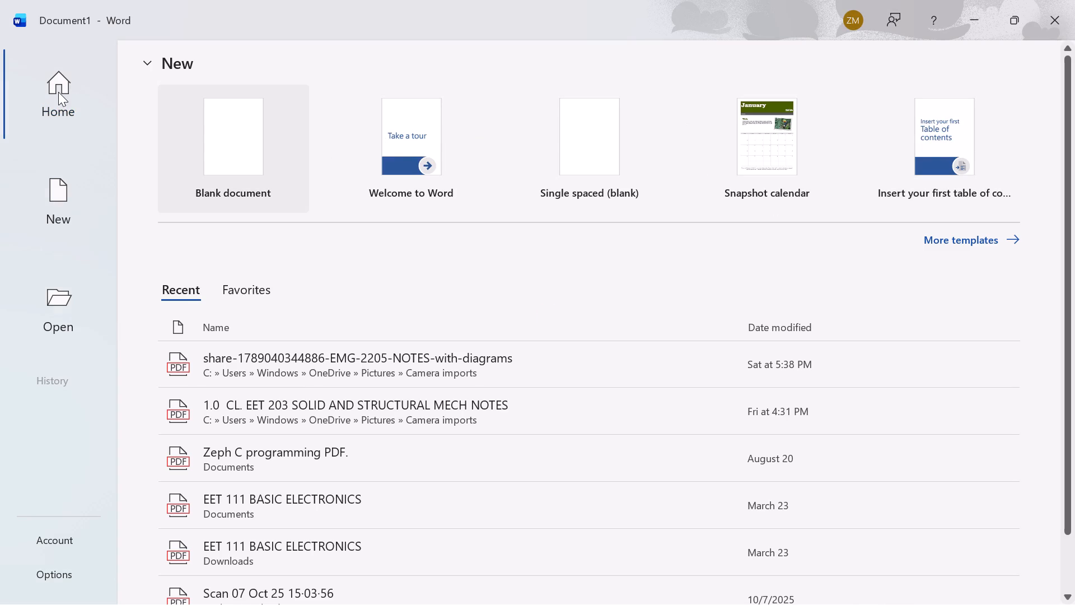
{"action": "left_click", "coordinate": [49, 218]}
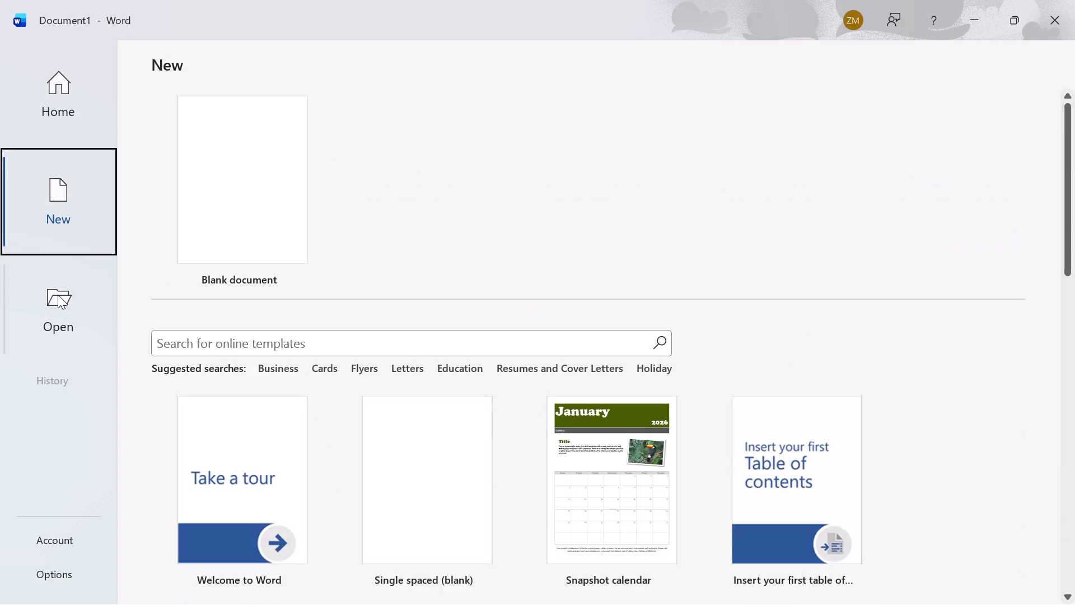
{"action": "left_click", "coordinate": [58, 295]}
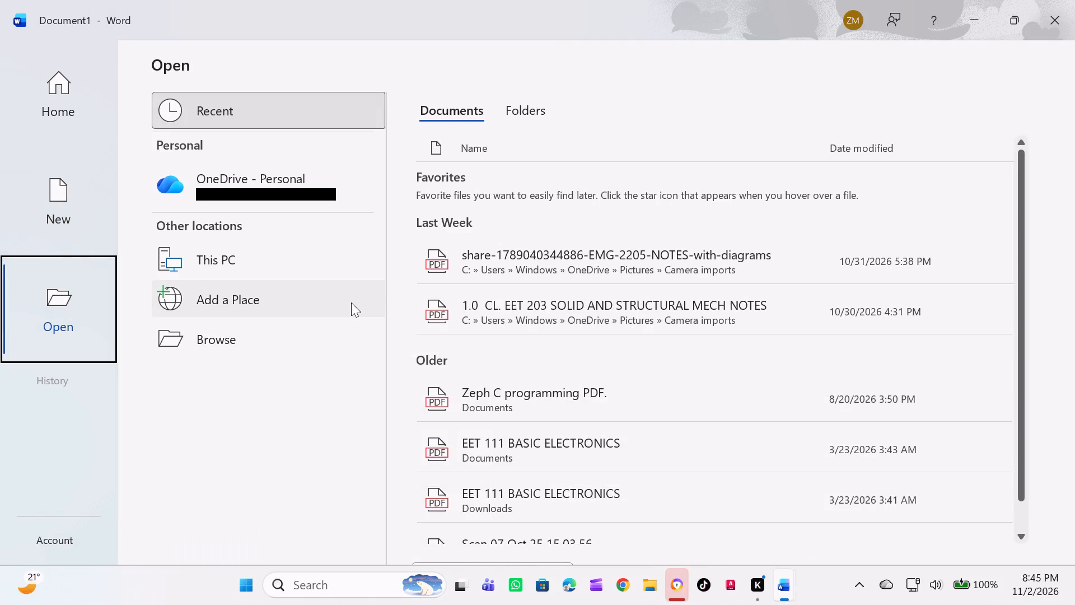
{"action": "scroll", "coordinate": [543, 281], "scroll_direction": "down", "scroll_amount": 6}
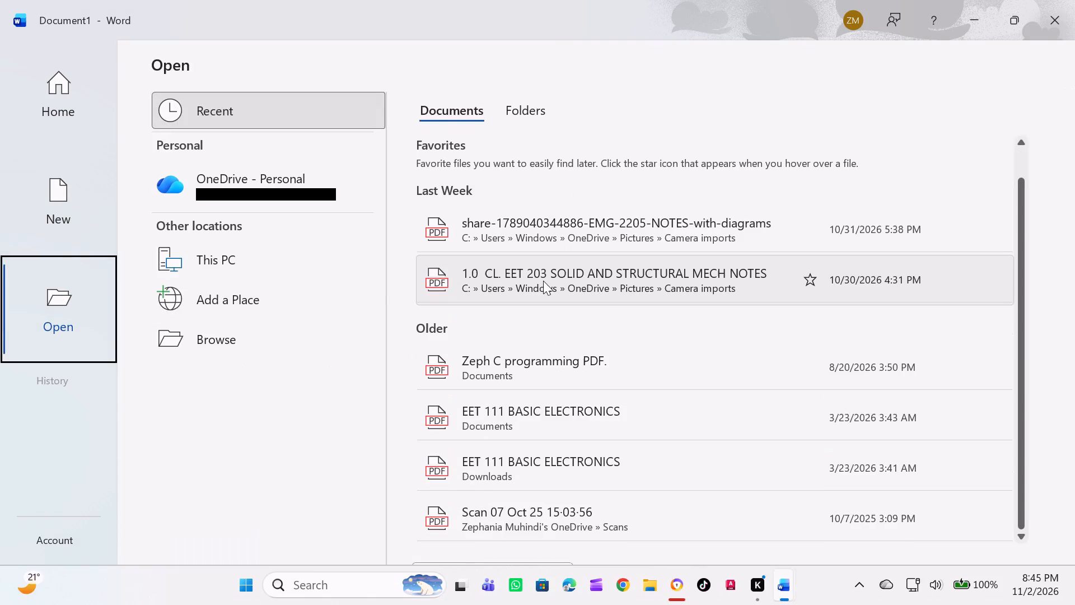
{"action": "scroll", "coordinate": [543, 281], "scroll_direction": "down", "scroll_amount": 1}
{"action": "double_click", "coordinate": [618, 222]}
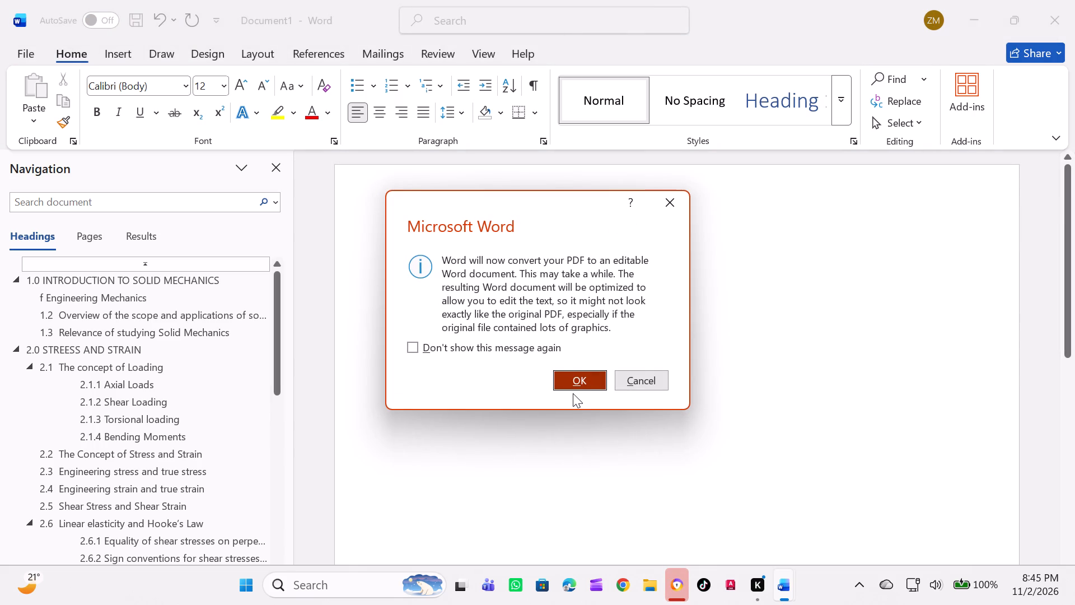
{"action": "left_click", "coordinate": [573, 393]}
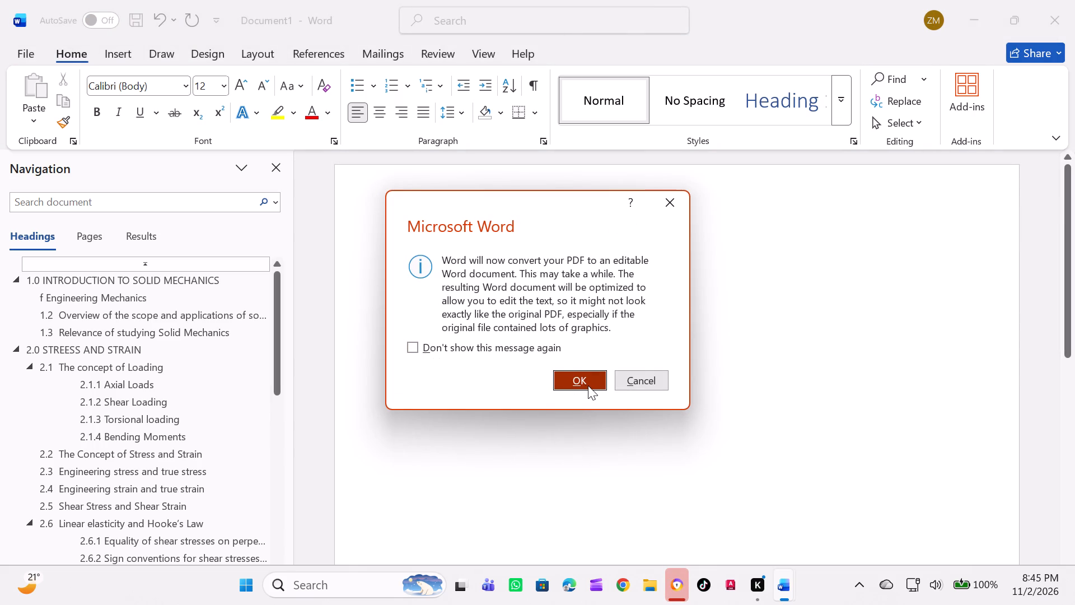
{"action": "left_click", "coordinate": [584, 383]}
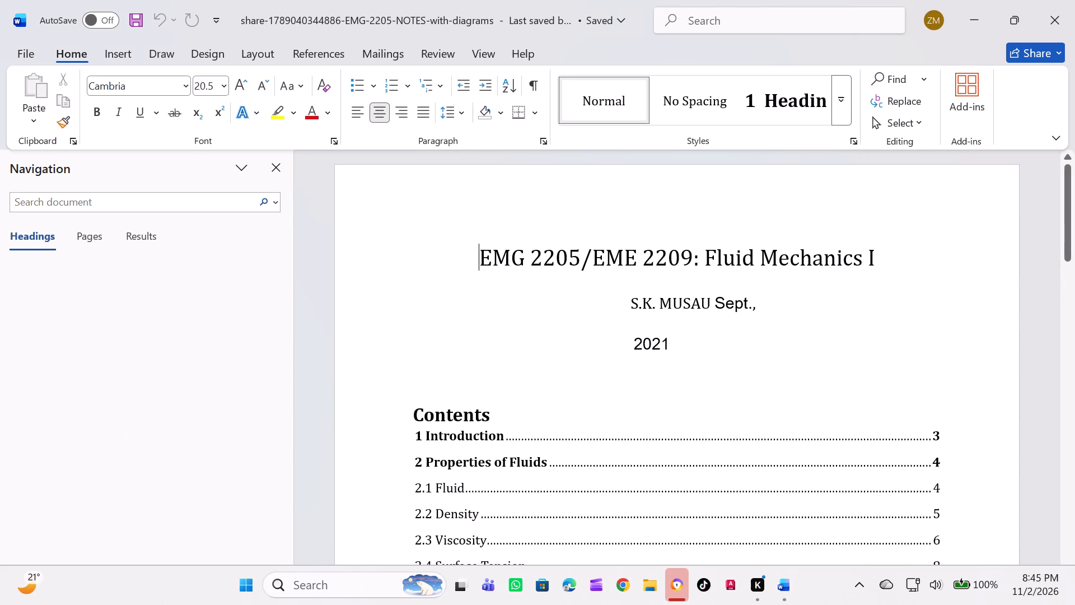
Change the year under the Fluid Mechanics I title to 2026.
{"action": "scroll", "coordinate": [568, 365], "scroll_direction": "down", "scroll_amount": 4}
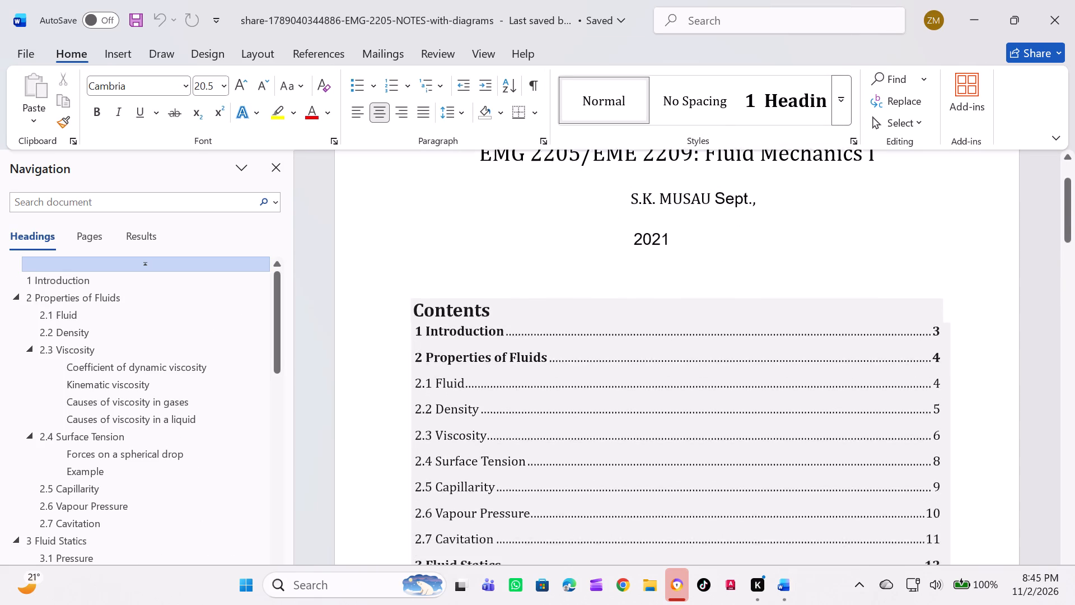
{"action": "scroll", "coordinate": [568, 365], "scroll_direction": "down", "scroll_amount": 6}
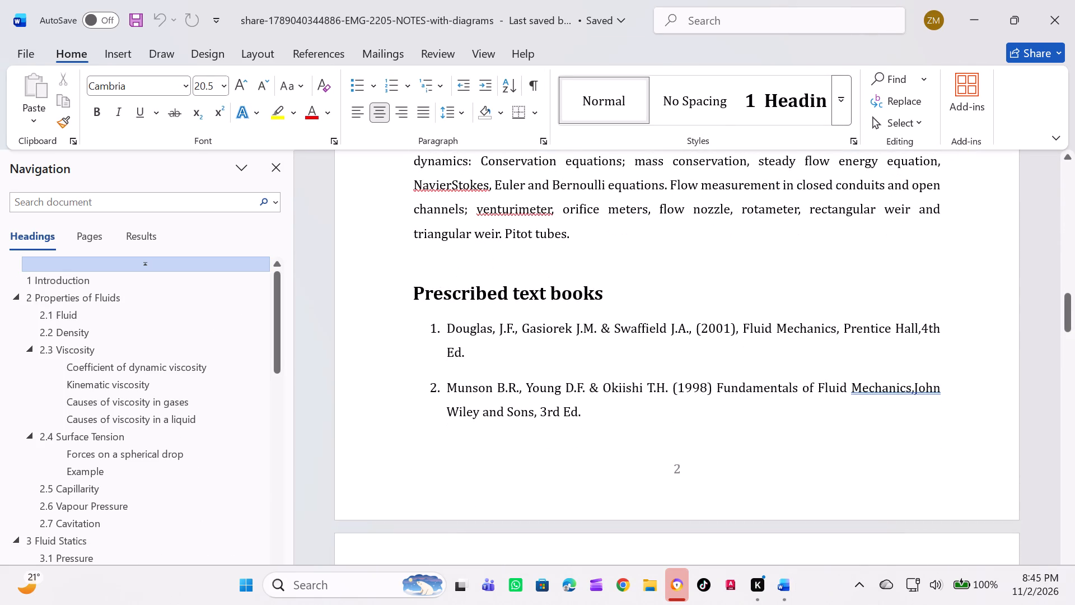
{"action": "scroll", "coordinate": [568, 365], "scroll_direction": "up", "scroll_amount": 7}
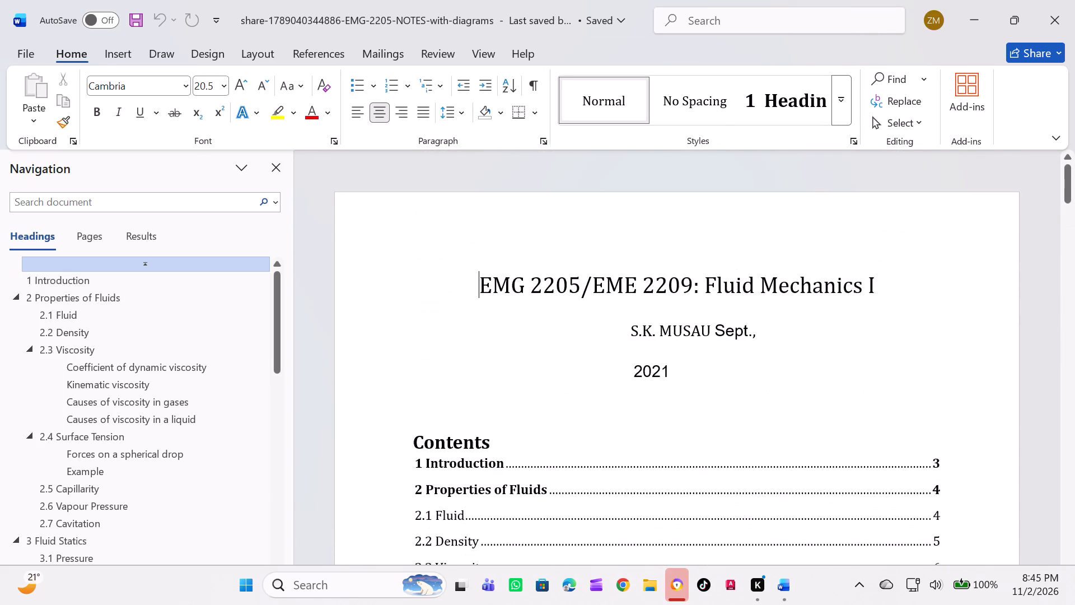
{"action": "scroll", "coordinate": [568, 365], "scroll_direction": "right", "scroll_amount": 1}
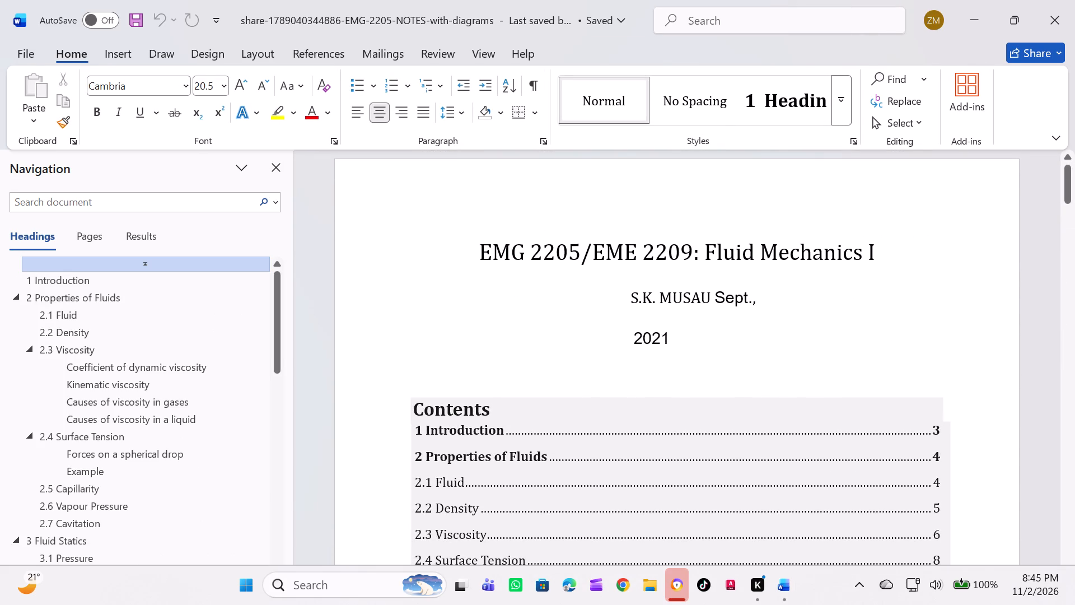
{"action": "left_click", "coordinate": [707, 345]}
{"action": "key", "text": "BackSpace"}
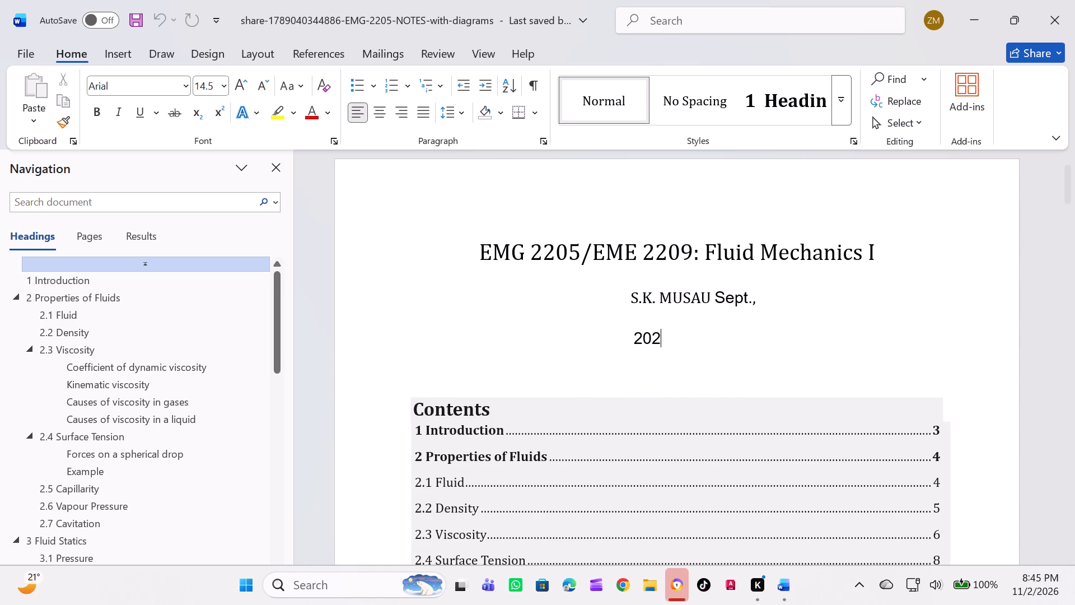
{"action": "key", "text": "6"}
Add a person's full name in capitals on a new line below the year, correcting the spelling of the middle name.
{"action": "key", "text": "Return"}
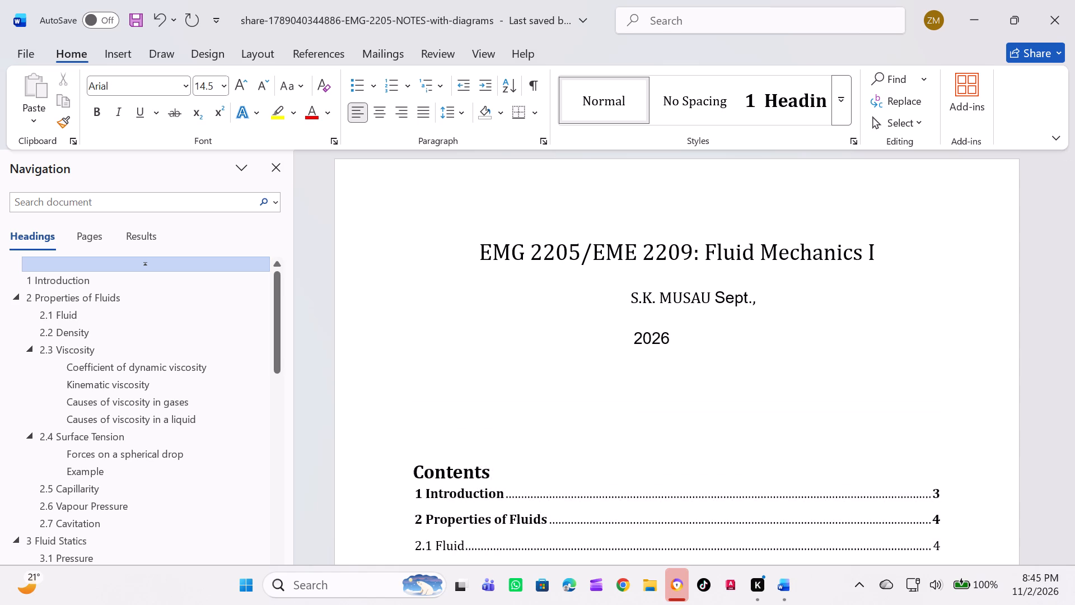
{"action": "key", "text": "Return"}
{"action": "key", "text": "BackSpace"}
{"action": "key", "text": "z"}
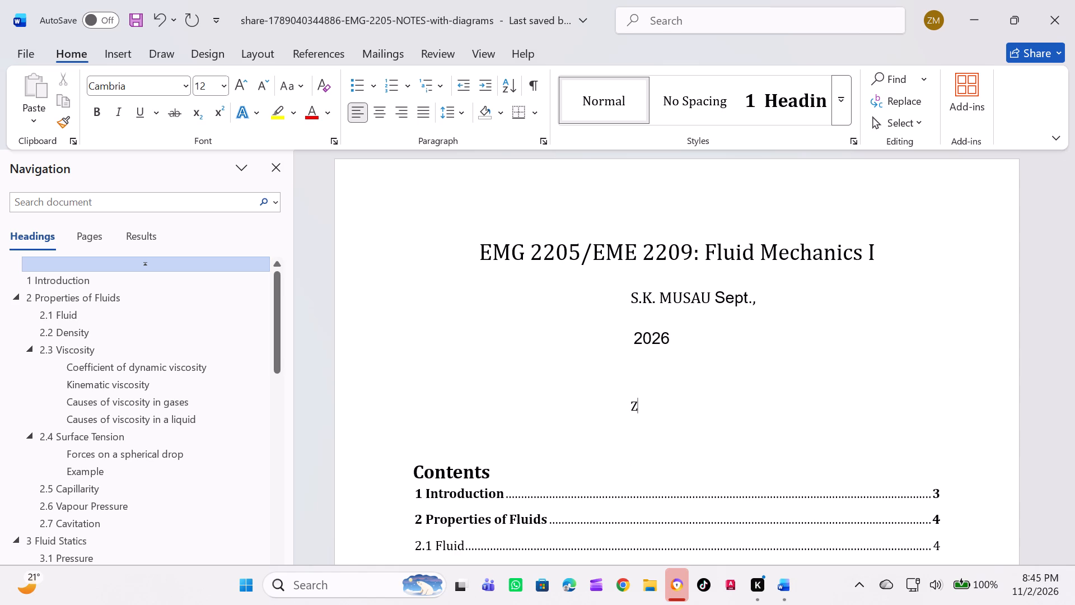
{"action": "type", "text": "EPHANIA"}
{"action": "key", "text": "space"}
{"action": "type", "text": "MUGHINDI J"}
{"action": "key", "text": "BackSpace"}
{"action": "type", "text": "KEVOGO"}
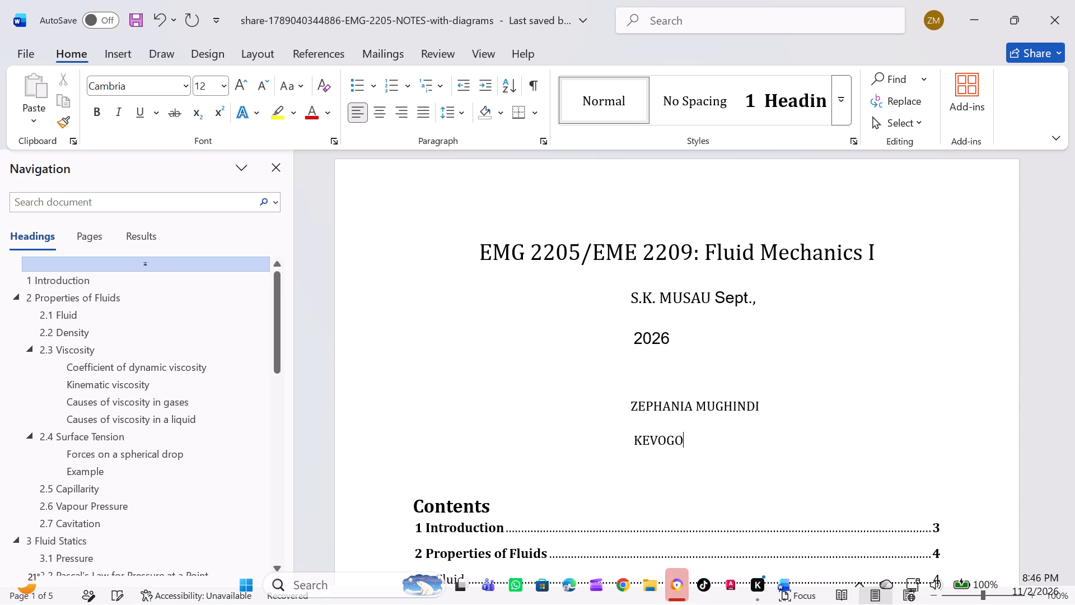
{"action": "left_click", "coordinate": [723, 408]}
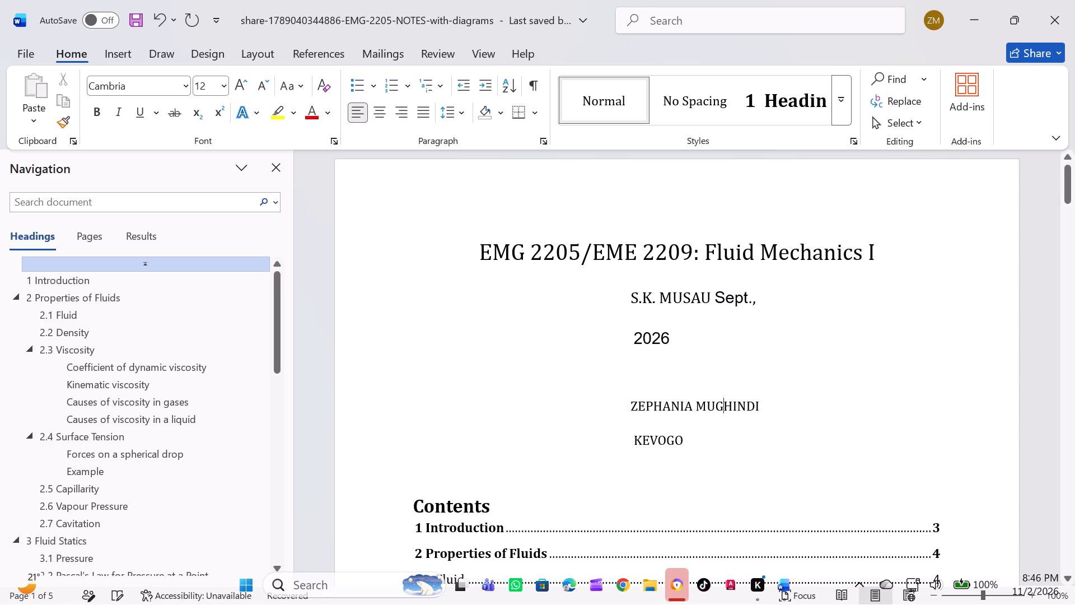
{"action": "key", "text": "BackSpace"}
Make the full name below the year bold.
{"action": "left_click", "coordinate": [706, 438]}
{"action": "left_click_drag", "start_coordinate": [706, 438], "coordinate": [652, 427]}
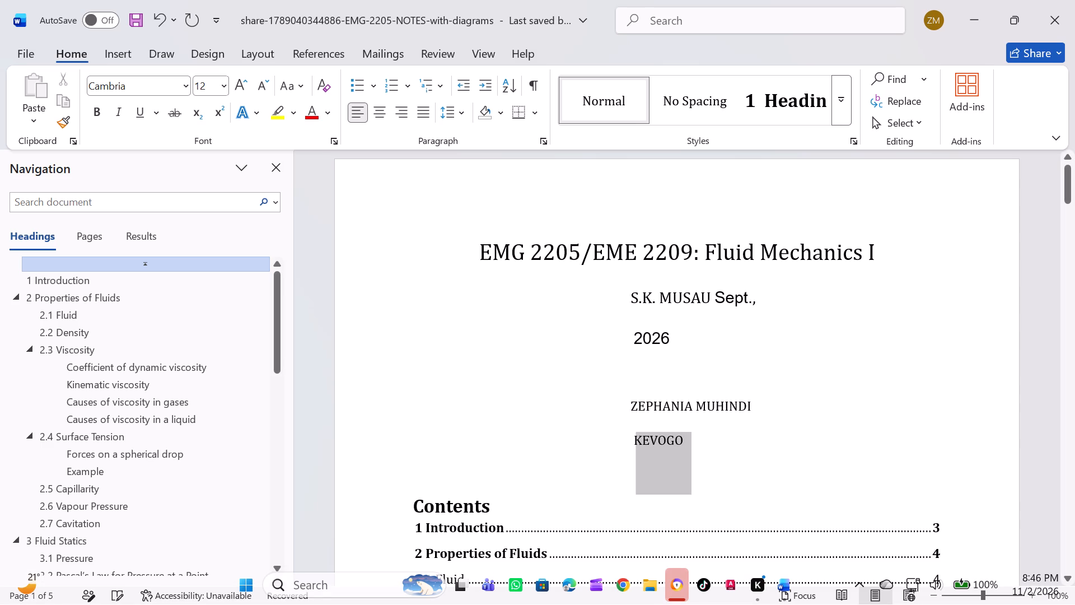
{"action": "left_click_drag", "start_coordinate": [652, 427], "coordinate": [618, 411]}
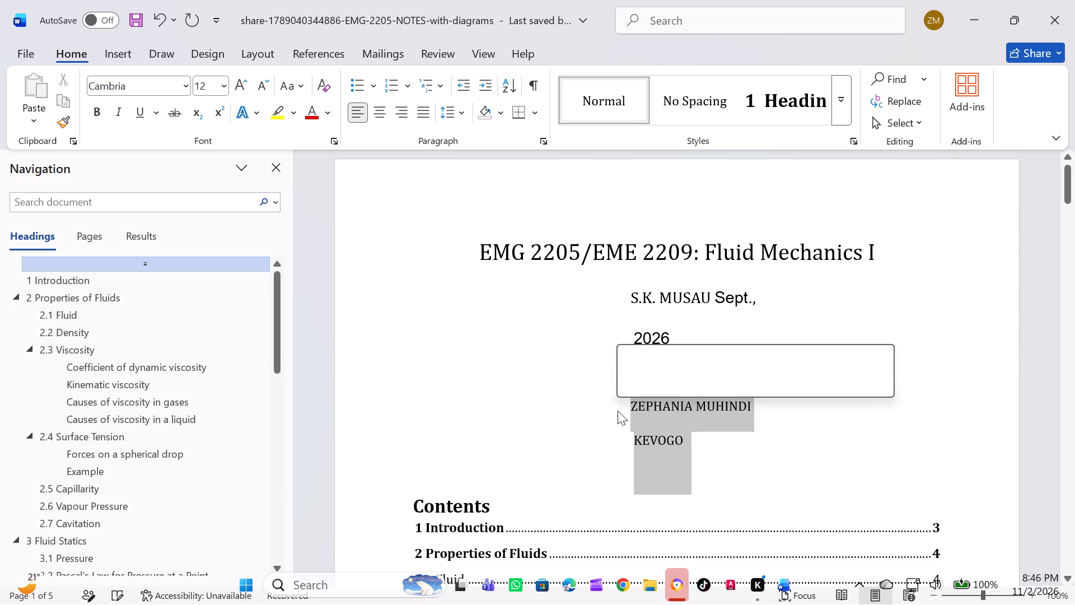
{"action": "left_click", "coordinate": [630, 382]}
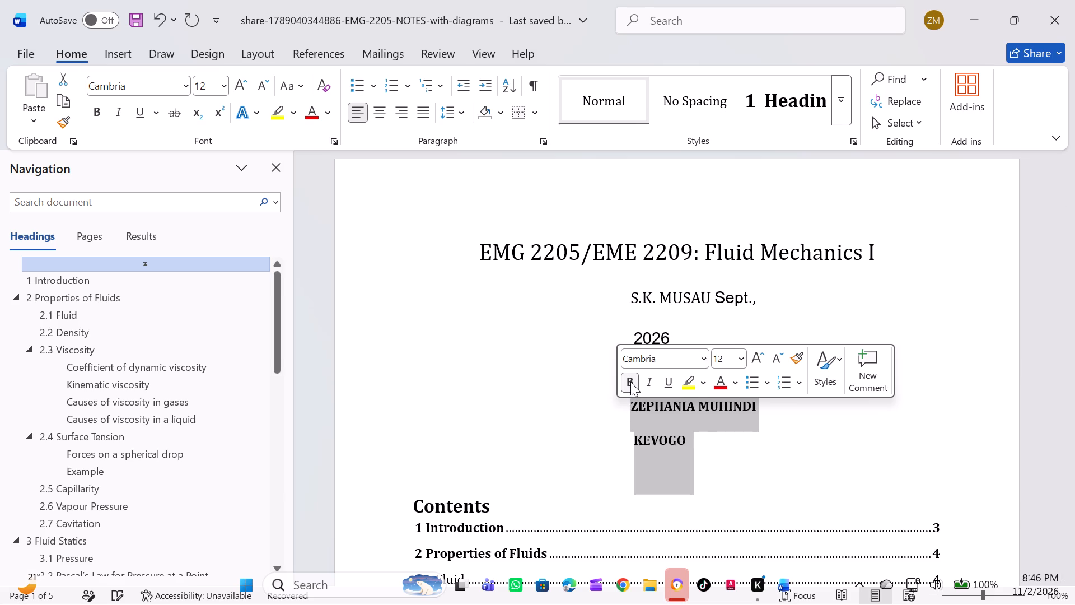
{"action": "left_click", "coordinate": [516, 458]}
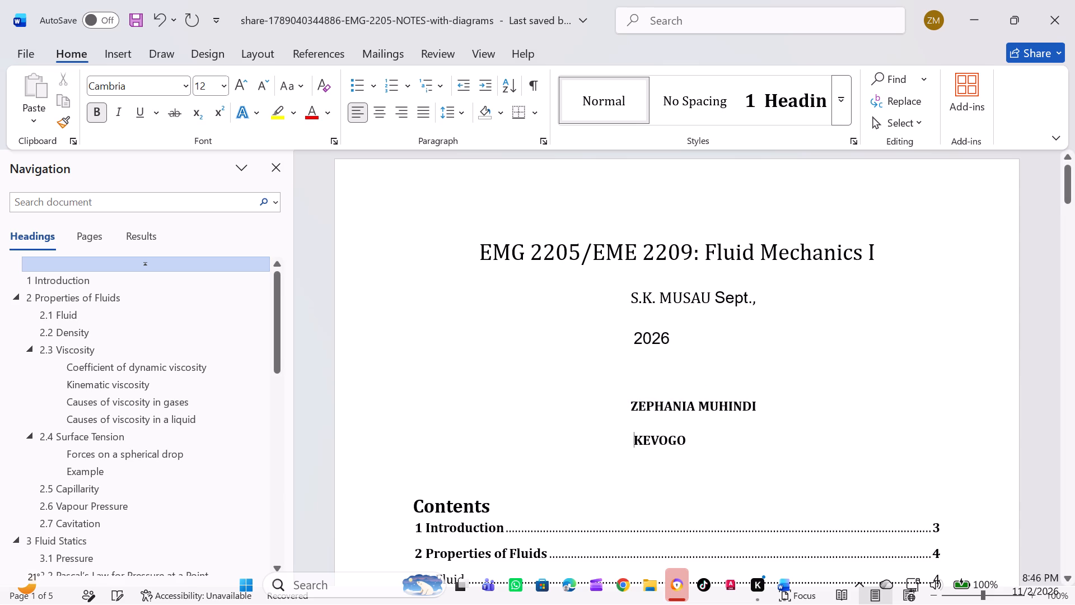
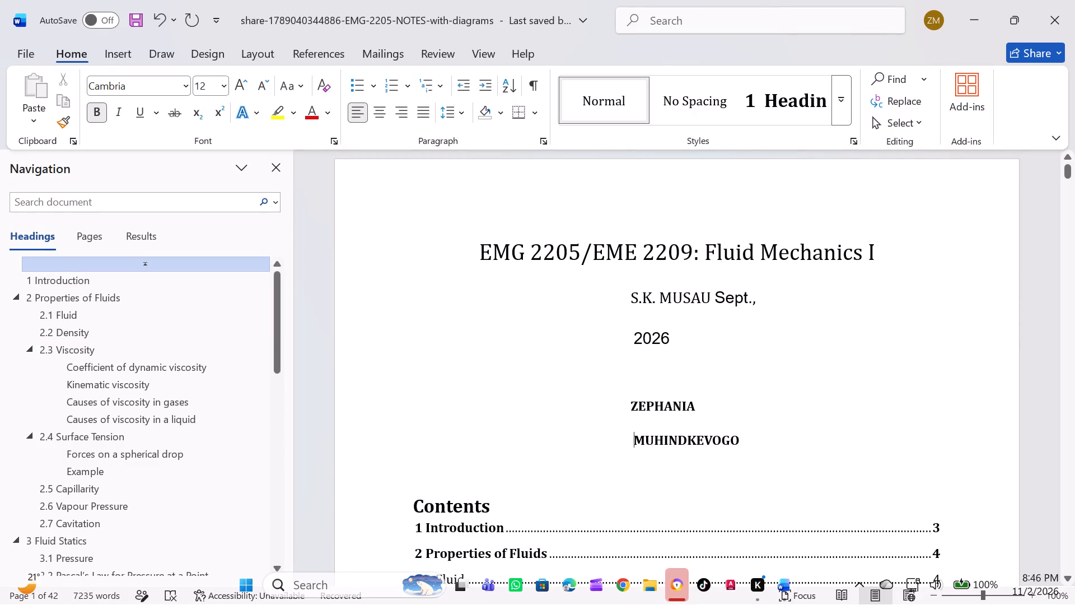
{"action": "left_click", "coordinate": [686, 437]}
{"action": "key", "text": "i"}
{"action": "key", "text": "space"}
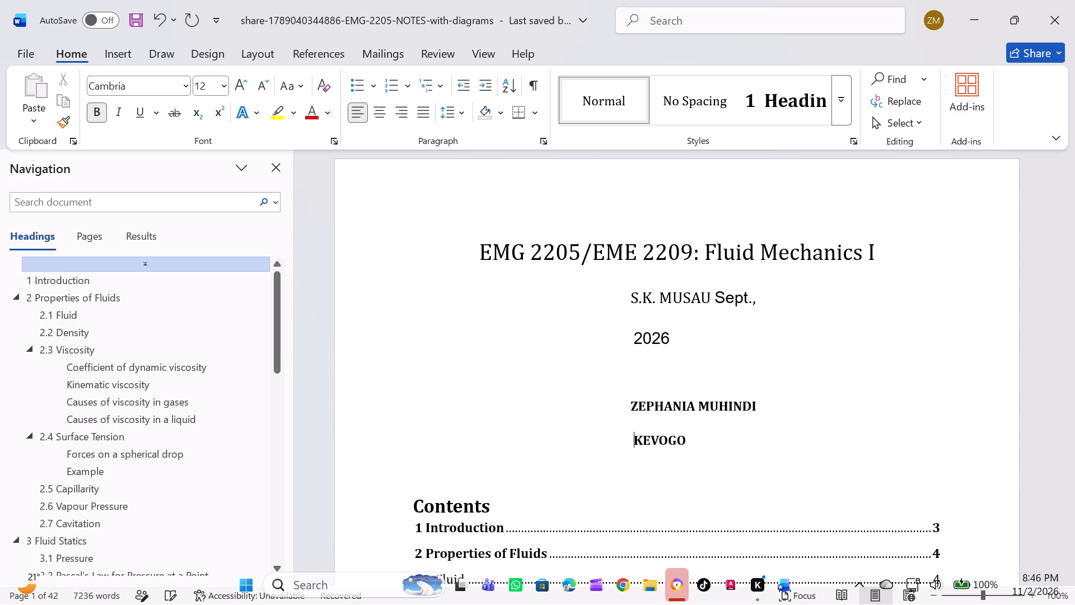
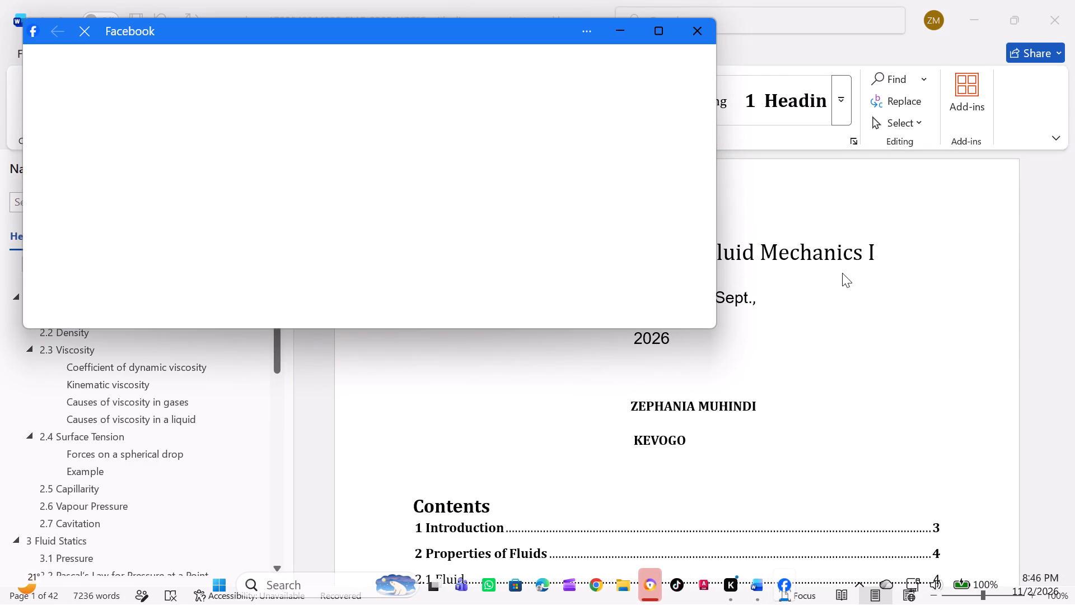
Close the Facebook window covering the document.
{"action": "left_click", "coordinate": [691, 29]}
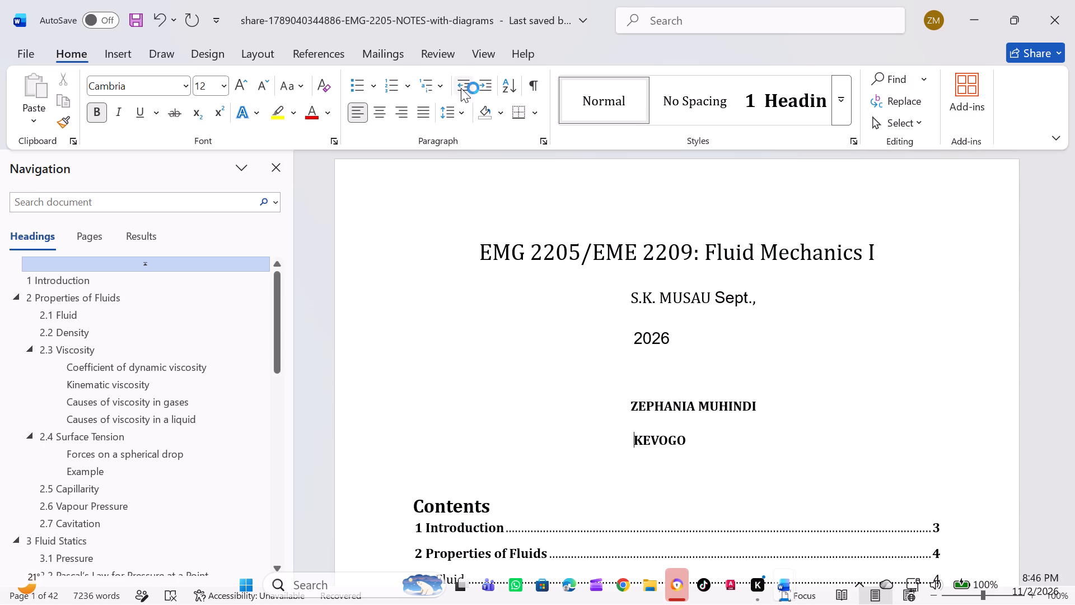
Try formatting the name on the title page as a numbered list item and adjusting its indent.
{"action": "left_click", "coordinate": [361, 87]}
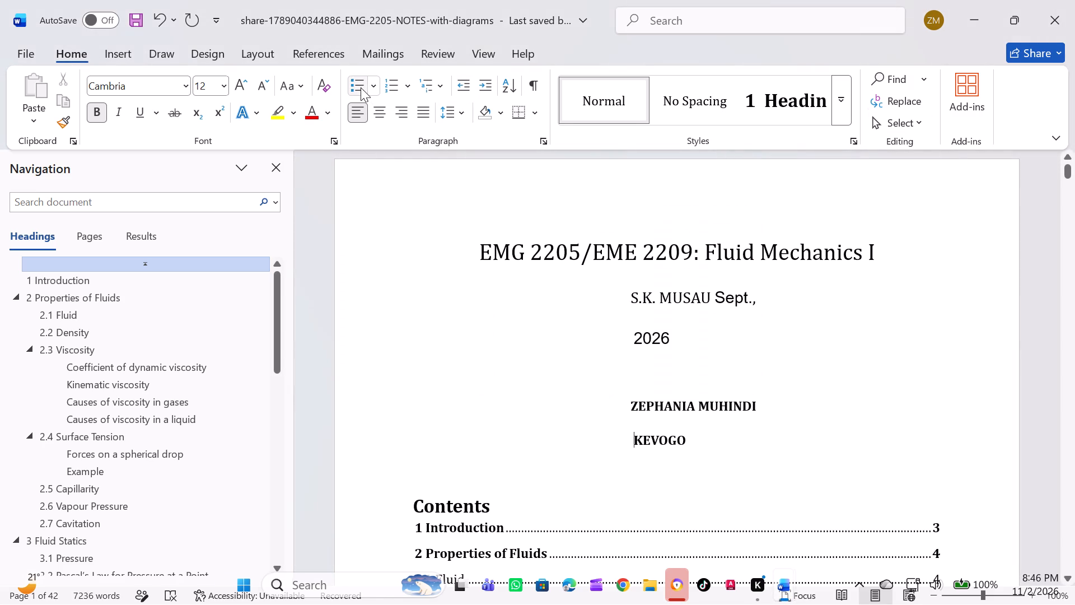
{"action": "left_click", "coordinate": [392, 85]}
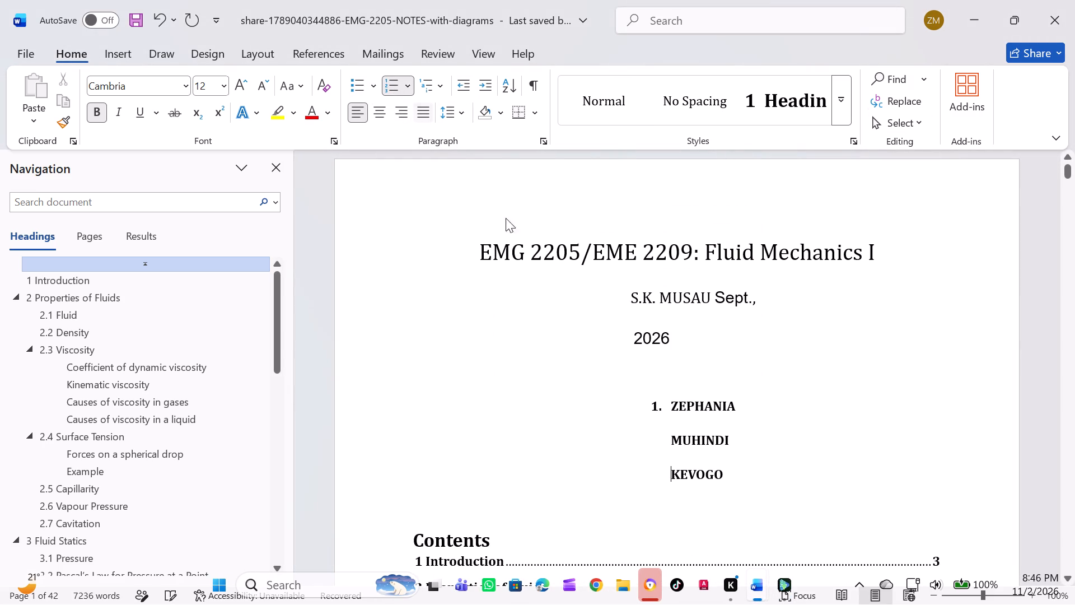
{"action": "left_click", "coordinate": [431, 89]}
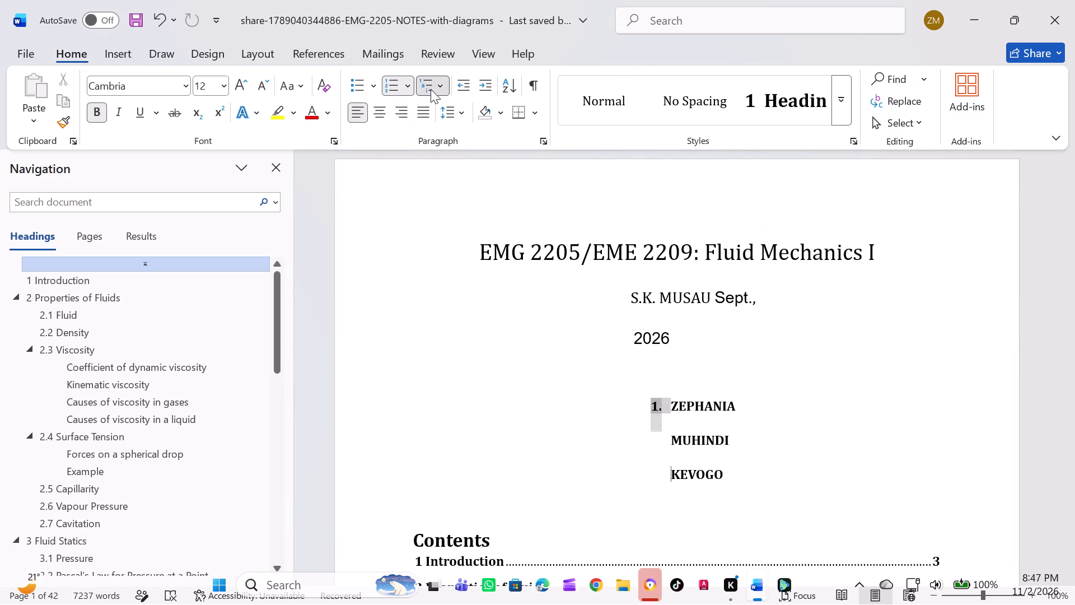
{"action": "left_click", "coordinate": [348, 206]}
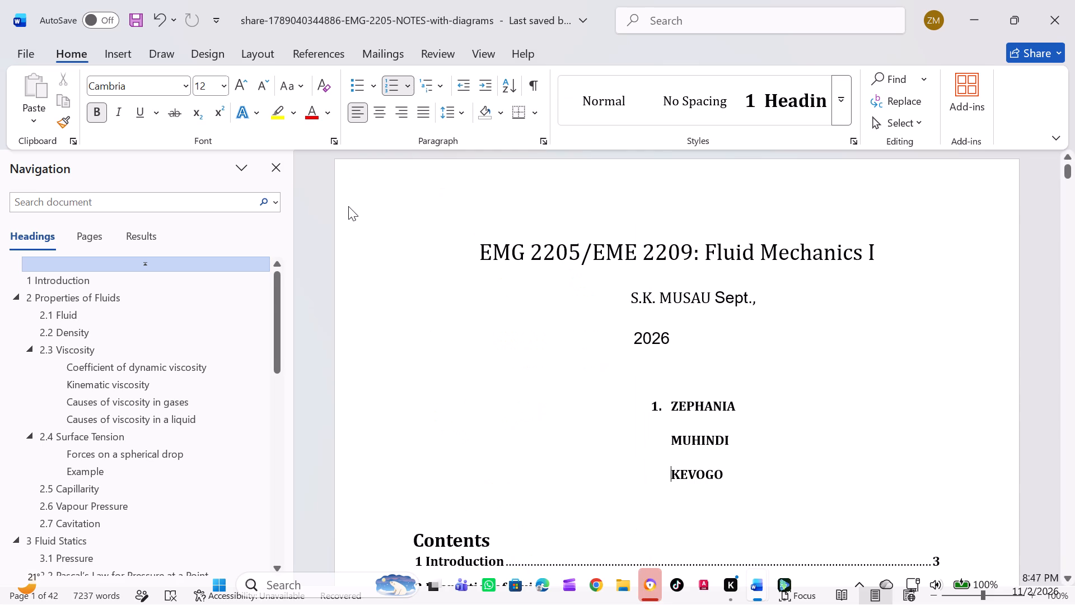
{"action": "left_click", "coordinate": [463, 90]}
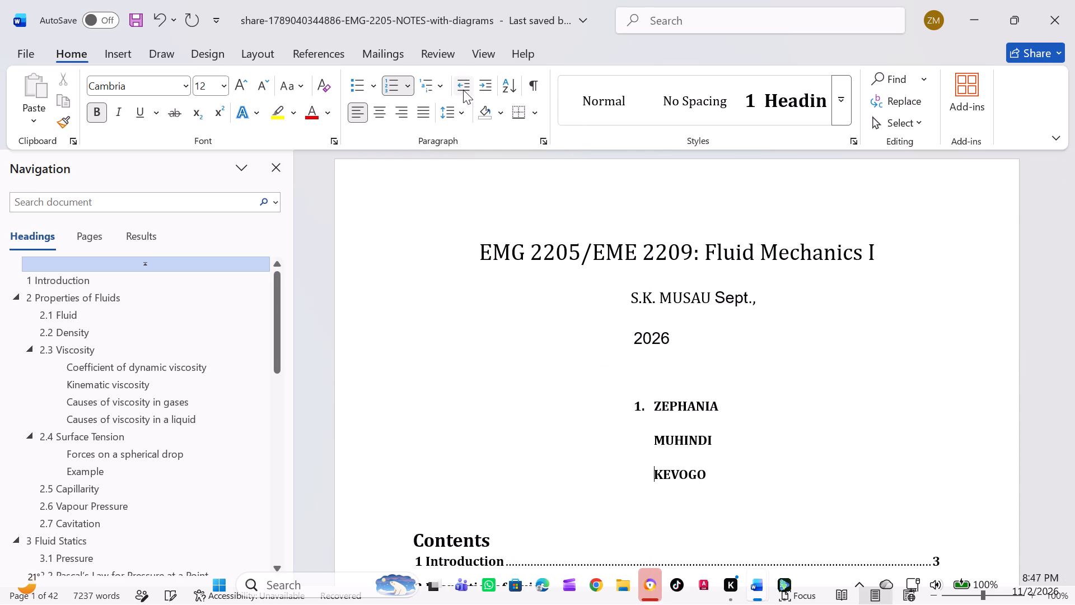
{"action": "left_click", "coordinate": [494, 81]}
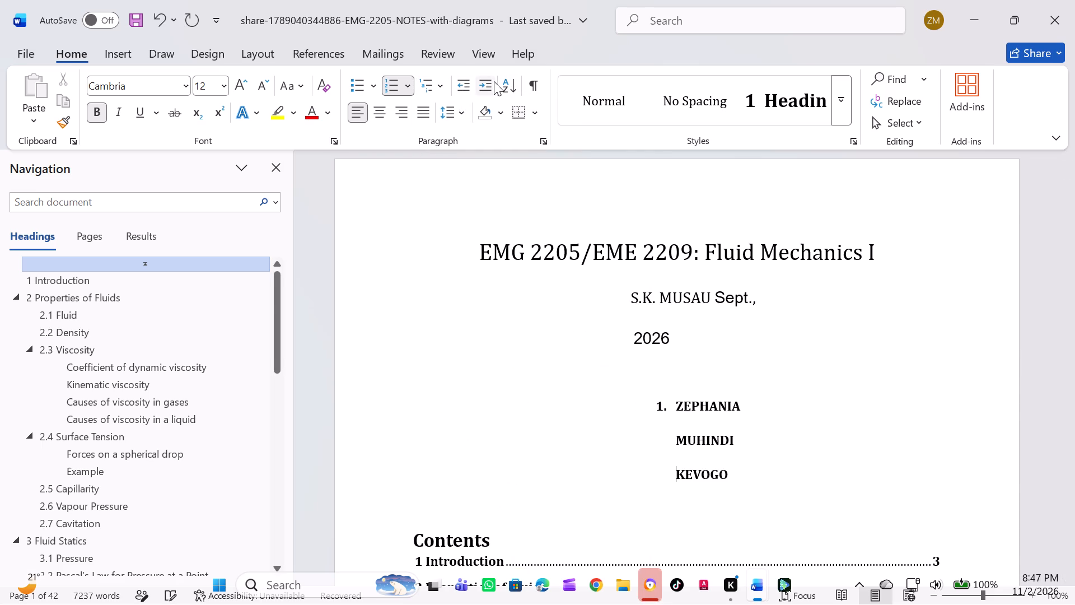
Set the name paragraph's alignment to justified.
{"action": "left_click", "coordinate": [374, 103]}
{"action": "left_click", "coordinate": [417, 110]}
Remove the list numbering and the indentation from the name so it sits on one line at the page margin.
{"action": "scroll", "coordinate": [687, 425], "scroll_direction": "down", "scroll_amount": 2}
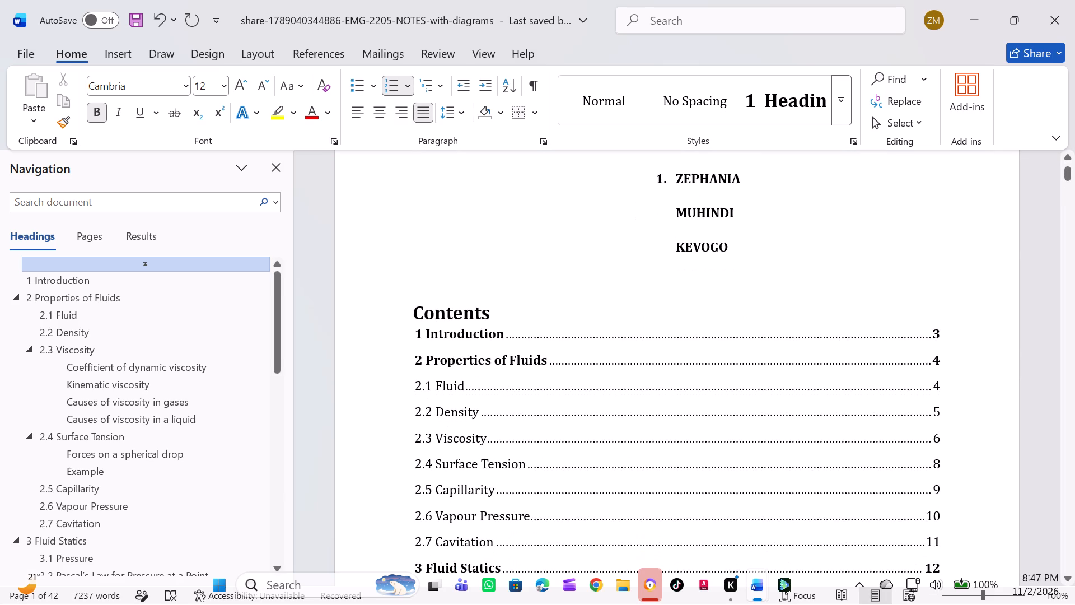
{"action": "left_click", "coordinate": [674, 172]}
{"action": "key", "text": "BackSpace"}
{"action": "key", "text": "BackSpace"}
{"action": "key", "text": "BackSpace"}
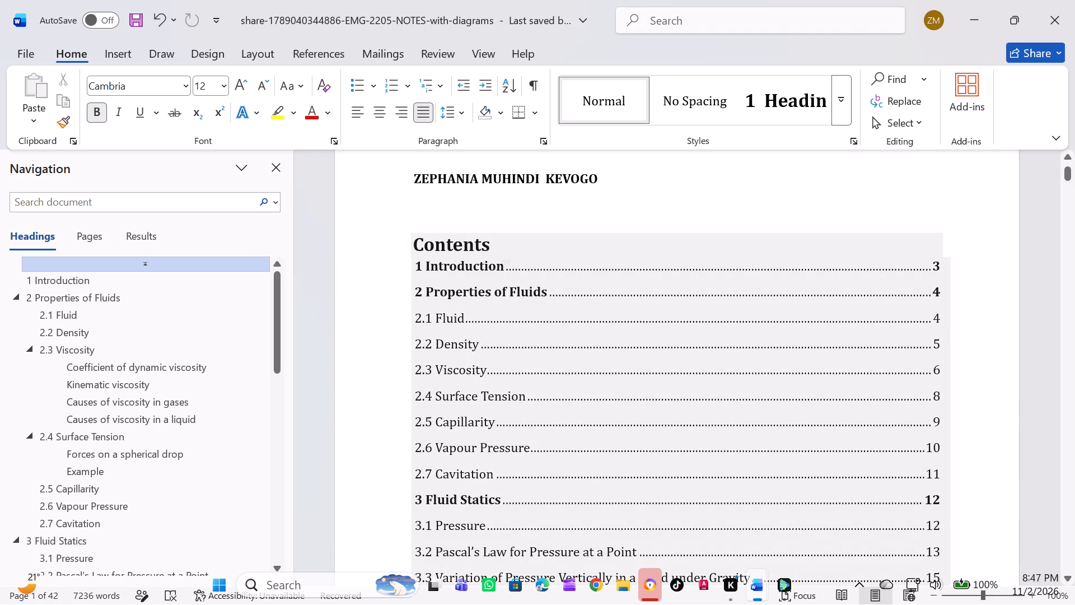
Shift the name towards the middle of the page with leading spaces, keeping it on one line.
{"action": "scroll", "coordinate": [525, 258], "scroll_direction": "up", "scroll_amount": 2}
{"action": "left_click", "coordinate": [412, 364]}
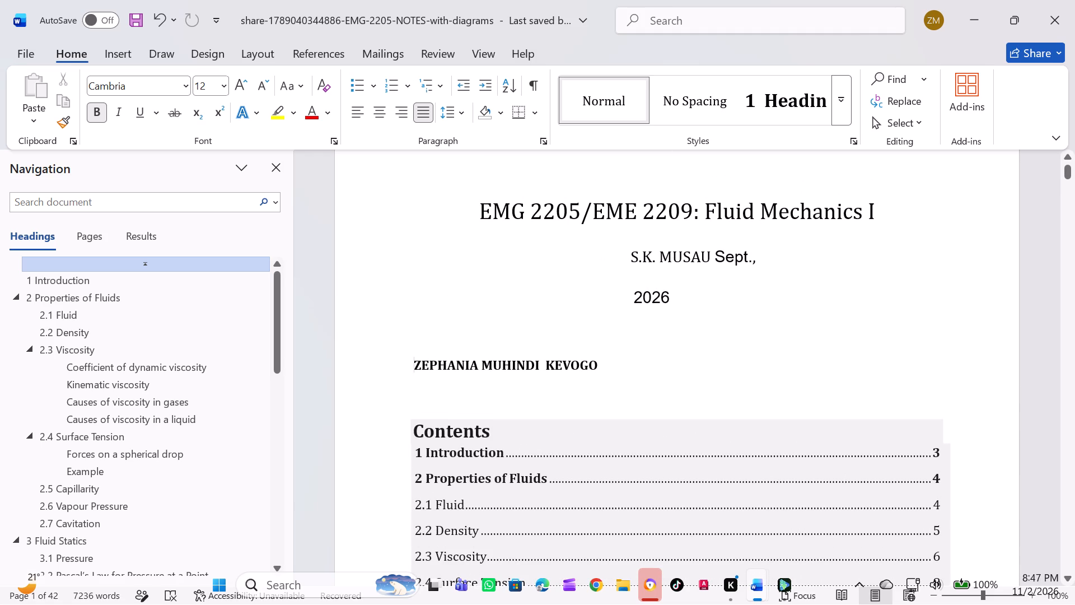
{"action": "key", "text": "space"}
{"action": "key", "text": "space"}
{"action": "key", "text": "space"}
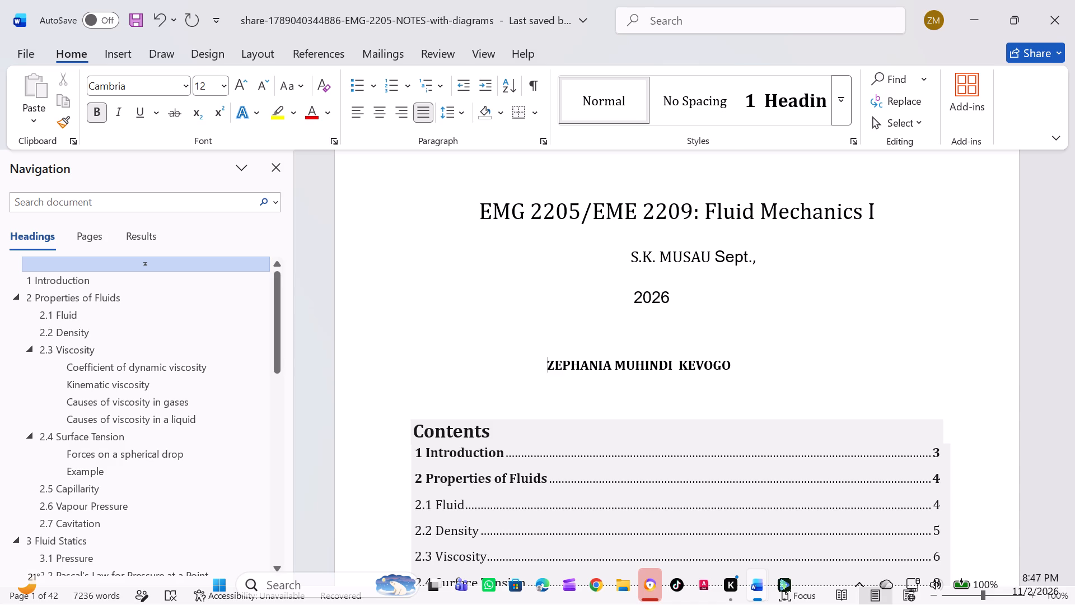
{"action": "key", "text": "Menu"}
{"action": "left_click", "coordinate": [412, 364]}
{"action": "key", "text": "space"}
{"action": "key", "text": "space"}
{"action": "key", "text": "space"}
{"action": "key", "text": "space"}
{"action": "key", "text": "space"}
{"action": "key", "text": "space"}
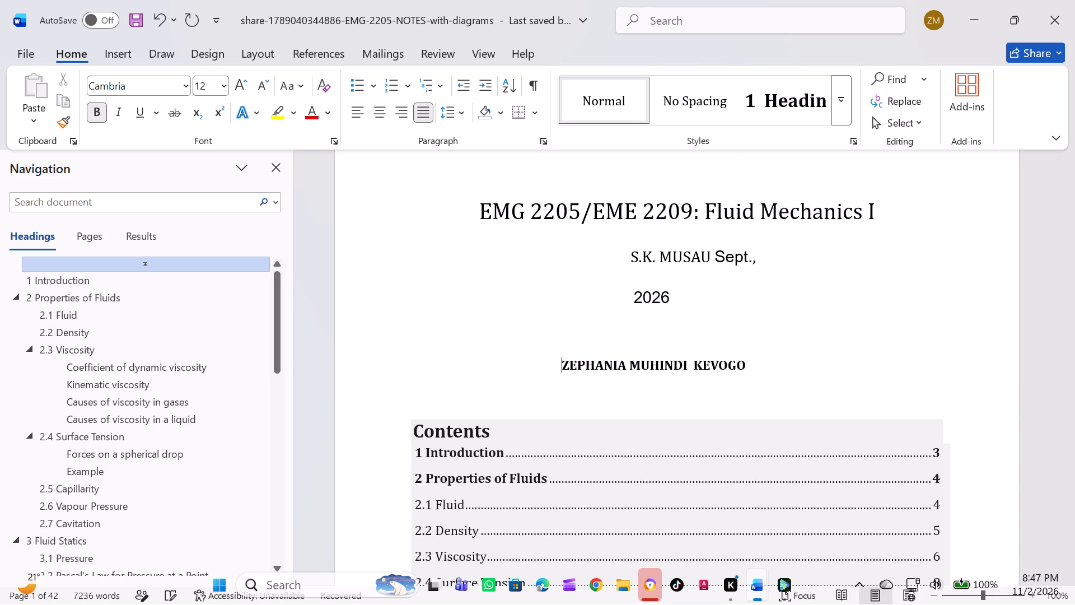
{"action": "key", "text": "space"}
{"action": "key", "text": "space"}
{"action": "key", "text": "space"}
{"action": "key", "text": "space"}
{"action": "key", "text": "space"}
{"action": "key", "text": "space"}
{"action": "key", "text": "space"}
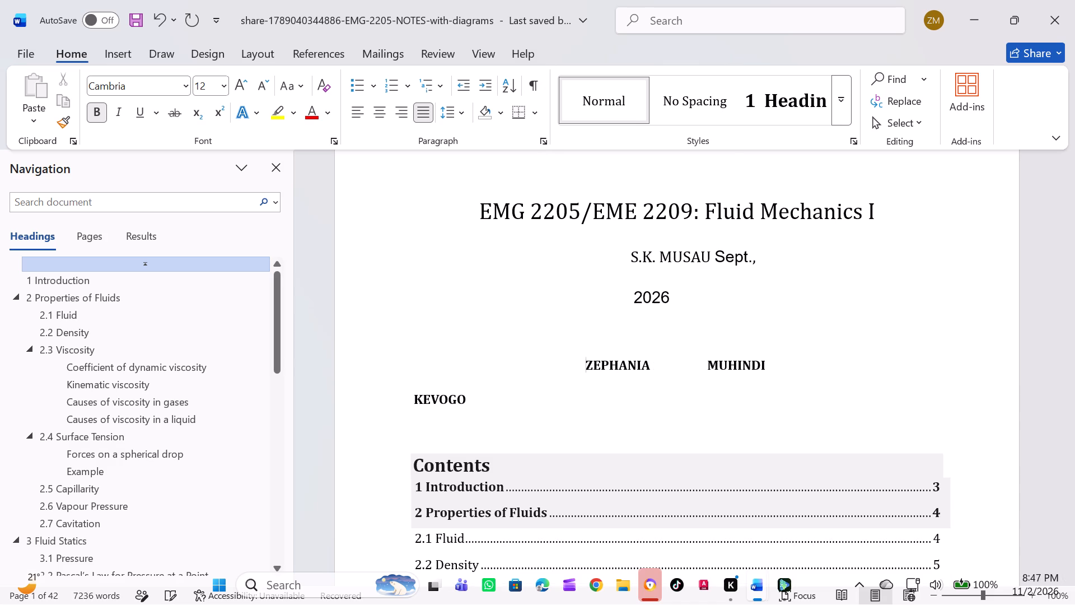
{"action": "key", "text": "BackSpace"}
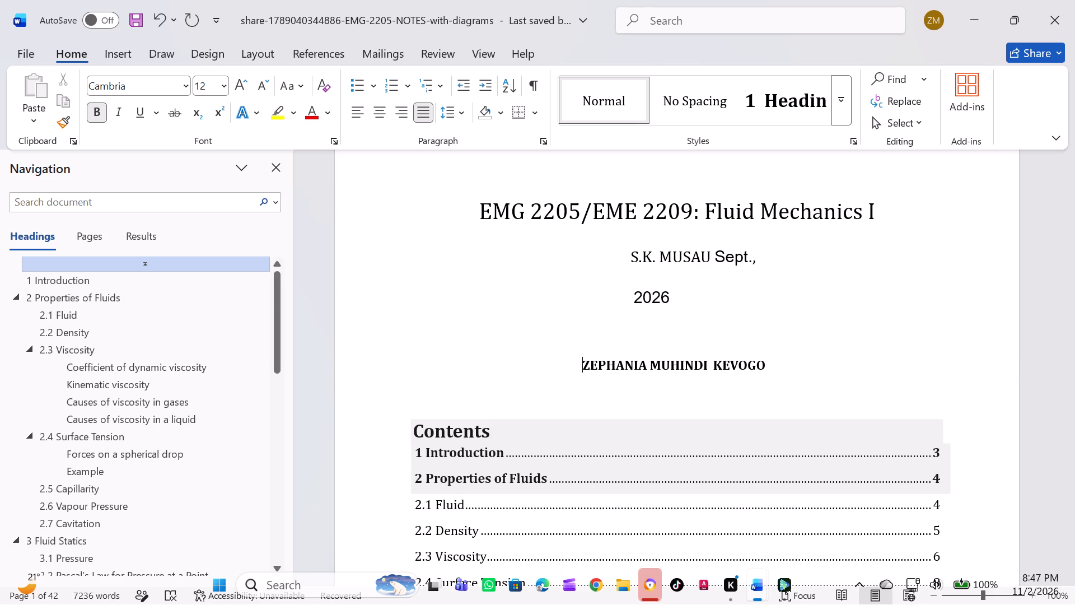
Add a new line below the name reading YEAR TWO SEM ONE.
{"action": "left_click", "coordinate": [785, 364]}
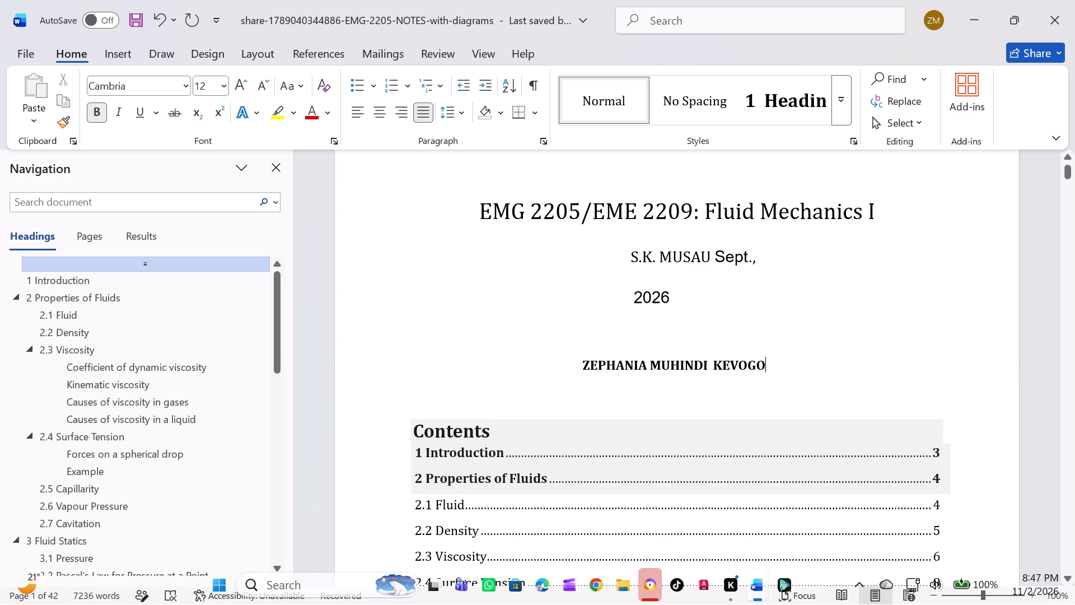
{"action": "key", "text": "Return"}
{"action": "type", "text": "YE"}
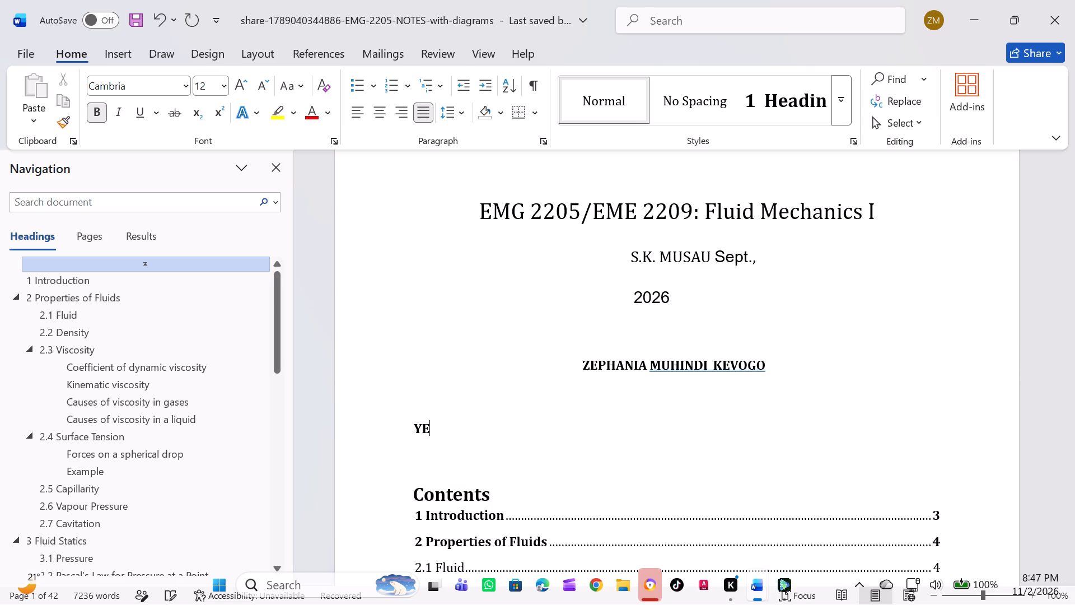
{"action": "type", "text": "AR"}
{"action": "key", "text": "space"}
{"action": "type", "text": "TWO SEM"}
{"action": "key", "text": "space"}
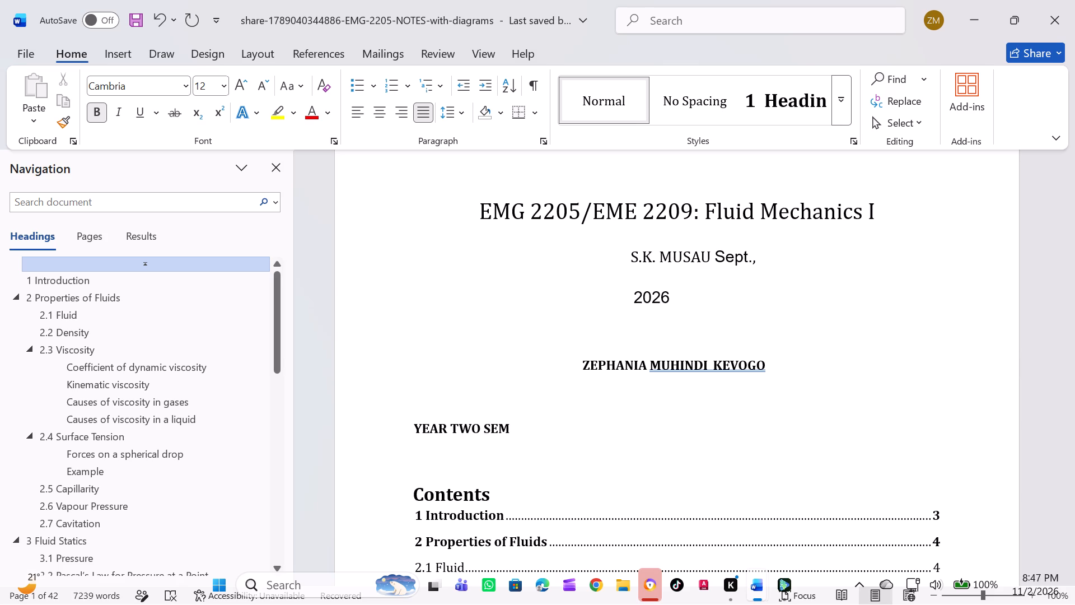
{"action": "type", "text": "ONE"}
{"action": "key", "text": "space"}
Append a comma and the student registration number, ending in the year 2025, after YEAR TWO SEM ONE.
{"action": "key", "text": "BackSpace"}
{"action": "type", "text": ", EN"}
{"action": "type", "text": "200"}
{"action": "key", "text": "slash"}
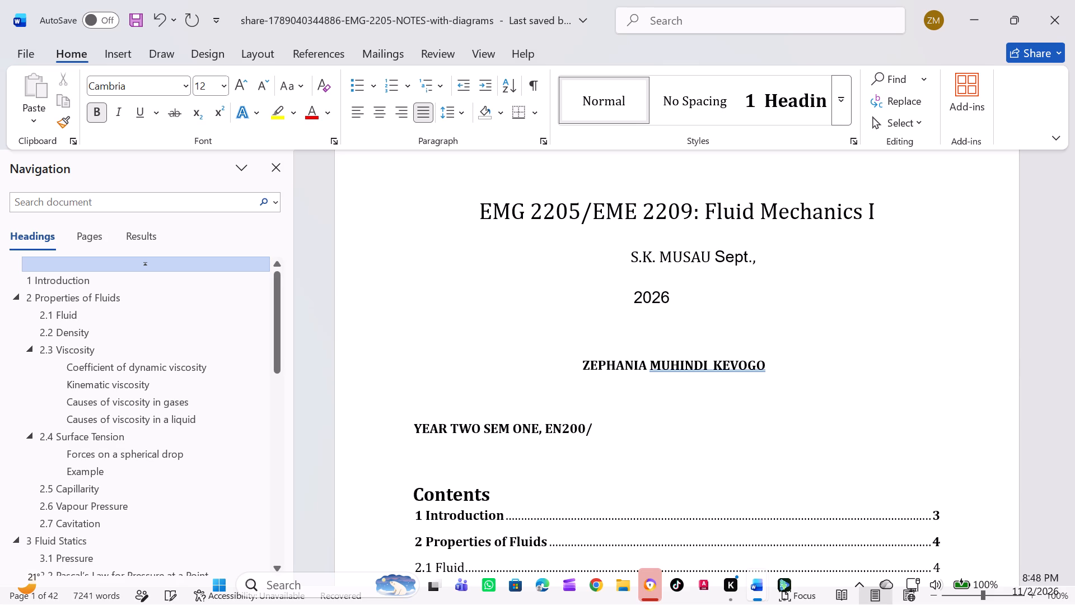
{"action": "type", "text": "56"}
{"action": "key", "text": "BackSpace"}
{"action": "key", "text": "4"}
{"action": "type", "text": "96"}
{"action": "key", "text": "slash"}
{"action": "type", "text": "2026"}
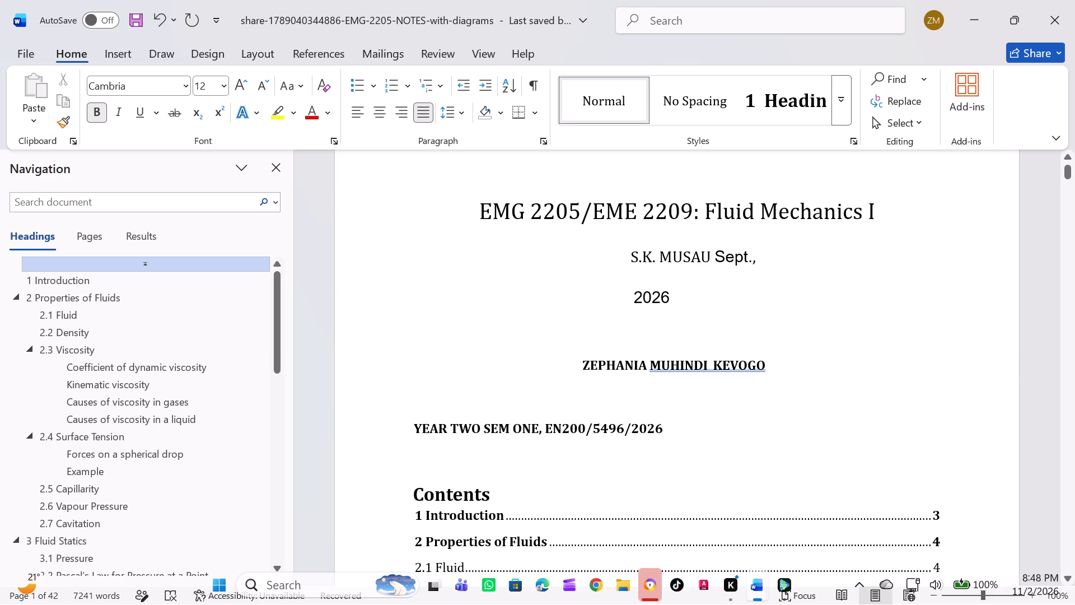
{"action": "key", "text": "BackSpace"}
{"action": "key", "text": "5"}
{"action": "left_click", "coordinate": [539, 427]}
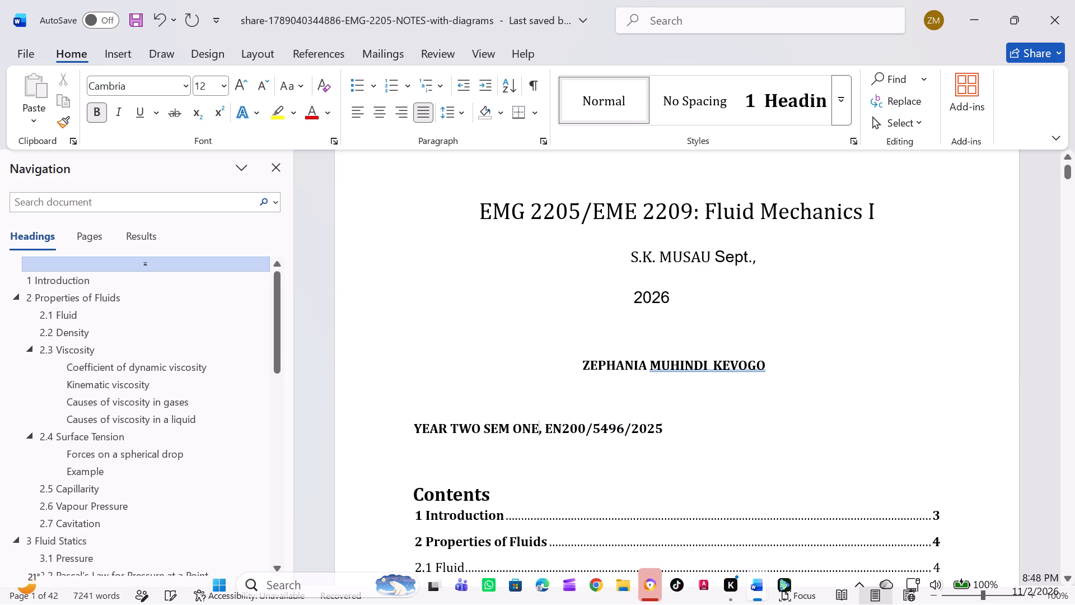
{"action": "key", "text": "BackSpace"}
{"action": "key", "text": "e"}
Shift the year, semester and registration number line towards the page centre with leading spaces, keeping it on one line.
{"action": "left_click", "coordinate": [410, 423]}
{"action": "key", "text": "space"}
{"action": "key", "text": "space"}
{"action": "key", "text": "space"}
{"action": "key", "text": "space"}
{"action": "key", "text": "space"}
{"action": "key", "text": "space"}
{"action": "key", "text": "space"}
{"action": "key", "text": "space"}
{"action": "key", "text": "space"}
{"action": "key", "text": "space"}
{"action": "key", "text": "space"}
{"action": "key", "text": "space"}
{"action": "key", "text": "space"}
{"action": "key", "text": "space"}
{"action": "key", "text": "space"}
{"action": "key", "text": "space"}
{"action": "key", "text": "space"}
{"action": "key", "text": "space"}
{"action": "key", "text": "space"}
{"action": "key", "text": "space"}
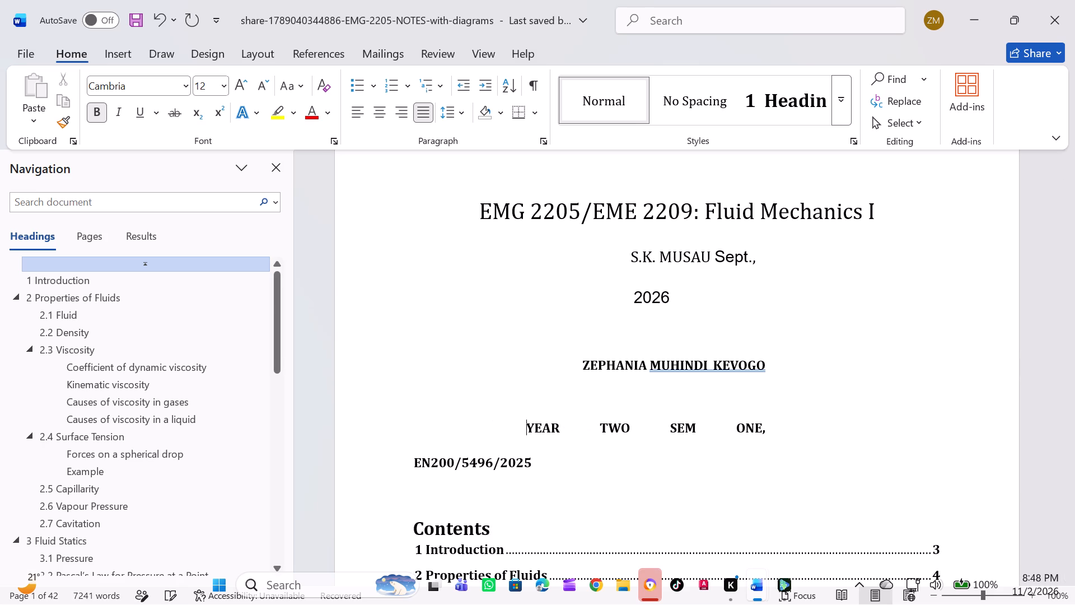
{"action": "key", "text": "BackSpace"}
{"action": "key", "text": "BackSpace"}
{"action": "key", "text": "BackSpace"}
{"action": "key", "text": "BackSpace"}
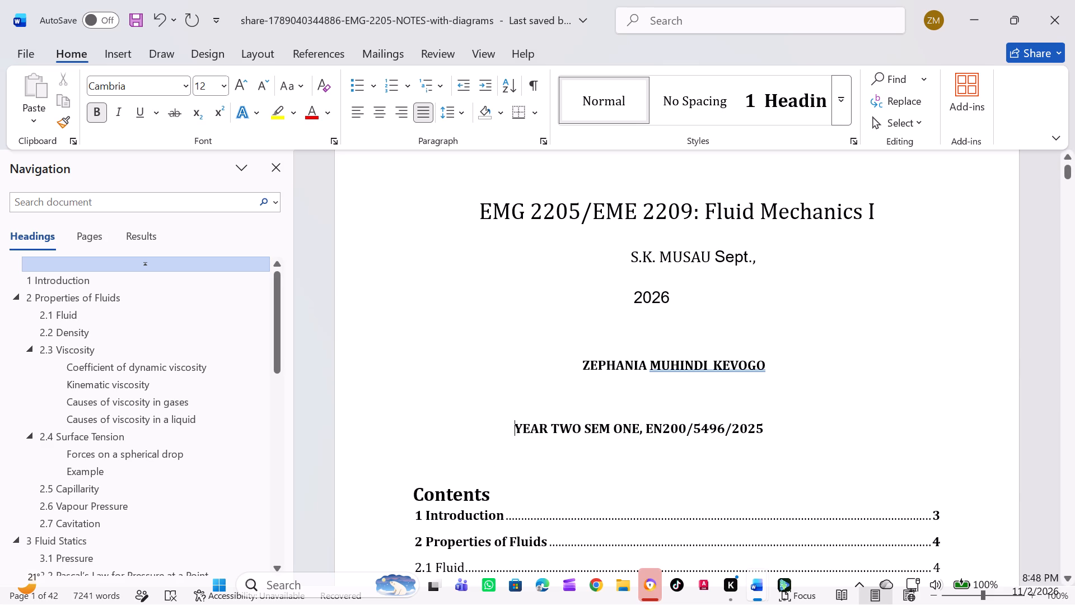
Remove leading spaces before the name so it sits more centrally above the year and semester line.
{"action": "left_click", "coordinate": [579, 365]}
{"action": "key", "text": "BackSpace"}
{"action": "key", "text": "BackSpace"}
{"action": "key", "text": "BackSpace"}
{"action": "key", "text": "BackSpace"}
{"action": "key", "text": "BackSpace"}
{"action": "key", "text": "BackSpace"}
{"action": "key", "text": "BackSpace"}
{"action": "key", "text": "BackSpace"}
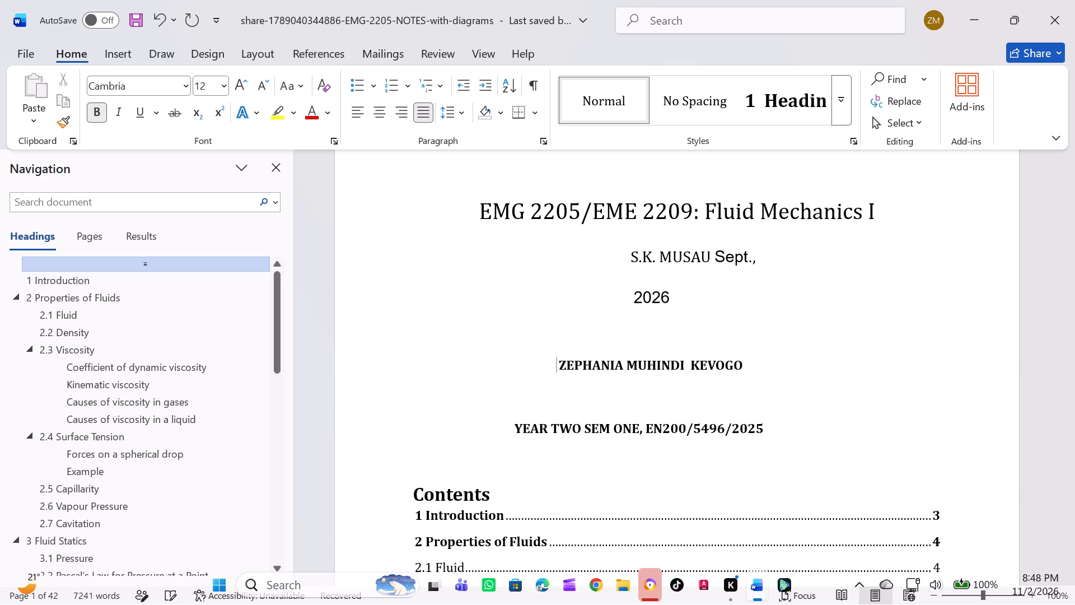
{"action": "key", "text": "BackSpace"}
{"action": "key", "text": "BackSpace"}
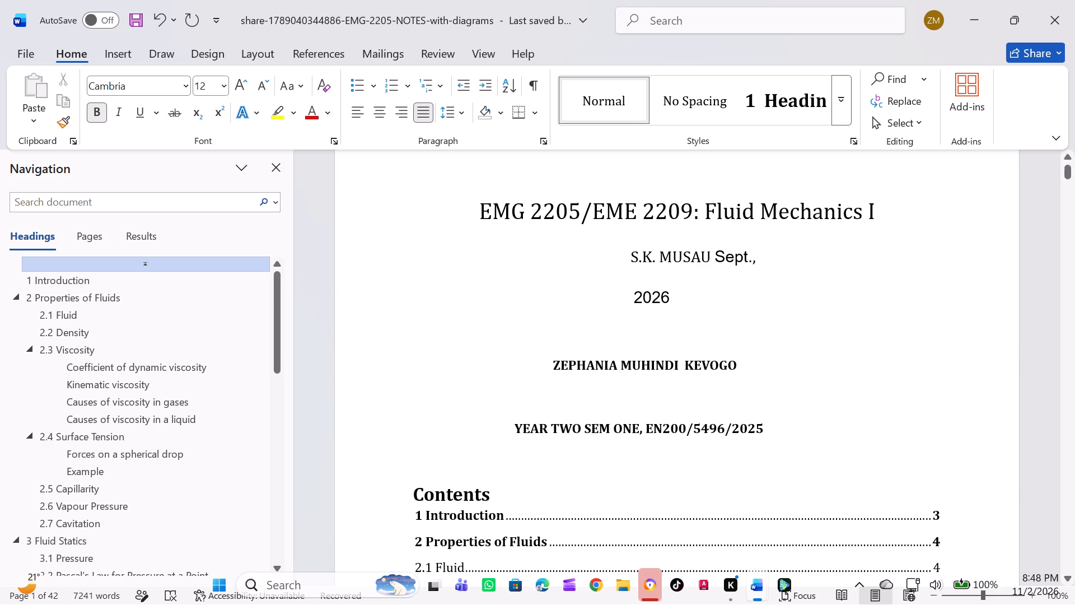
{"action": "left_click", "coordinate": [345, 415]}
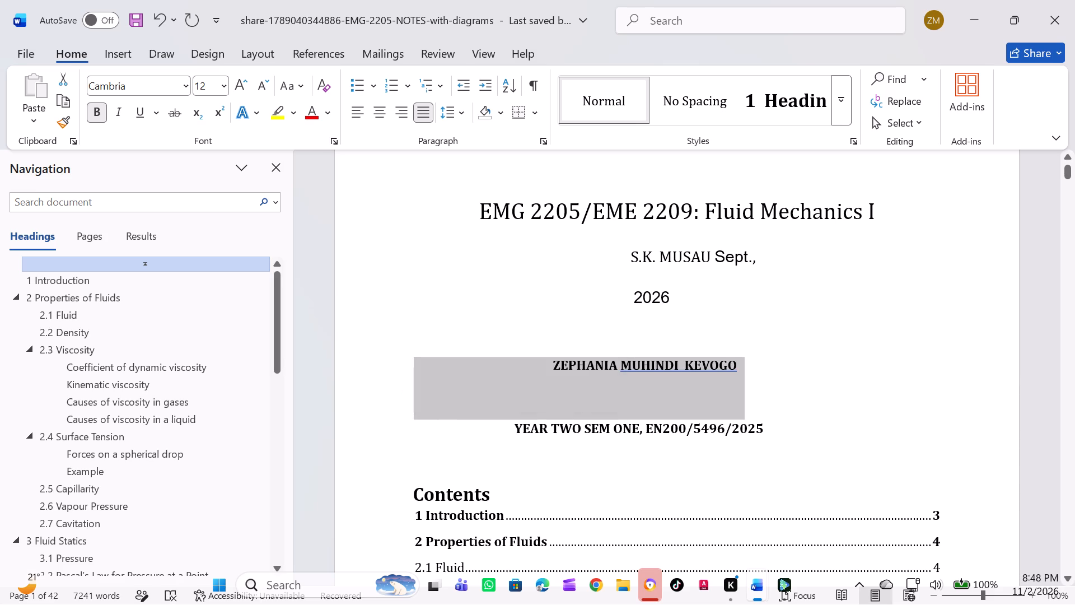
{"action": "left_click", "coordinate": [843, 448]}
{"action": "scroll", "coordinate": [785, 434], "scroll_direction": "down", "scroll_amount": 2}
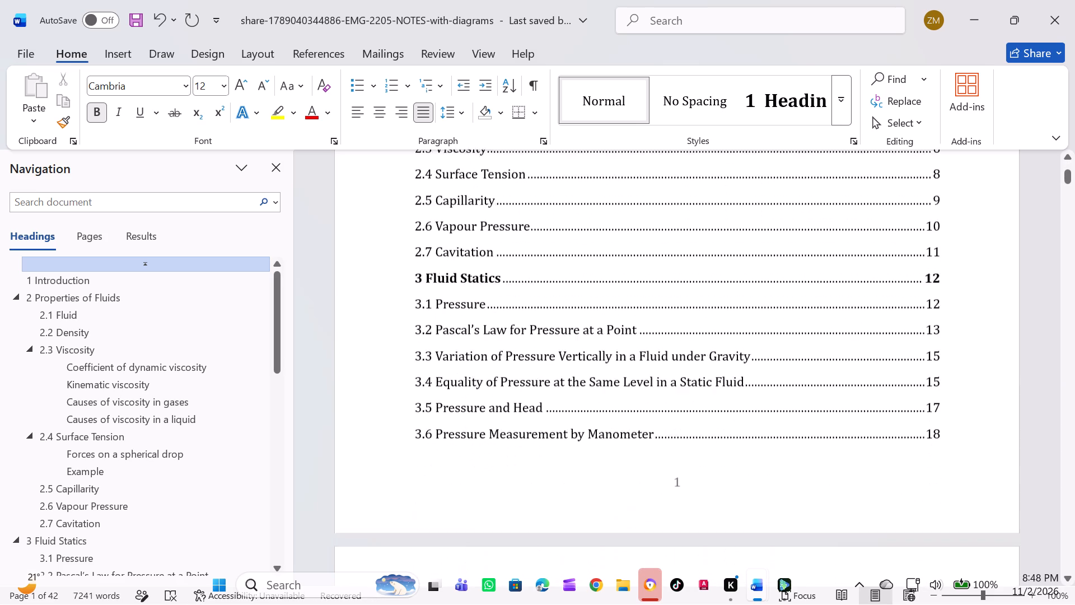
Look through the table of contents and the Course Outline section of the notes.
{"action": "scroll", "coordinate": [785, 434], "scroll_direction": "down", "scroll_amount": 3}
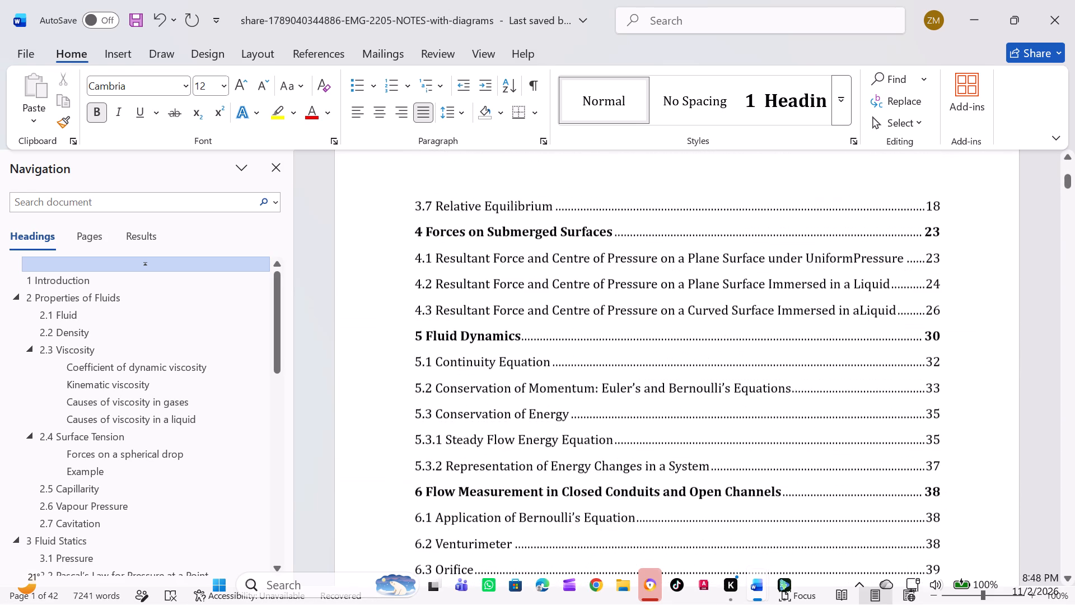
{"action": "scroll", "coordinate": [785, 434], "scroll_direction": "down", "scroll_amount": 4}
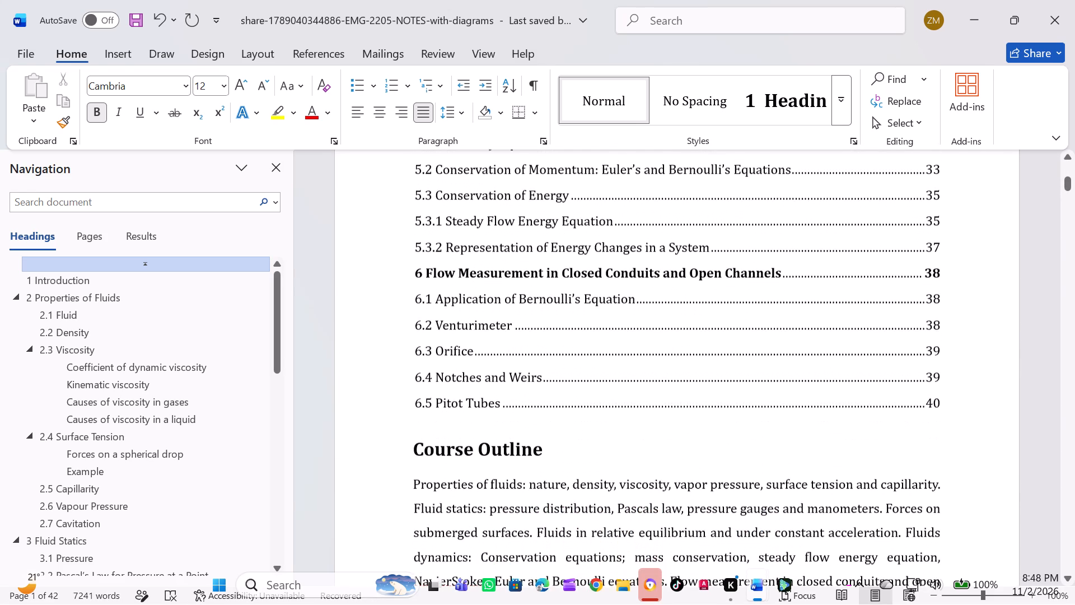
{"action": "scroll", "coordinate": [785, 434], "scroll_direction": "up", "scroll_amount": 2}
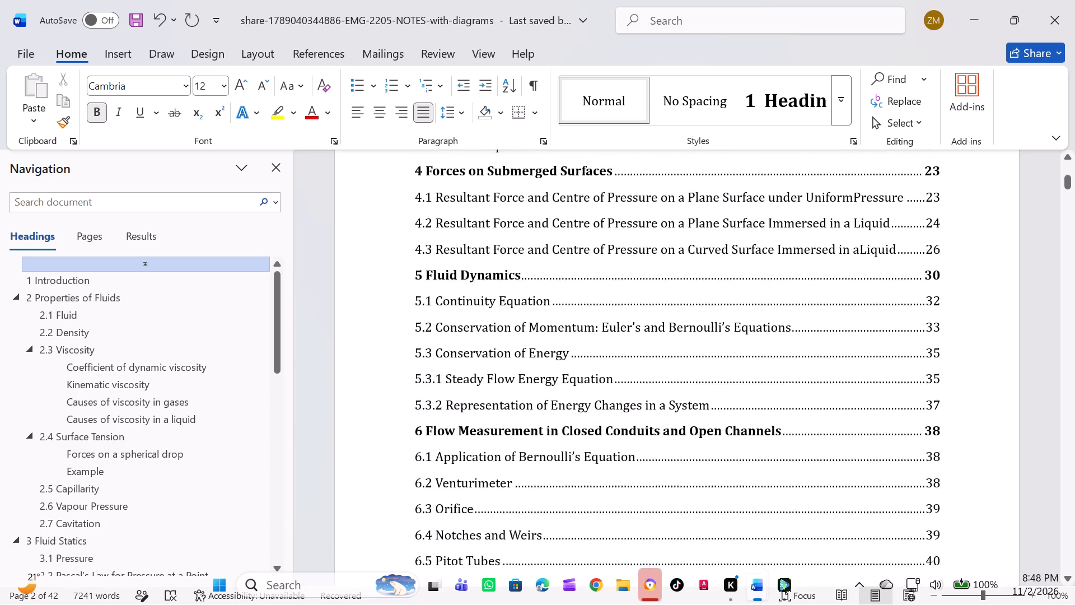
{"action": "scroll", "coordinate": [785, 434], "scroll_direction": "up", "scroll_amount": 2}
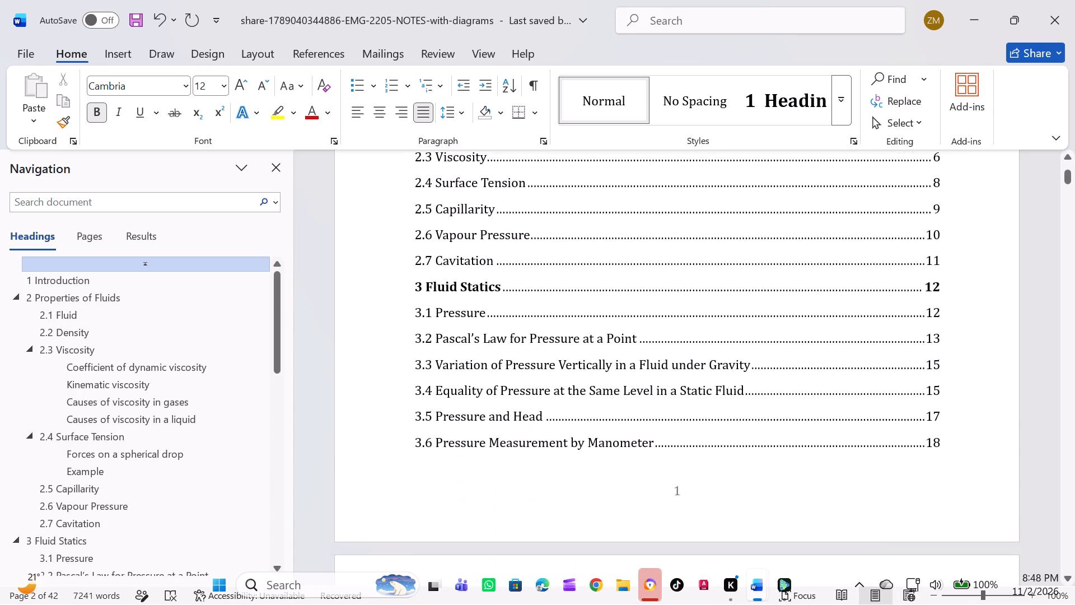
{"action": "scroll", "coordinate": [785, 434], "scroll_direction": "up", "scroll_amount": 1}
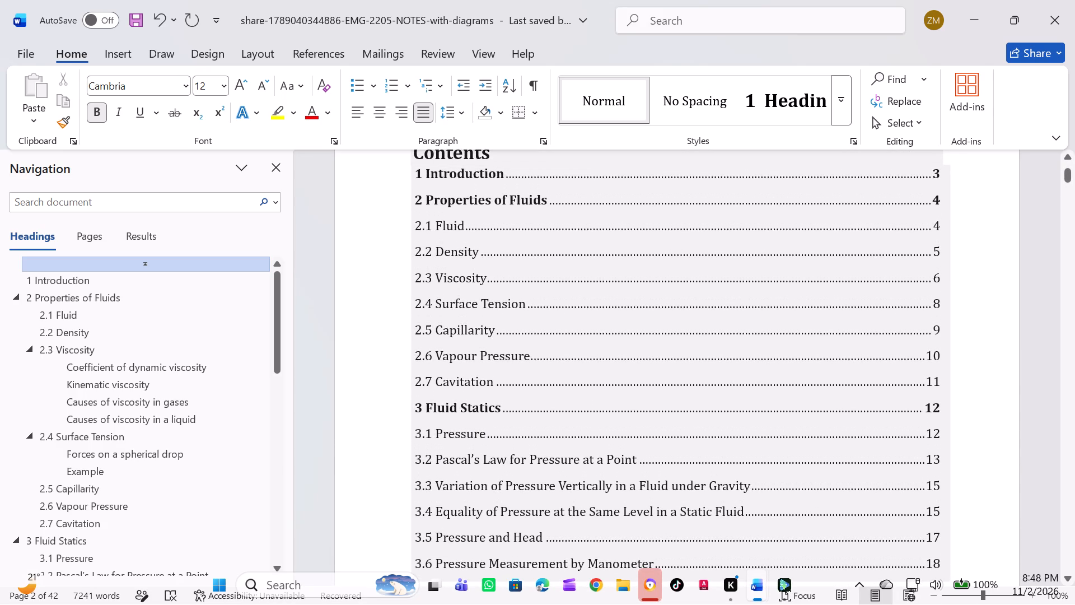
{"action": "scroll", "coordinate": [785, 434], "scroll_direction": "down", "scroll_amount": 2}
{"action": "scroll", "coordinate": [785, 434], "scroll_direction": "up", "scroll_amount": 1}
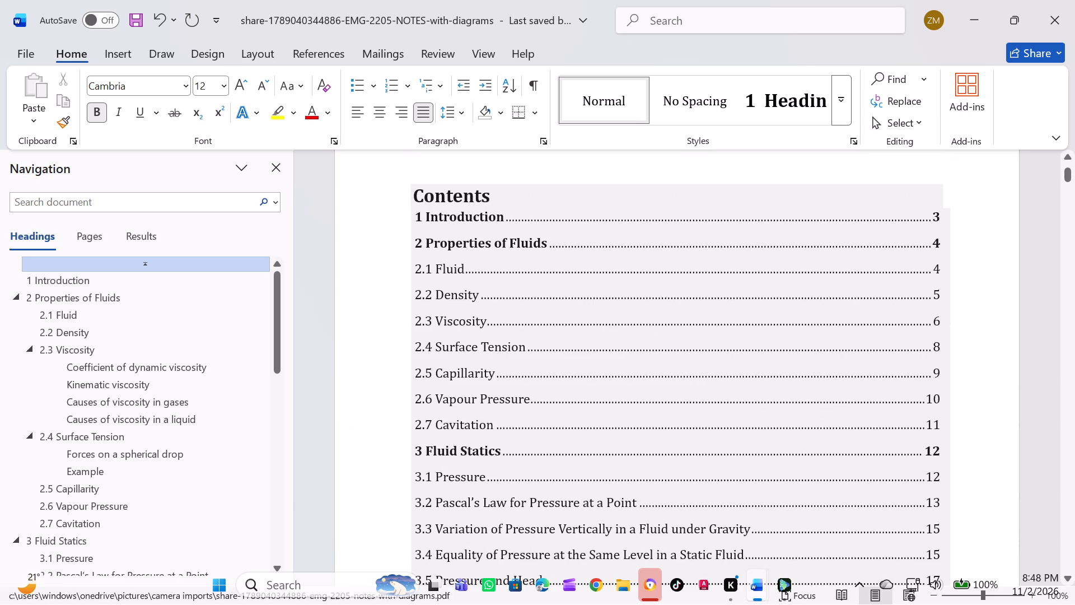
{"action": "scroll", "coordinate": [663, 385], "scroll_direction": "down", "scroll_amount": 1}
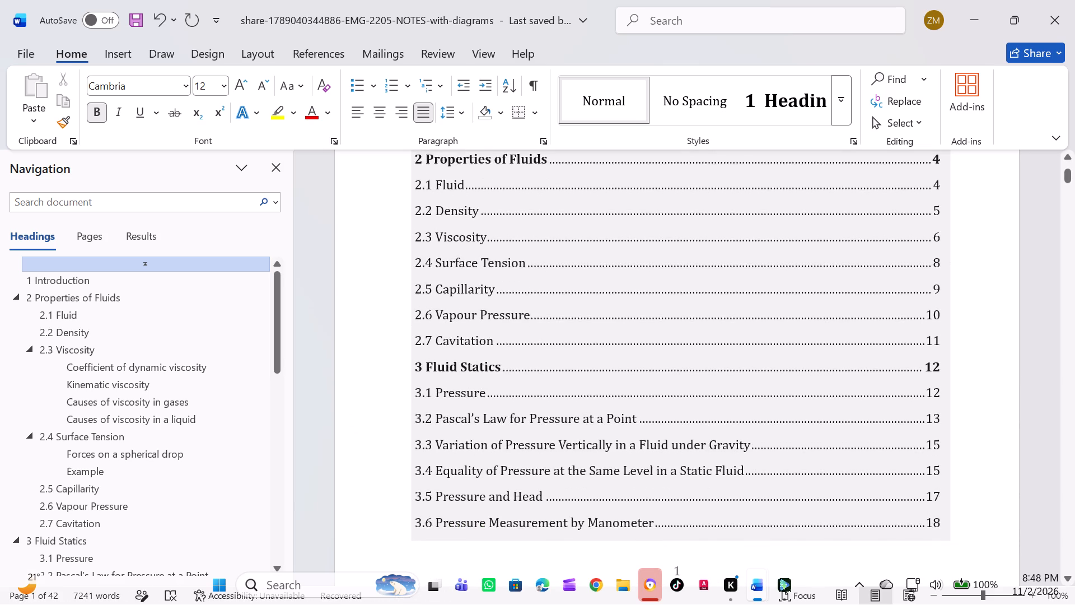
{"action": "scroll", "coordinate": [663, 385], "scroll_direction": "down", "scroll_amount": 4}
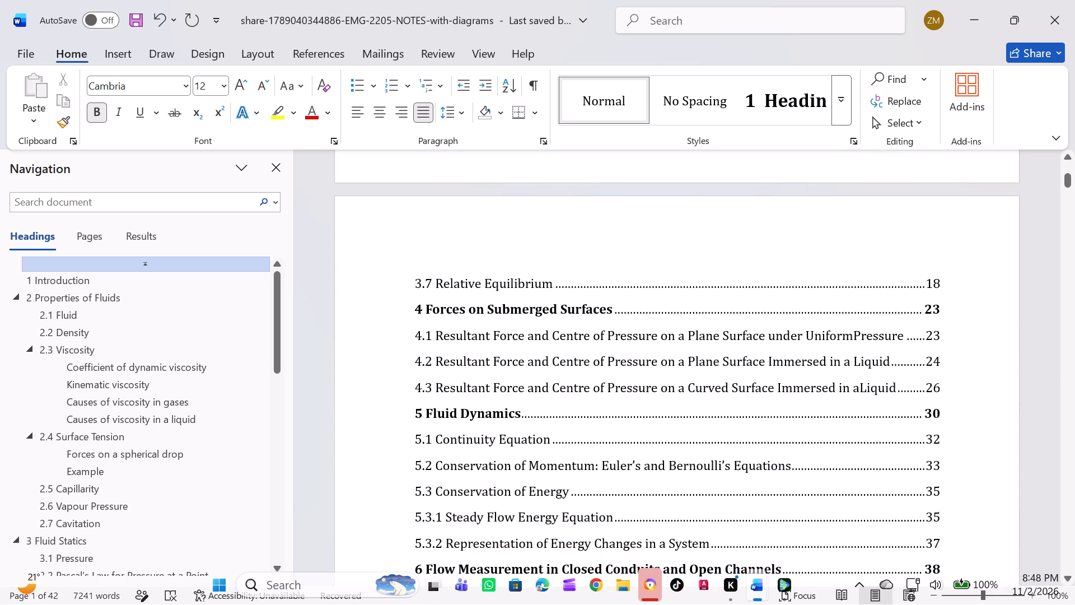
{"action": "scroll", "coordinate": [663, 385], "scroll_direction": "down", "scroll_amount": 4}
{"action": "scroll", "coordinate": [663, 385], "scroll_direction": "up", "scroll_amount": 1}
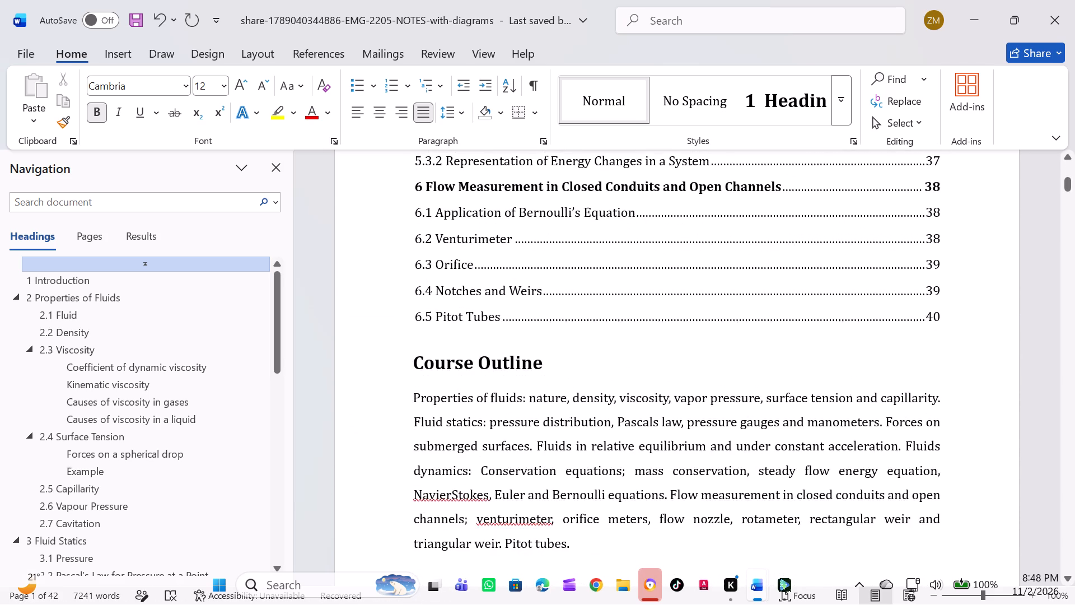
{"action": "scroll", "coordinate": [663, 385], "scroll_direction": "up", "scroll_amount": 2}
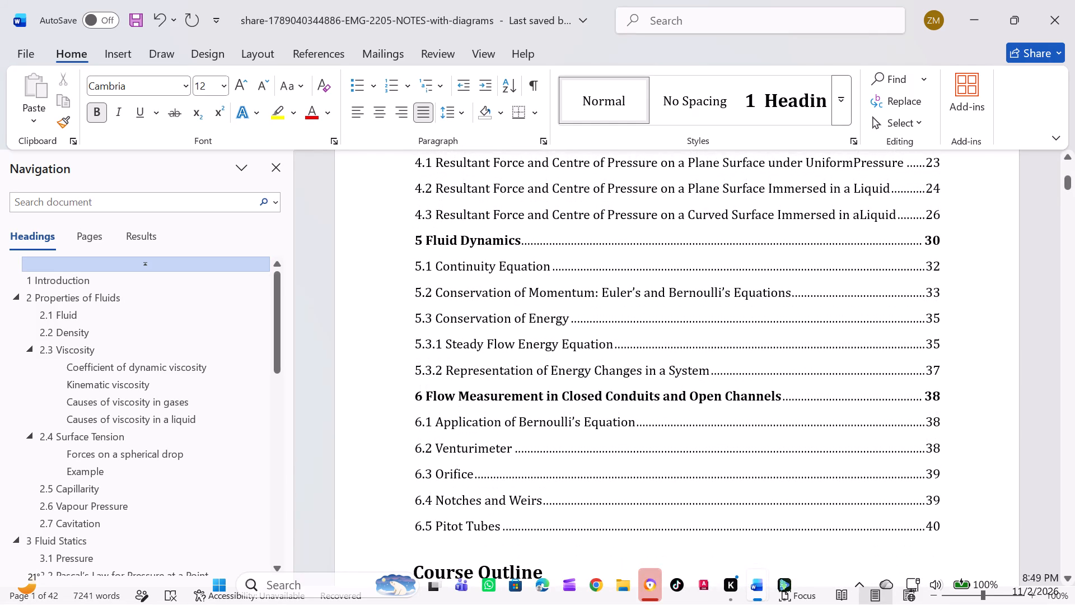
{"action": "scroll", "coordinate": [663, 385], "scroll_direction": "up", "scroll_amount": 2}
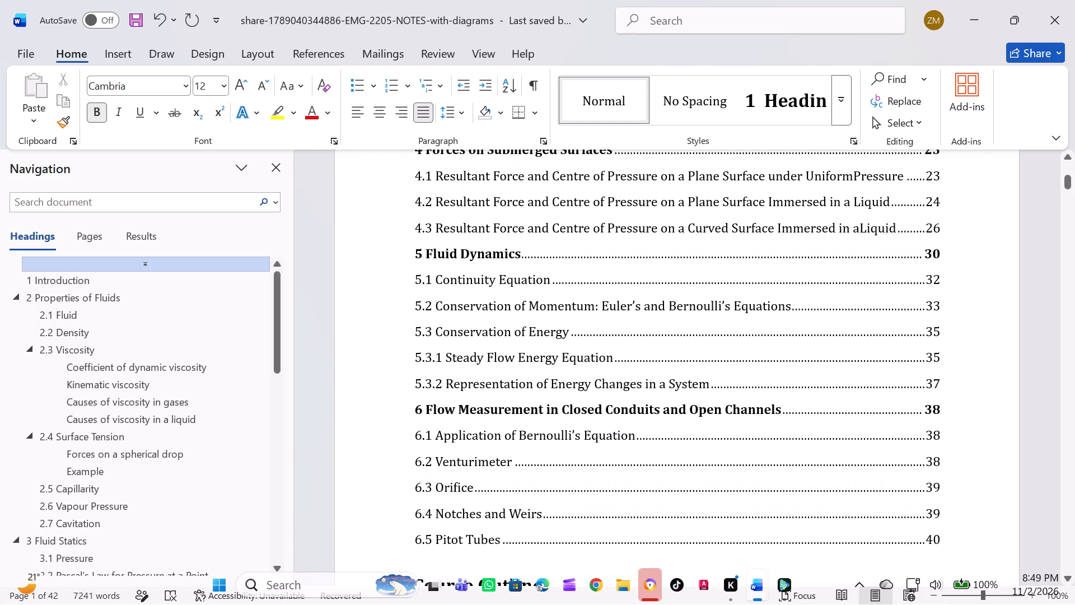
{"action": "scroll", "coordinate": [663, 385], "scroll_direction": "up", "scroll_amount": 3}
{"action": "scroll", "coordinate": [663, 385], "scroll_direction": "down", "scroll_amount": 2}
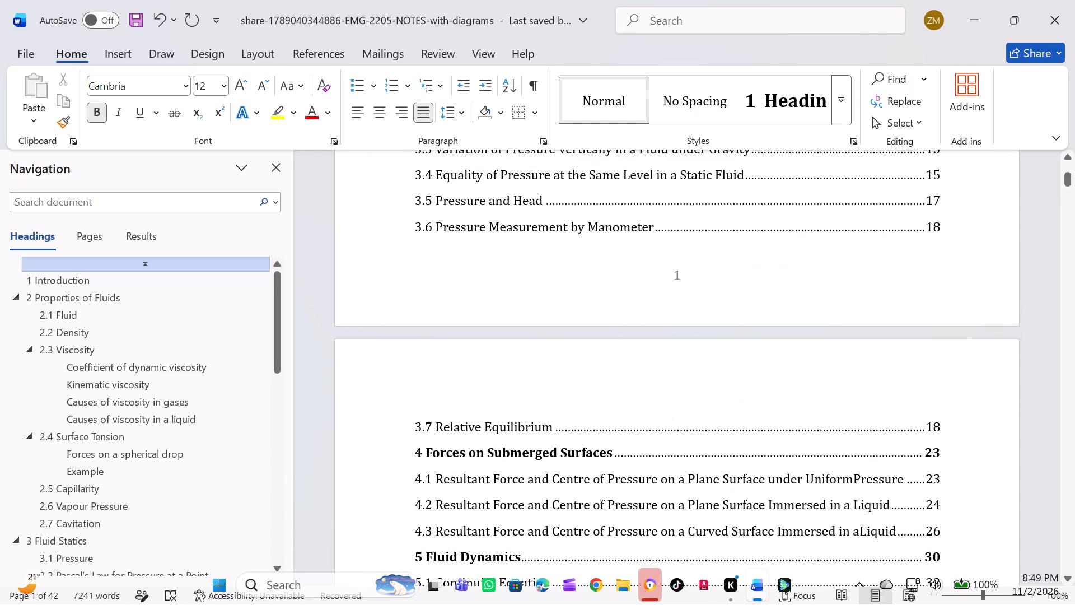
Read on through the prescribed text books and Introduction as far as section 2, Properties of Fluids.
{"action": "scroll", "coordinate": [663, 385], "scroll_direction": "down", "scroll_amount": 3}
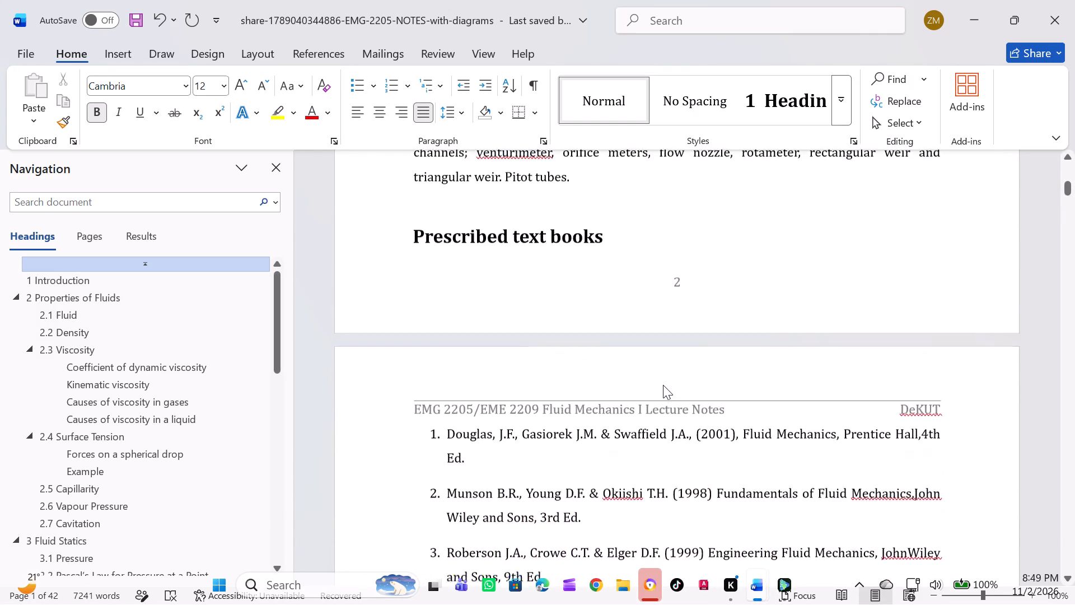
{"action": "scroll", "coordinate": [663, 385], "scroll_direction": "down", "scroll_amount": 2}
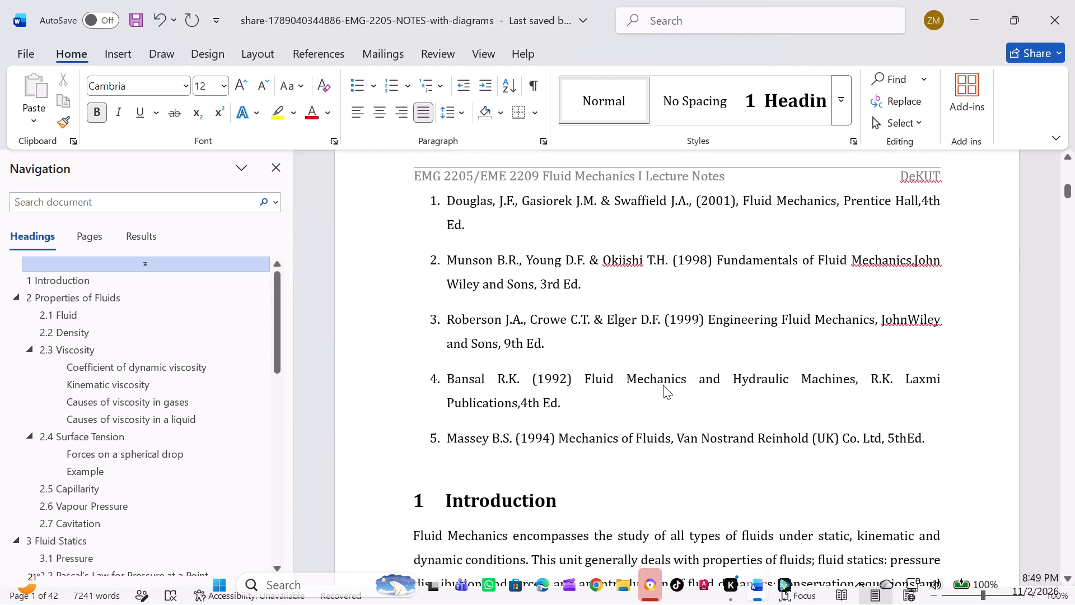
{"action": "scroll", "coordinate": [663, 385], "scroll_direction": "down", "scroll_amount": 1}
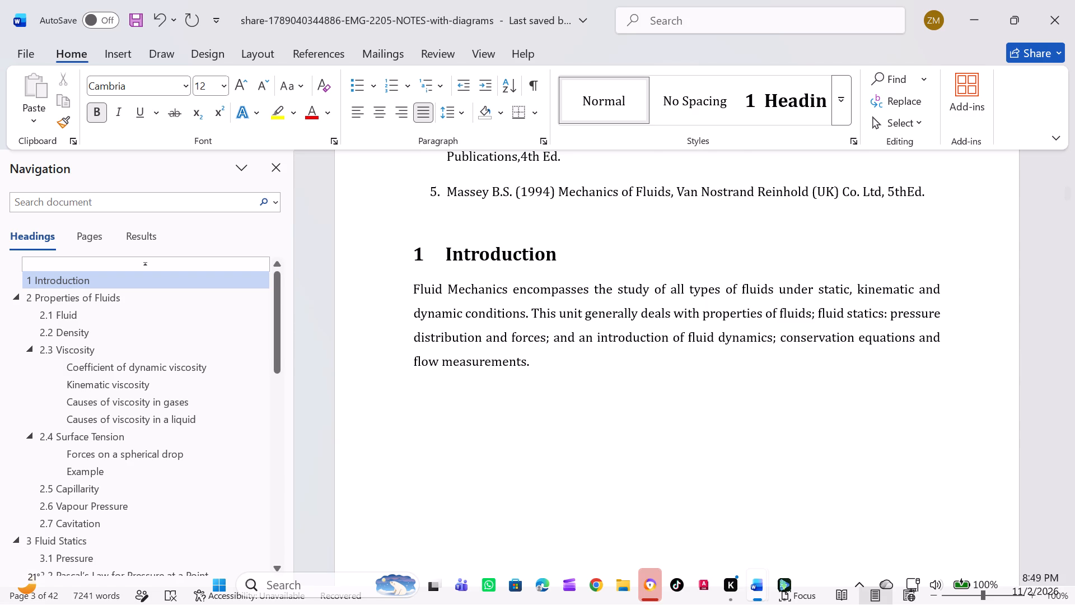
{"action": "scroll", "coordinate": [663, 385], "scroll_direction": "down", "scroll_amount": 1}
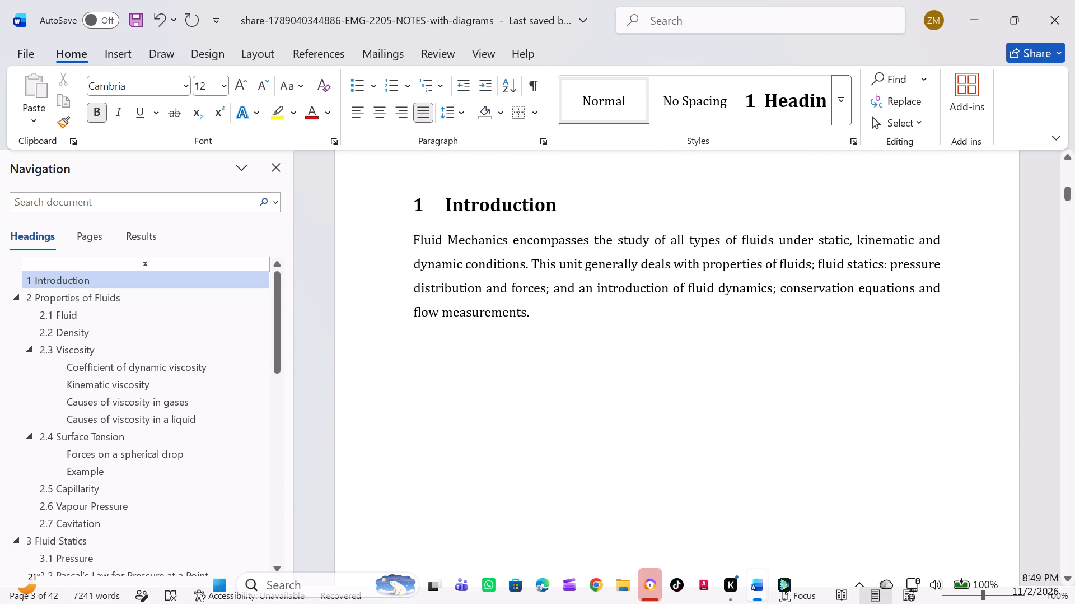
{"action": "scroll", "coordinate": [663, 385], "scroll_direction": "down", "scroll_amount": 2}
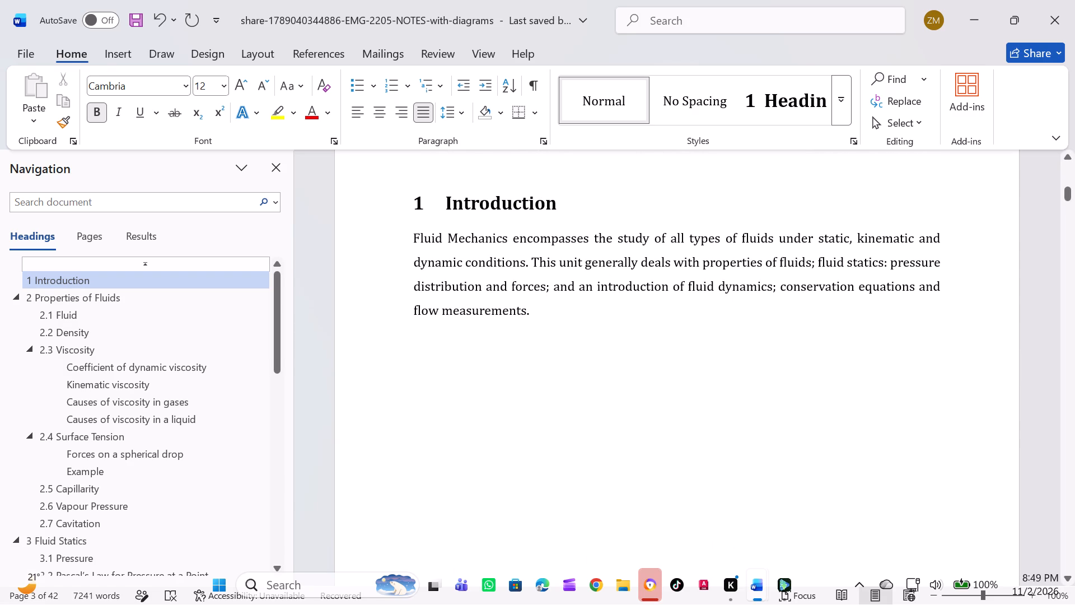
{"action": "scroll", "coordinate": [663, 385], "scroll_direction": "down", "scroll_amount": 2}
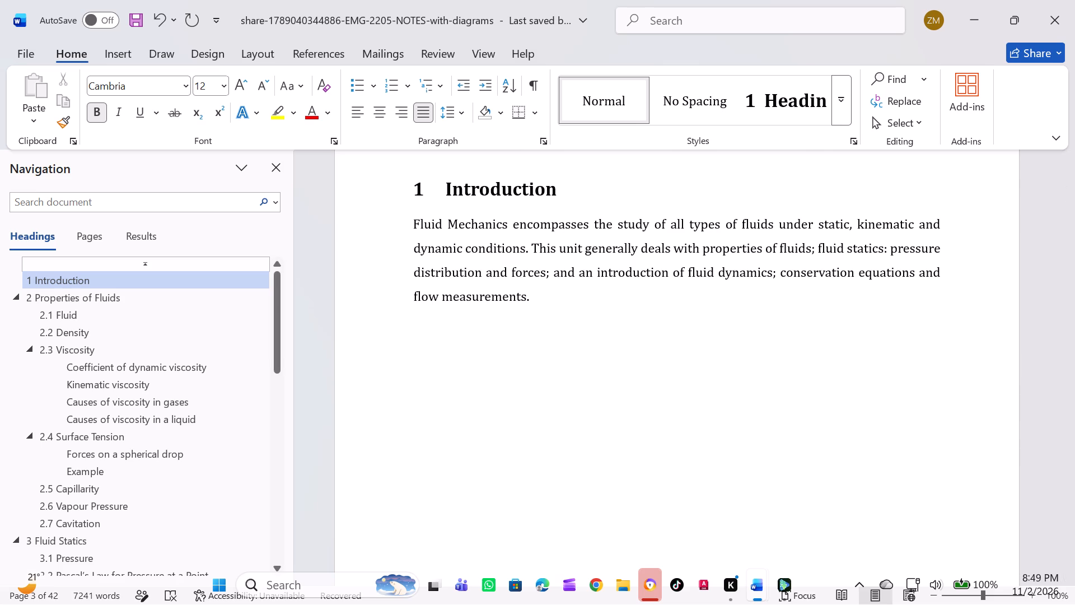
{"action": "scroll", "coordinate": [663, 385], "scroll_direction": "down", "scroll_amount": 1}
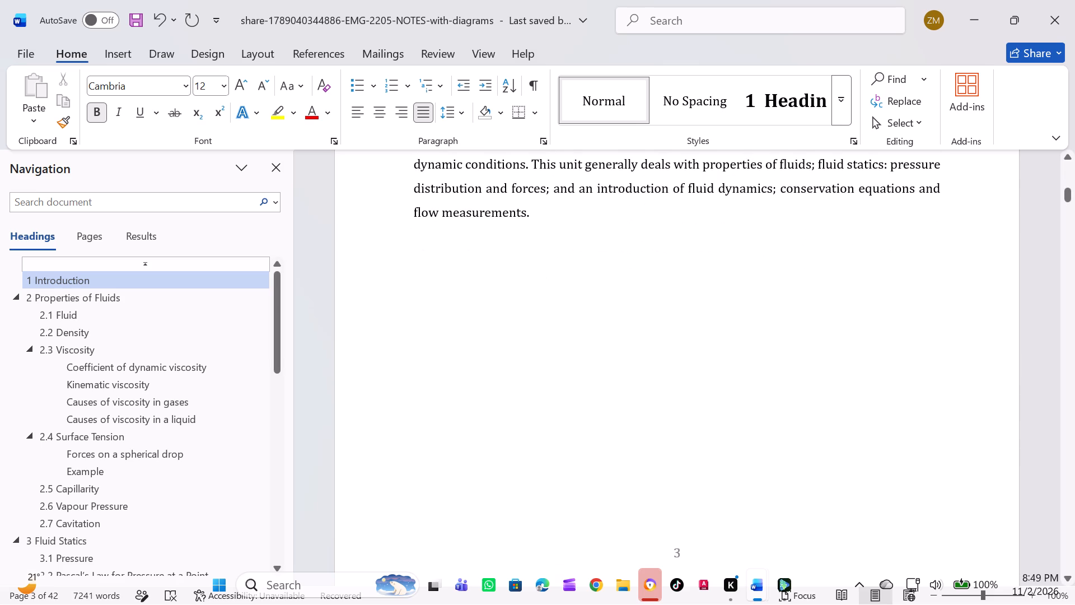
{"action": "scroll", "coordinate": [663, 385], "scroll_direction": "down", "scroll_amount": 1}
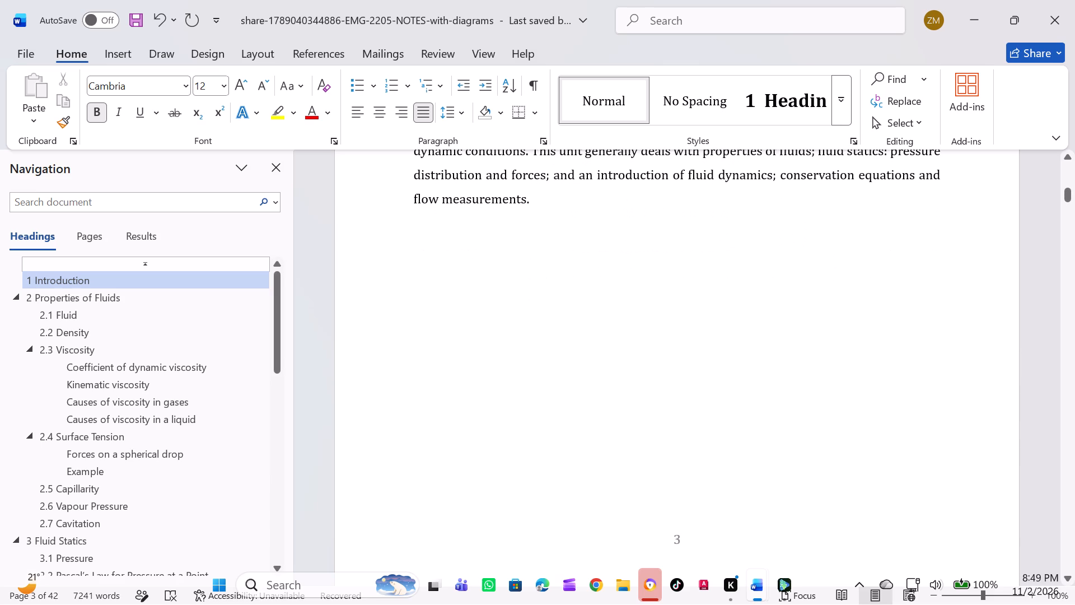
{"action": "scroll", "coordinate": [663, 385], "scroll_direction": "down", "scroll_amount": 1}
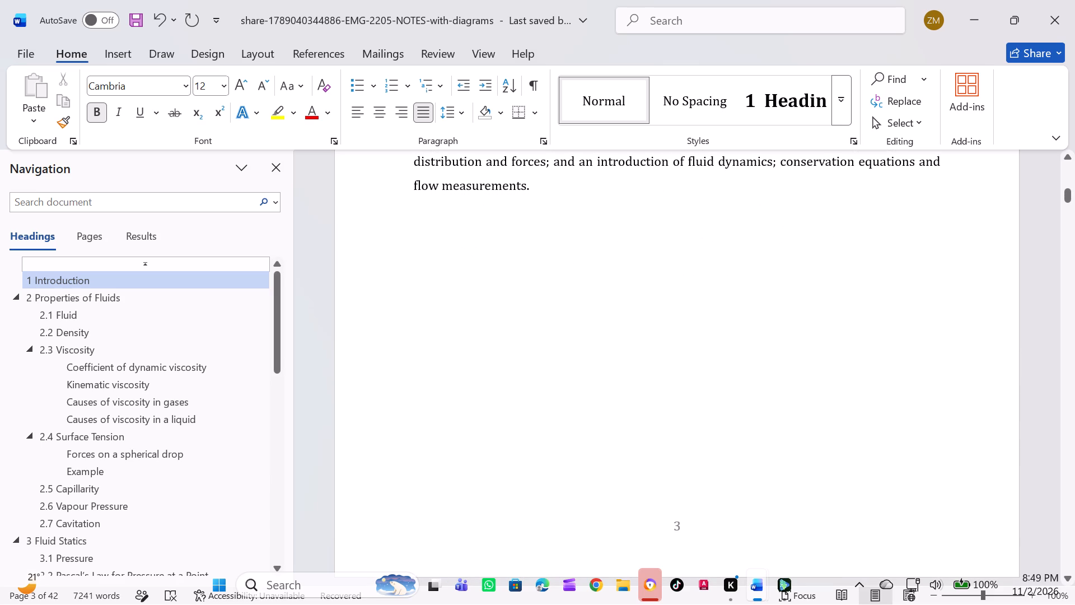
{"action": "scroll", "coordinate": [663, 385], "scroll_direction": "down", "scroll_amount": 2}
{"action": "scroll", "coordinate": [607, 403], "scroll_direction": "down", "scroll_amount": 3}
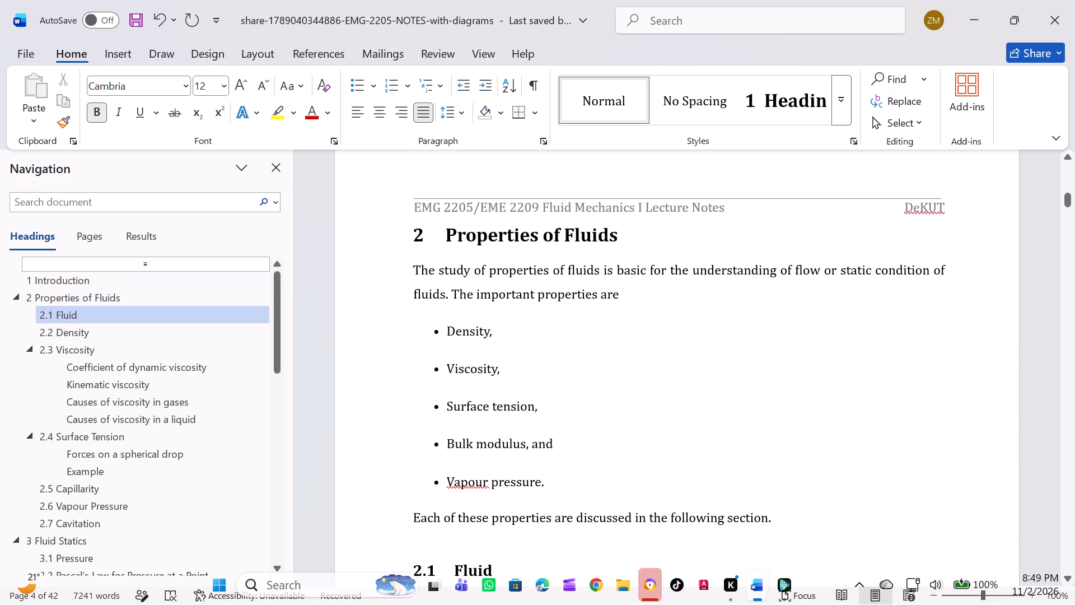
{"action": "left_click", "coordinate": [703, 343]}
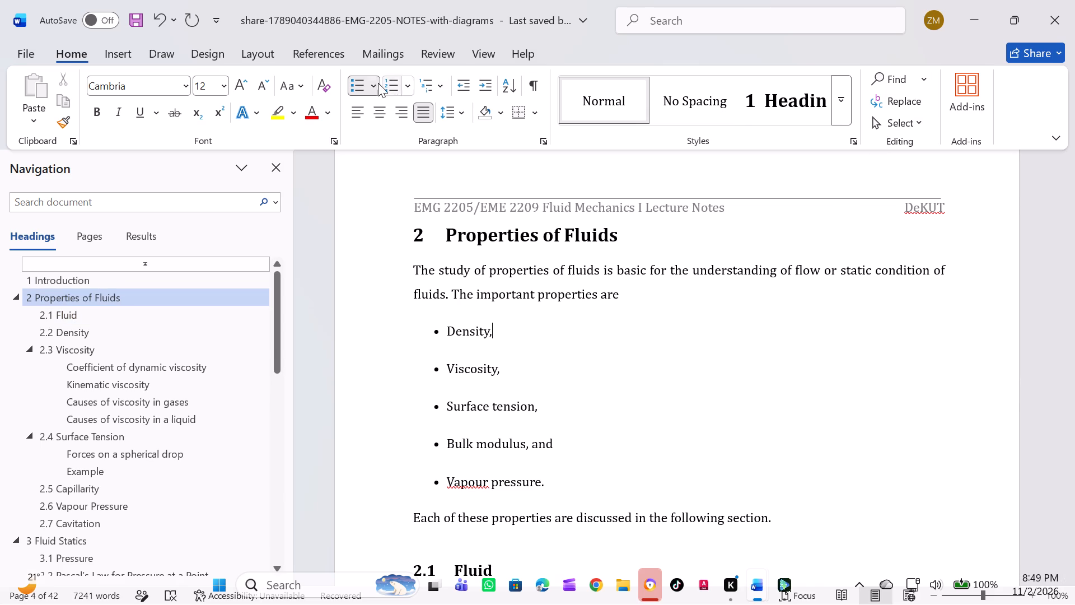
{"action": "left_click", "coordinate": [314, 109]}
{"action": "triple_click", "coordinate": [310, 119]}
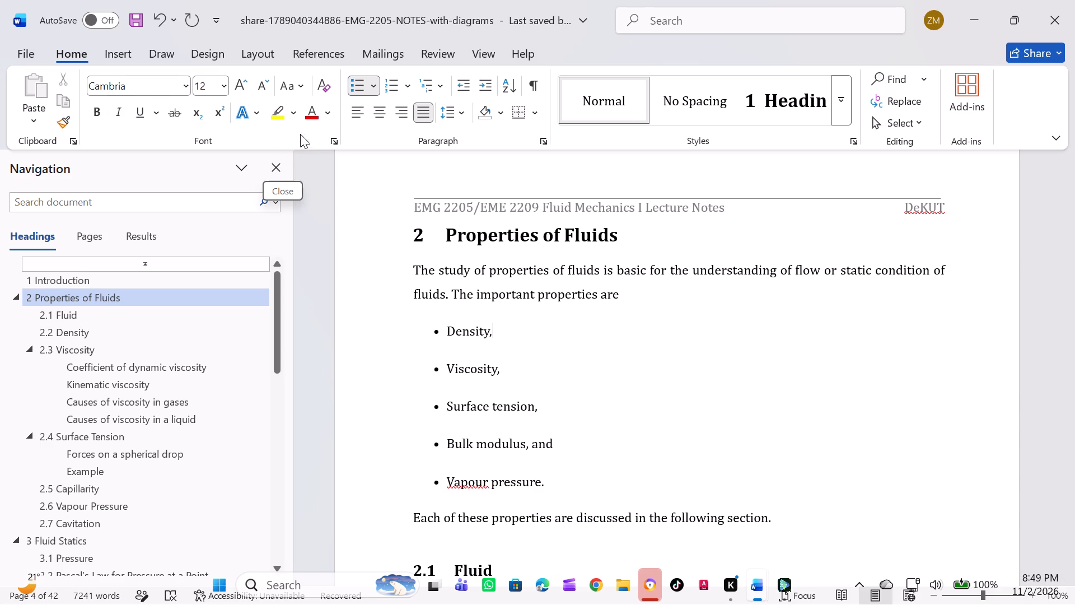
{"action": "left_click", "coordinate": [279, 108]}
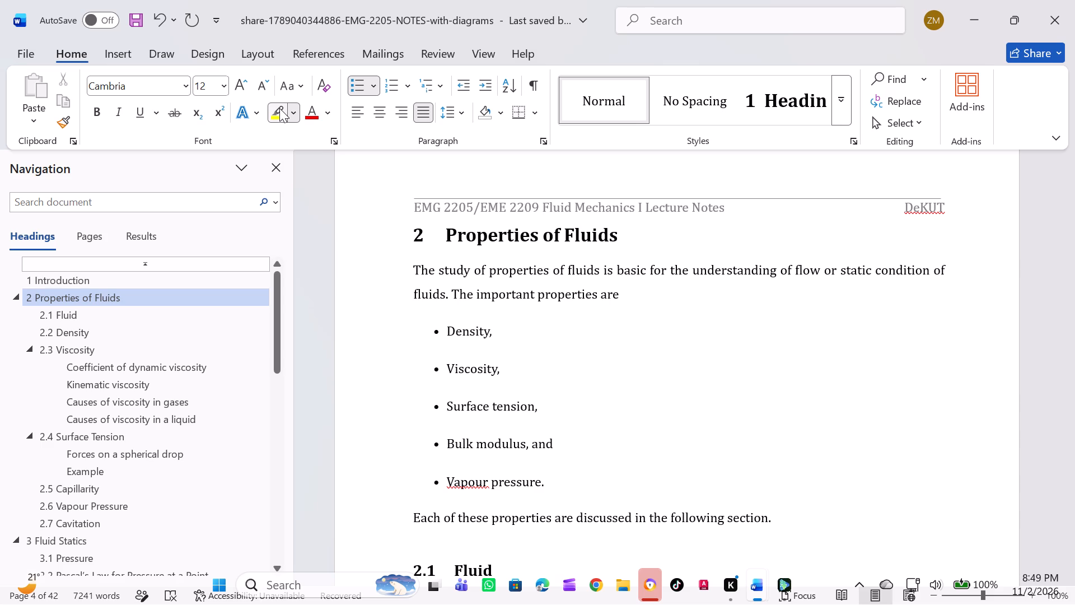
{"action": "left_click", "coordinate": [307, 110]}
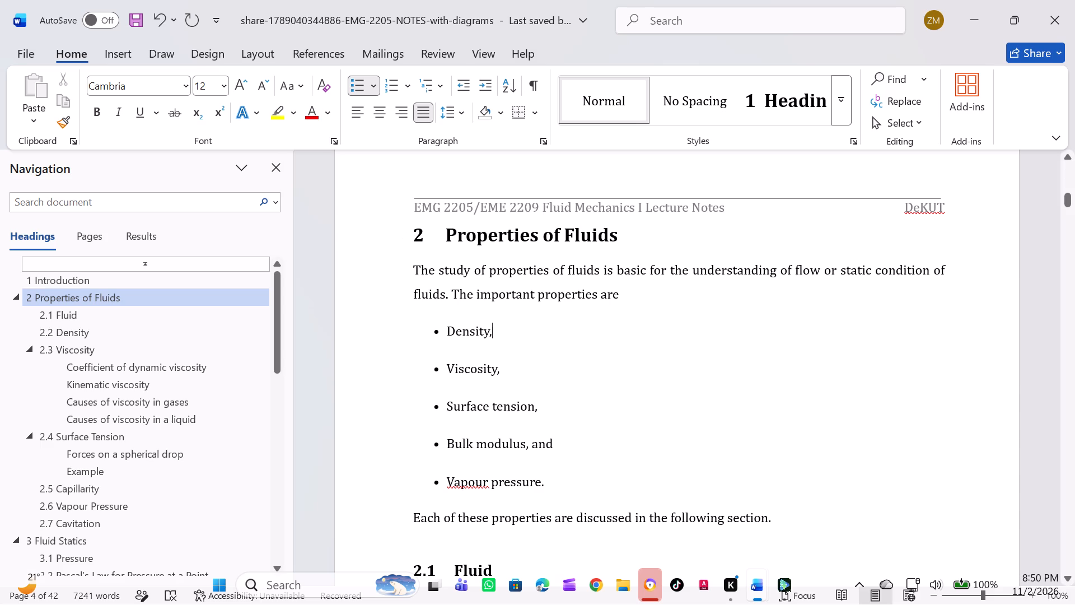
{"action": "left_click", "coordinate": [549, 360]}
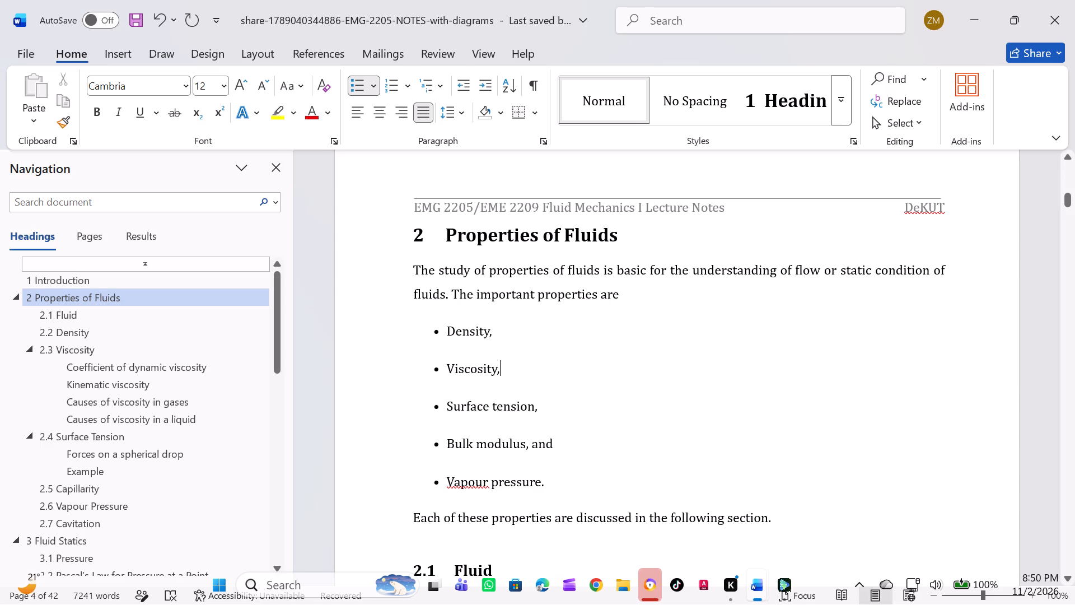
Add an unbulleted line reading DE below the Vapour pressure bullet in section 2, Properties of Fluids.
{"action": "left_click", "coordinate": [550, 477]}
{"action": "key", "text": "Return"}
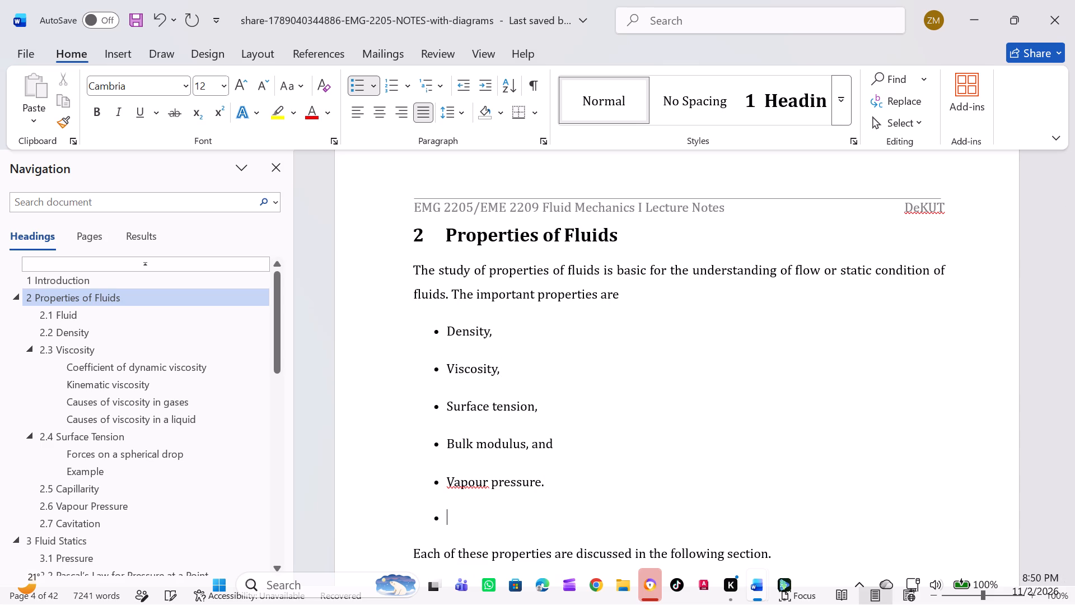
{"action": "key", "text": "BackSpace"}
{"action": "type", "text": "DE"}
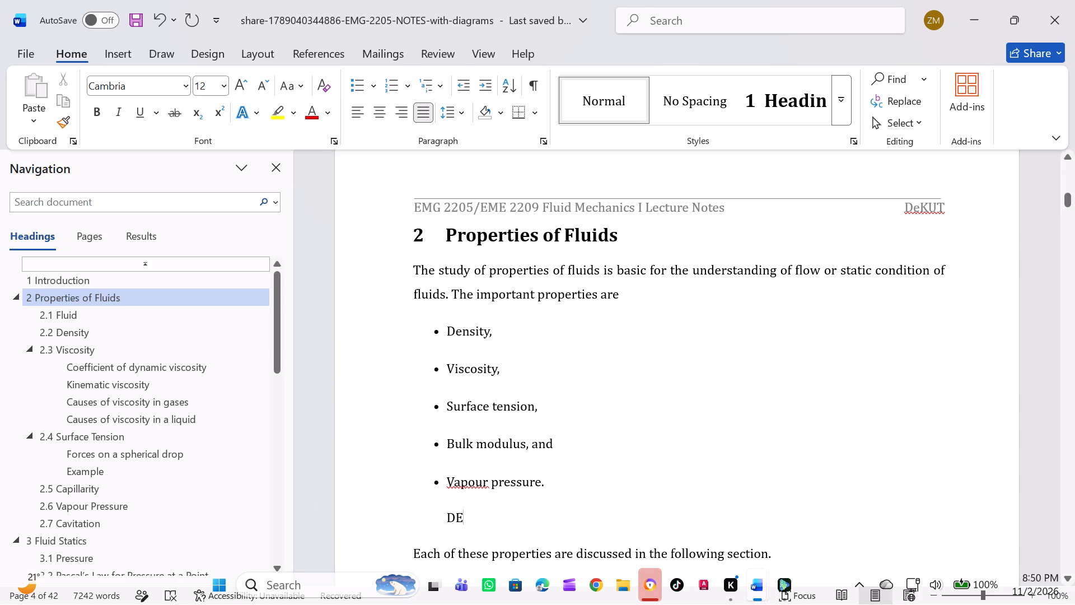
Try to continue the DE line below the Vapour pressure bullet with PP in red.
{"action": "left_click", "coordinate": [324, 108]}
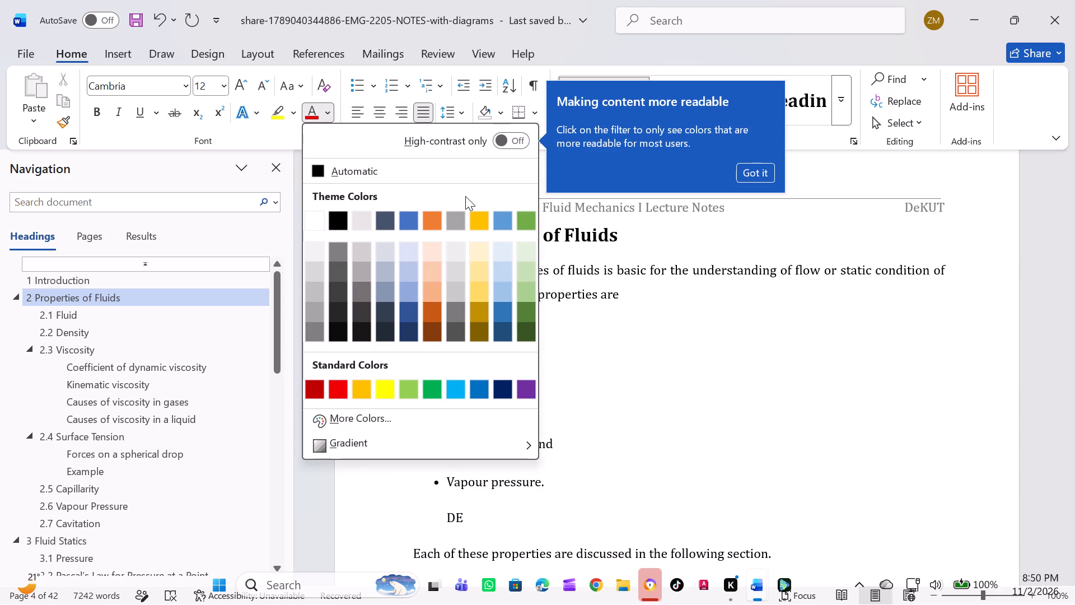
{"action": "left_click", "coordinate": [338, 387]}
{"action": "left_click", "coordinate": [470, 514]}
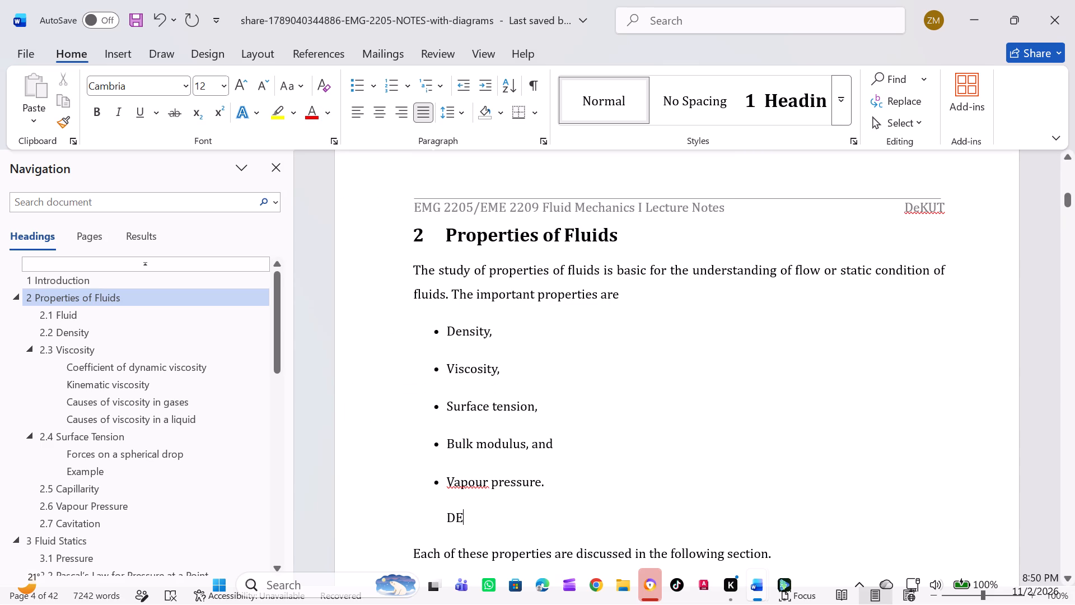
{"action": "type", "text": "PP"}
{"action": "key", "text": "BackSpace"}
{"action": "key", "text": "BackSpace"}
Delete the letters DE from the line below the Vapour pressure bullet and reduce that line's indent.
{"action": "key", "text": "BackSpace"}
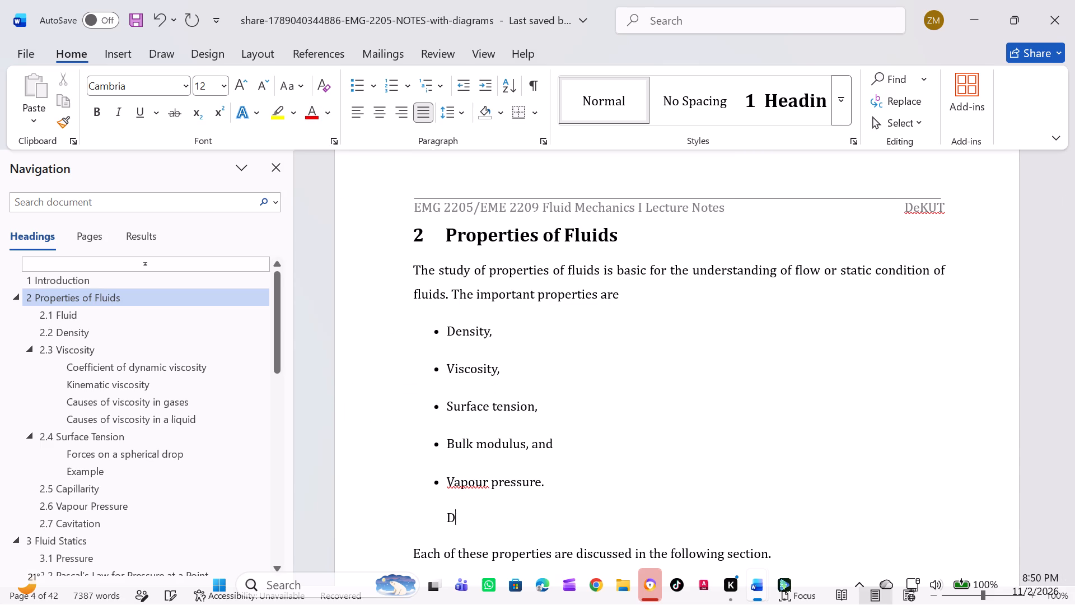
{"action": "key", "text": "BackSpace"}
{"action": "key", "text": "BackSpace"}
Look back over the Introduction paragraph and return to the list in section 2, Properties of Fluids.
{"action": "scroll", "coordinate": [706, 436], "scroll_direction": "up", "scroll_amount": 3}
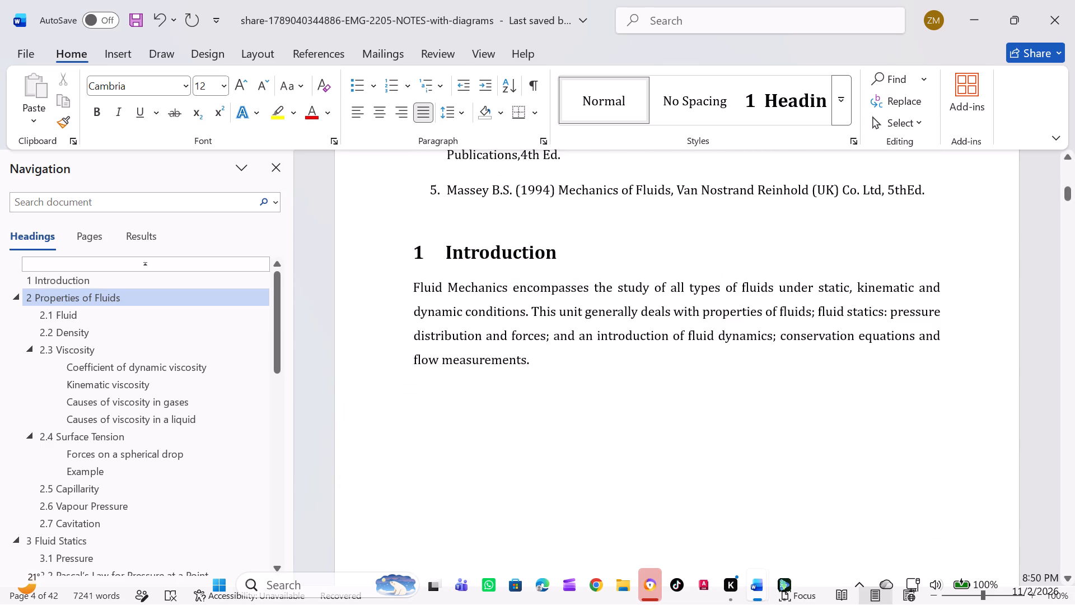
{"action": "scroll", "coordinate": [706, 436], "scroll_direction": "up", "scroll_amount": 5}
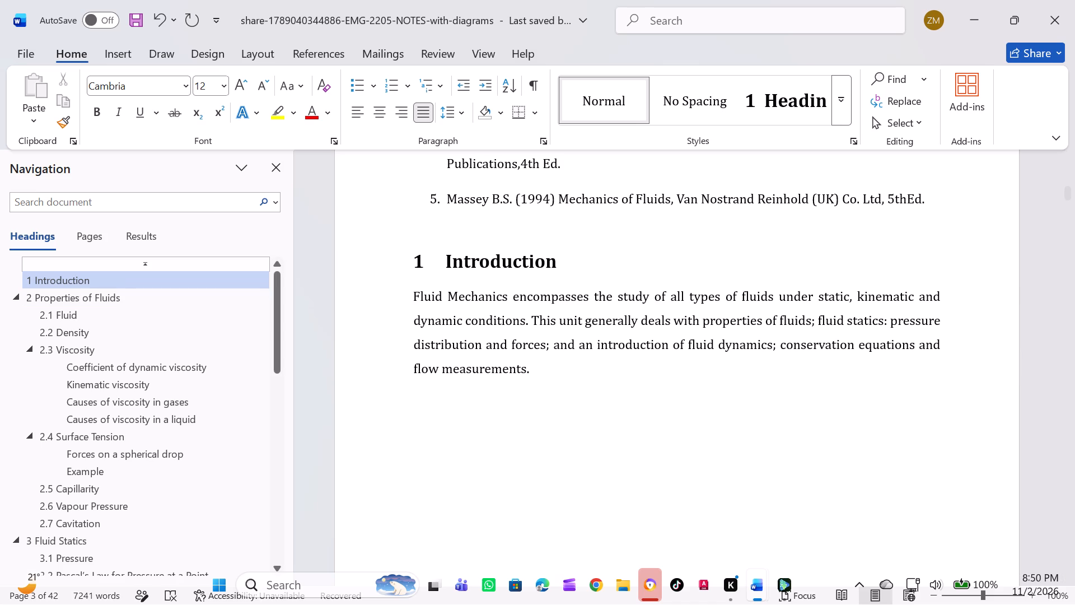
{"action": "scroll", "coordinate": [706, 436], "scroll_direction": "down", "scroll_amount": 1}
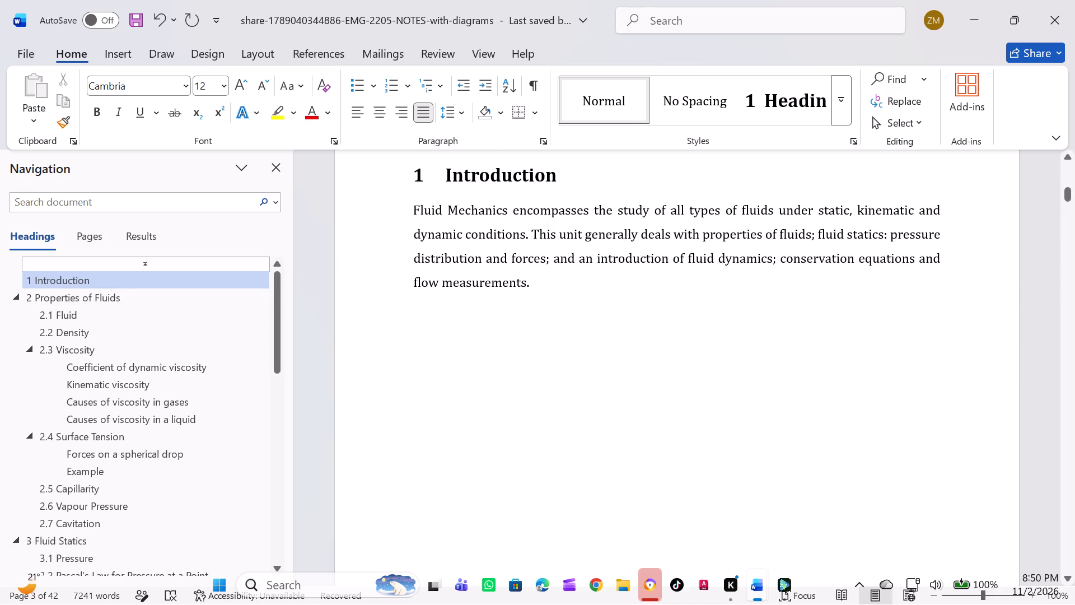
{"action": "scroll", "coordinate": [706, 436], "scroll_direction": "down", "scroll_amount": 4}
{"action": "scroll", "coordinate": [706, 436], "scroll_direction": "left", "scroll_amount": 1}
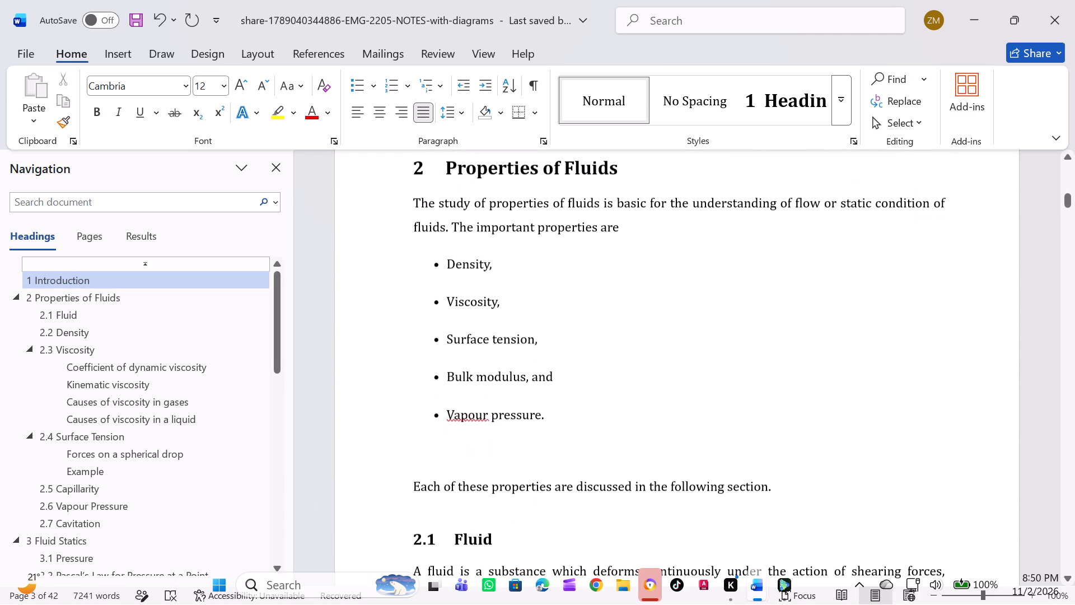
{"action": "scroll", "coordinate": [706, 436], "scroll_direction": "left", "scroll_amount": 1}
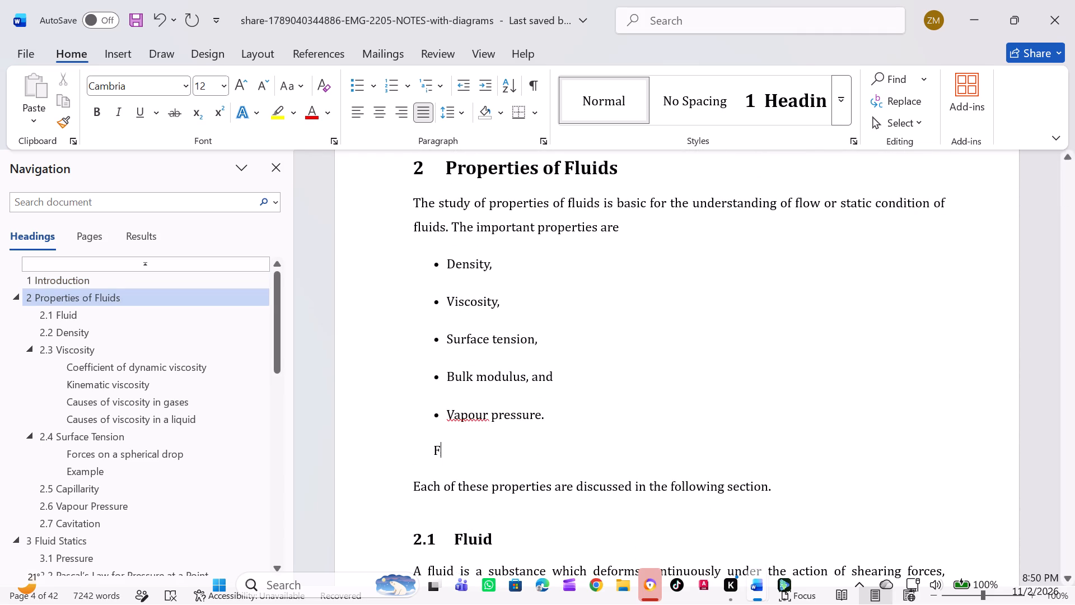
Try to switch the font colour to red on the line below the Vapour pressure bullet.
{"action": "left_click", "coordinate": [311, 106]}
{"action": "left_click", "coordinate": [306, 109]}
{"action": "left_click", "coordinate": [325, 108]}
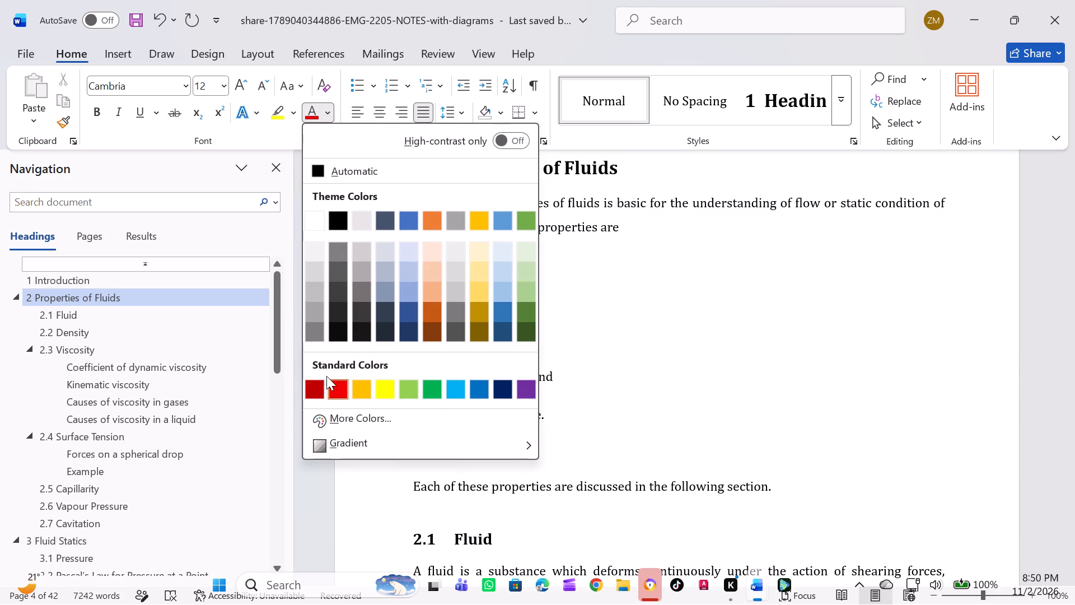
Delete the bullet reading Bulk modulus, and from the fluid properties list.
{"action": "double_click", "coordinate": [330, 385]}
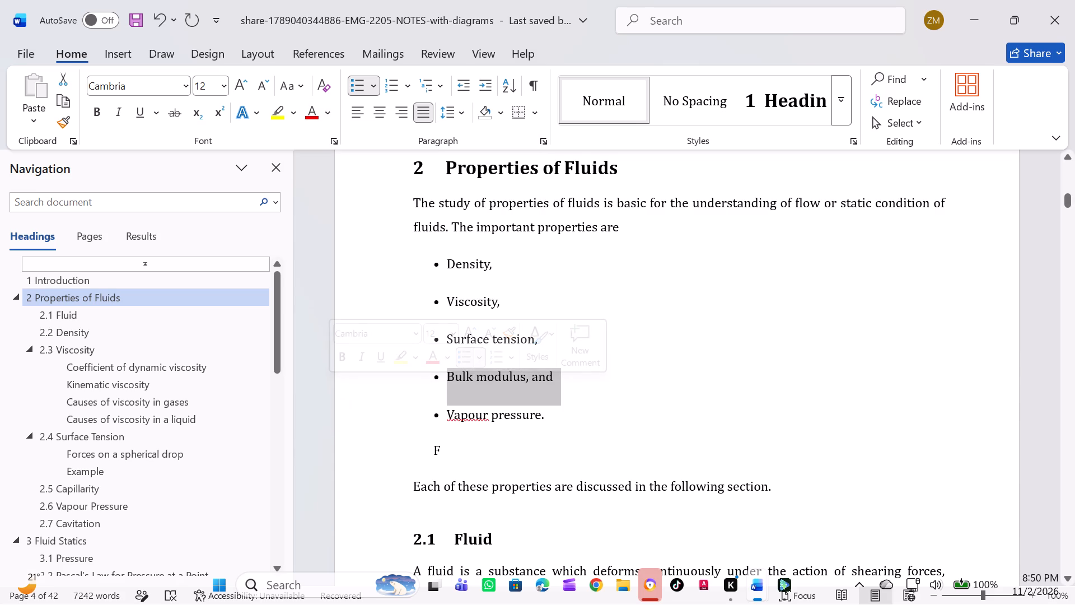
{"action": "key", "text": "BackSpace"}
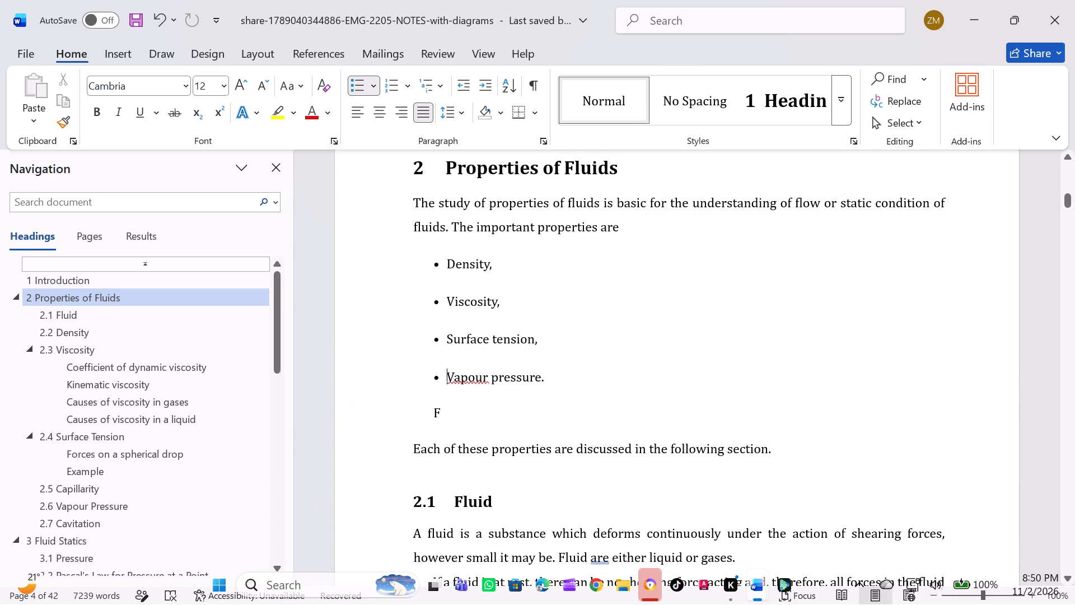
Clear the stray letter F from the line below the Vapour pressure bullet.
{"action": "left_click", "coordinate": [456, 420]}
{"action": "key", "text": "BackSpace"}
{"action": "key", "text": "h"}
{"action": "key", "text": "BackSpace"}
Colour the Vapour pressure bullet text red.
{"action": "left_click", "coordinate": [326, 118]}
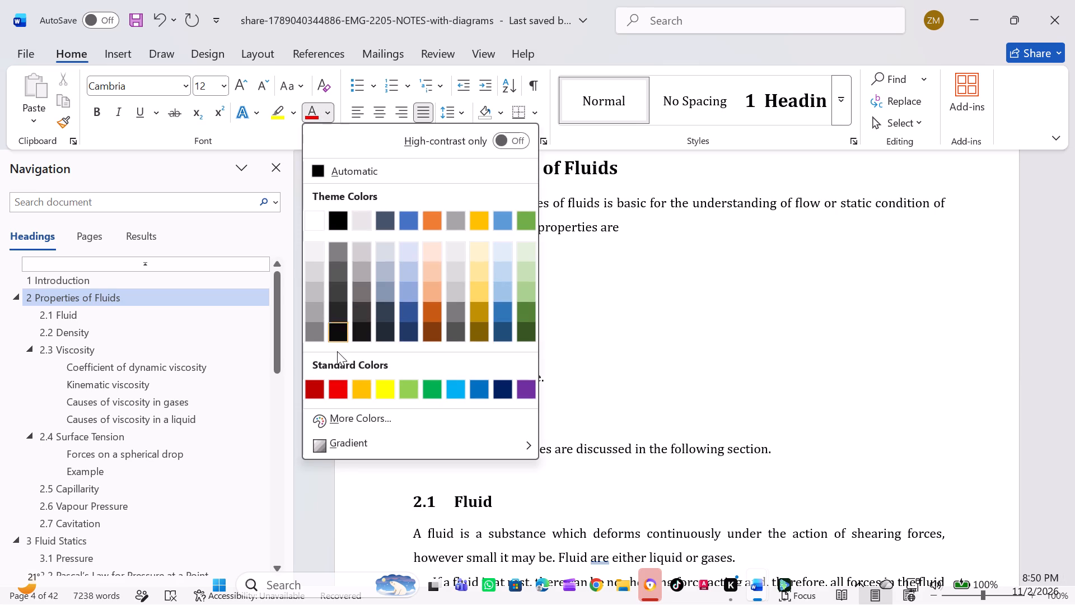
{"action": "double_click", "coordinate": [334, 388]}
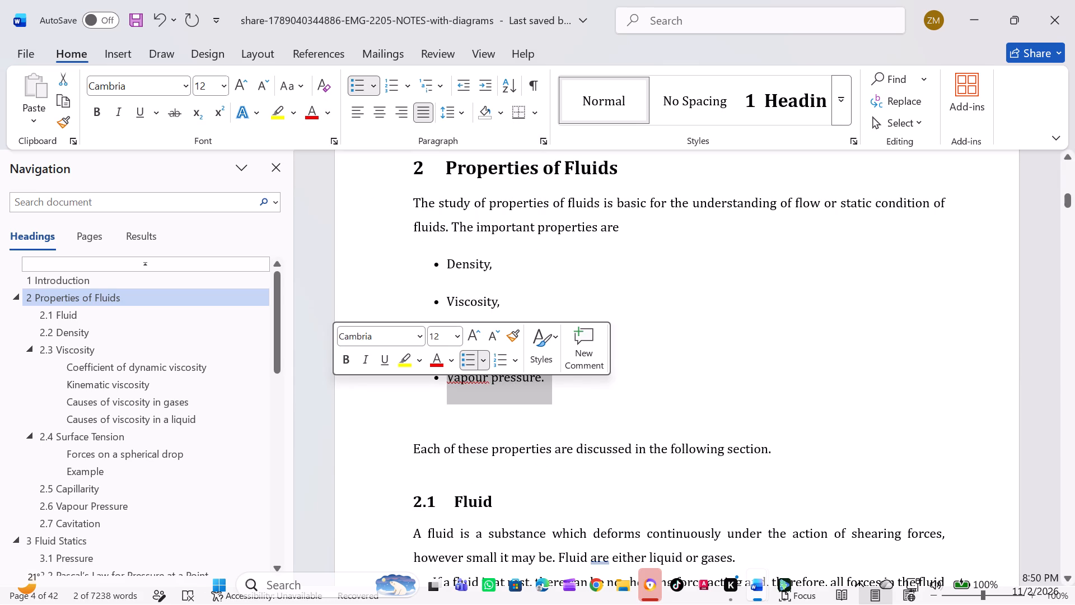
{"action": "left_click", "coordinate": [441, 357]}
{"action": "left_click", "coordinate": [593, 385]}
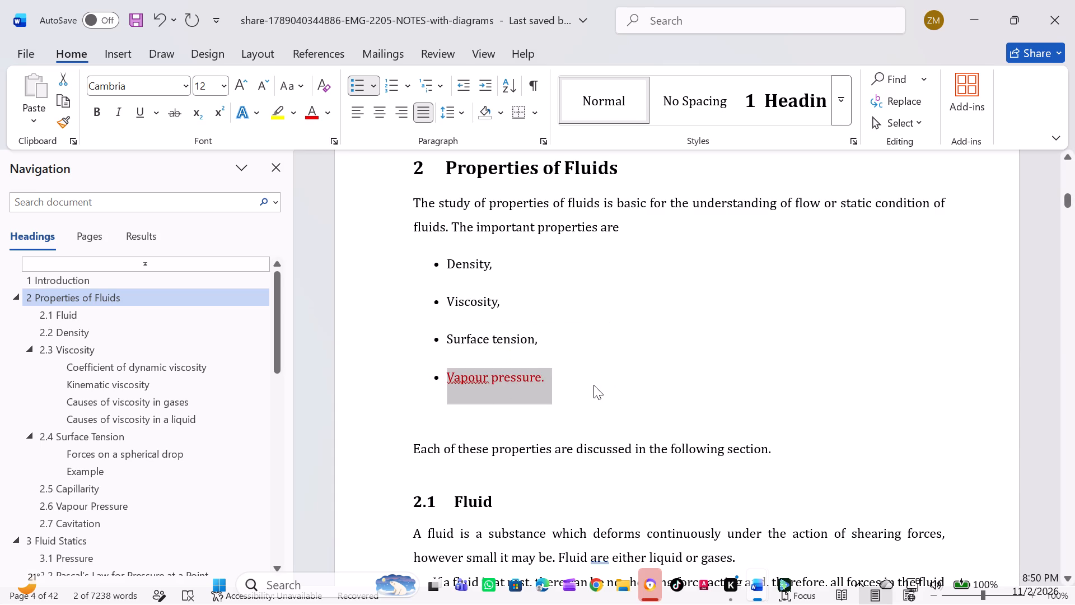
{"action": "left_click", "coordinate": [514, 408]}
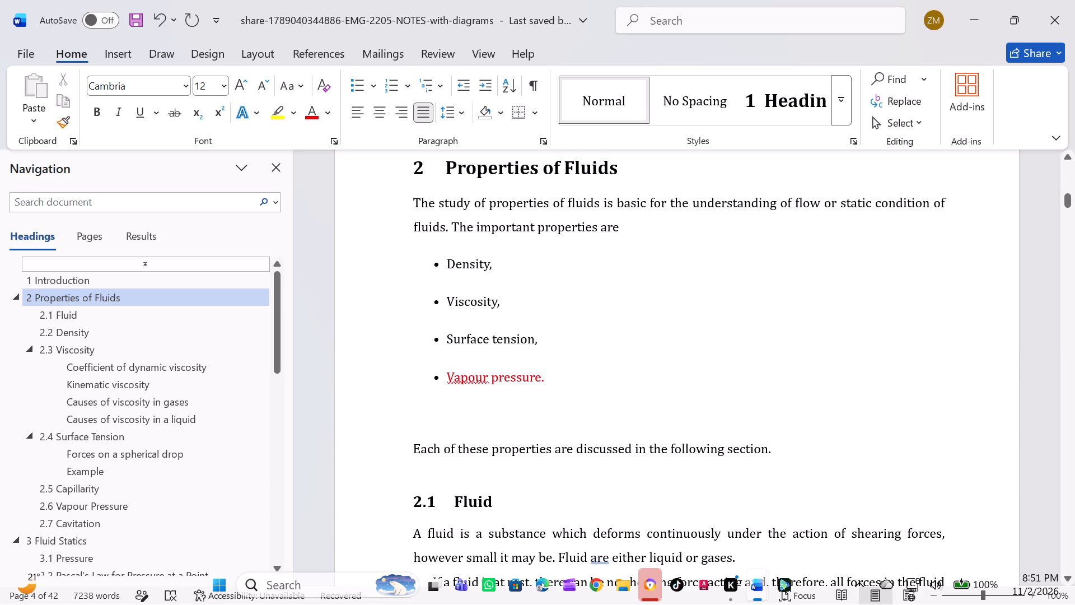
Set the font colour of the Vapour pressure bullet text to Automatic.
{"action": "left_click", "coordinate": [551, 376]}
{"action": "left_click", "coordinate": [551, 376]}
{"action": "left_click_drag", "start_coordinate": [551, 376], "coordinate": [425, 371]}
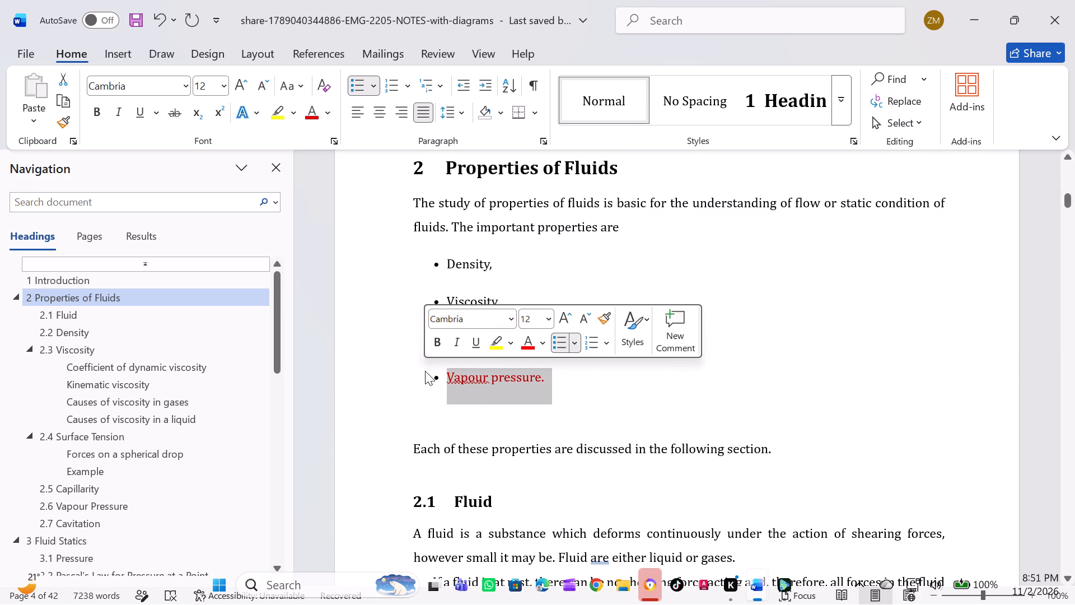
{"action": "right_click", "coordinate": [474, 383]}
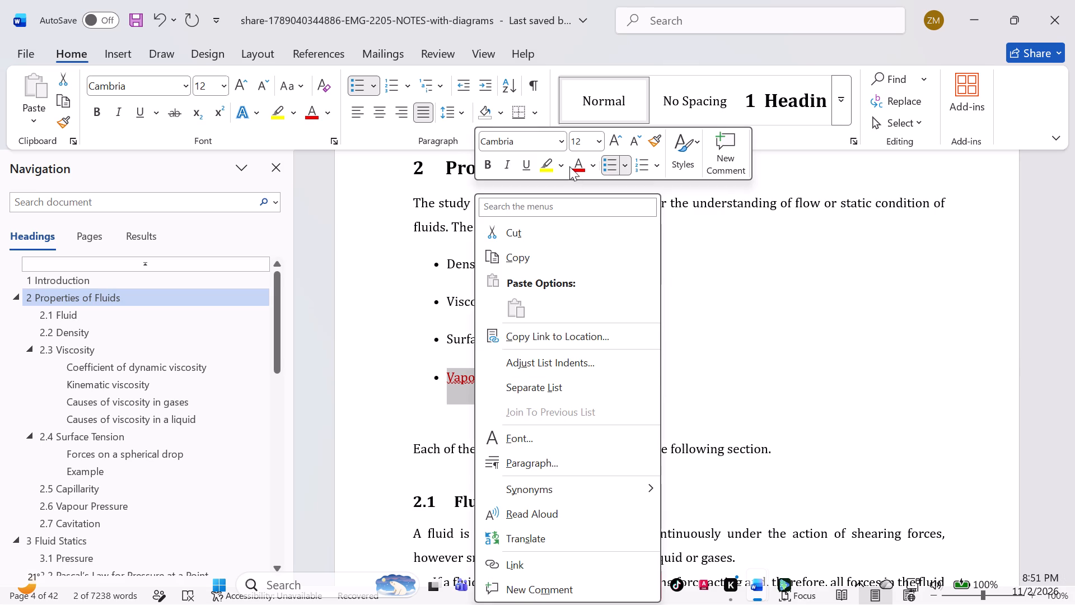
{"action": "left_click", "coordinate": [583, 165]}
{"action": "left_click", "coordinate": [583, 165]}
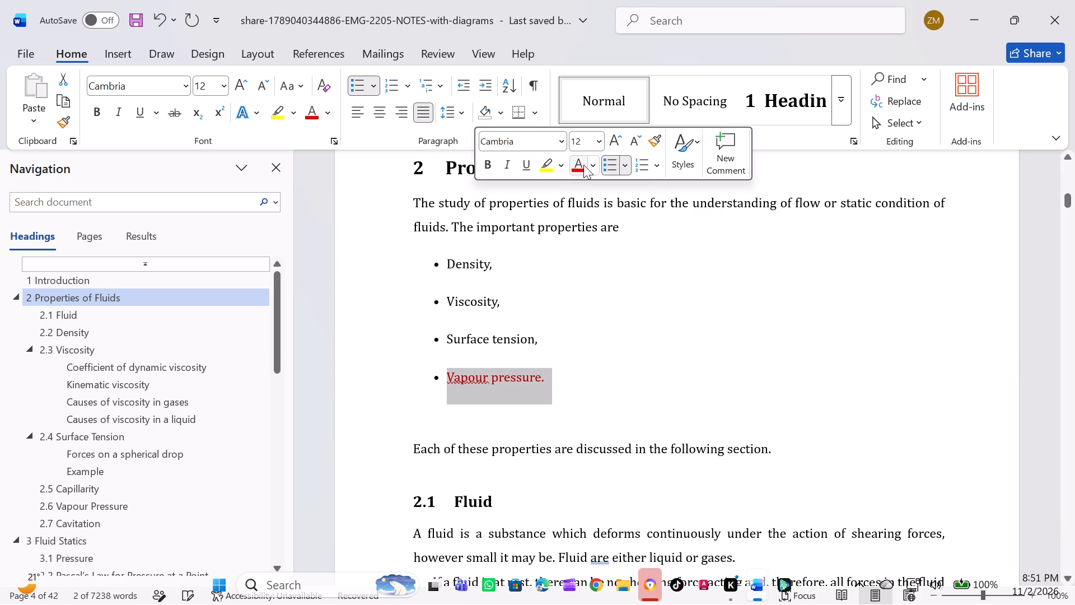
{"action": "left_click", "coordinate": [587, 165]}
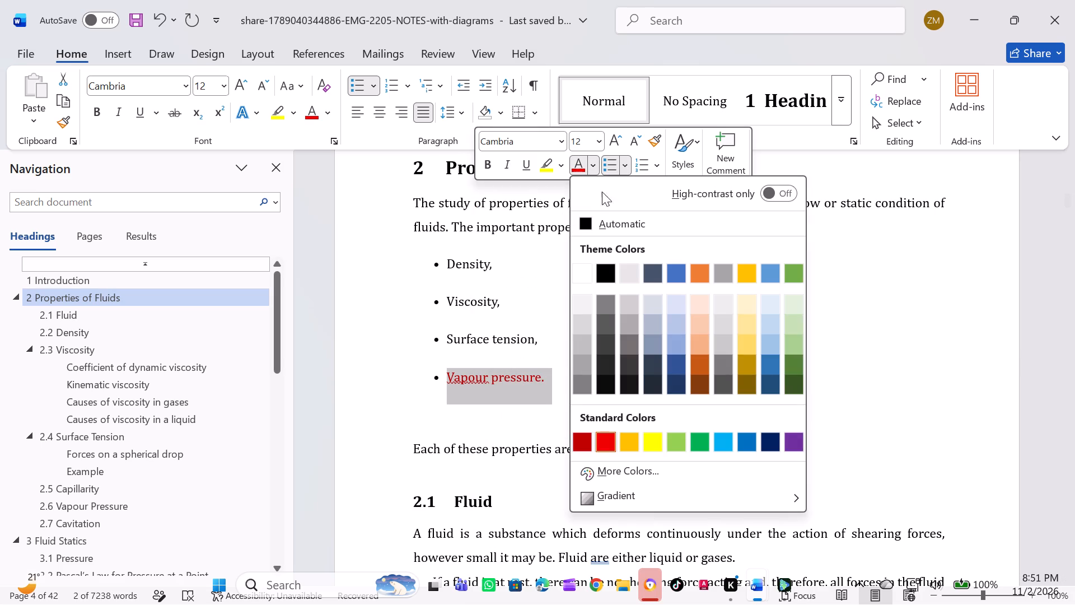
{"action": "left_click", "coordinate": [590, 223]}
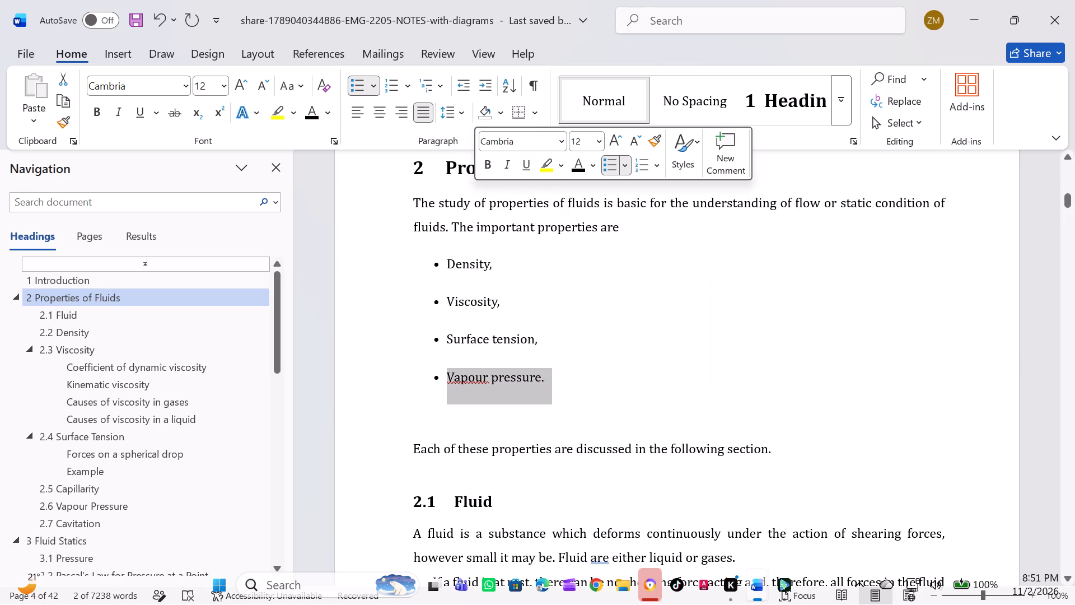
Add an unbulleted line in red below the Vapour pressure bullet, reading "Fluid mechanics encompases the".
{"action": "left_click", "coordinate": [561, 390]}
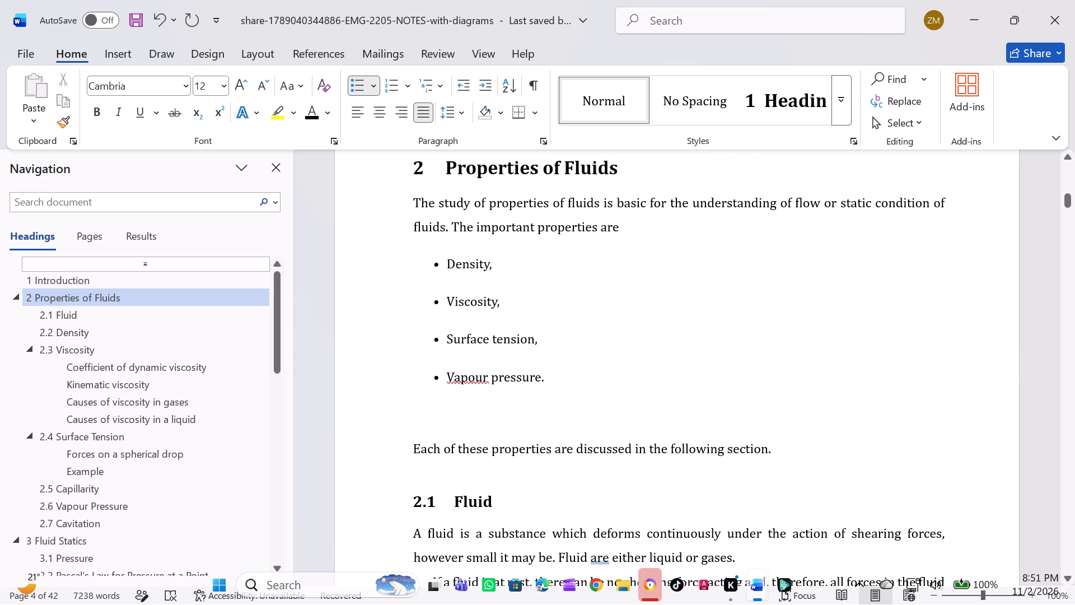
{"action": "key", "text": "Return"}
{"action": "key", "text": "Return"}
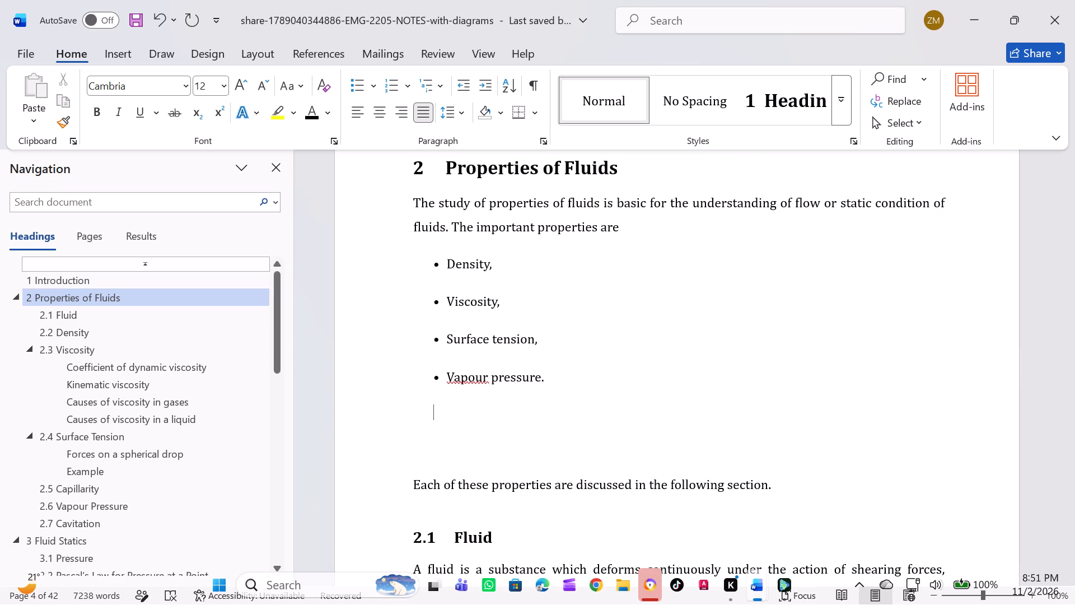
{"action": "left_click", "coordinate": [315, 110]}
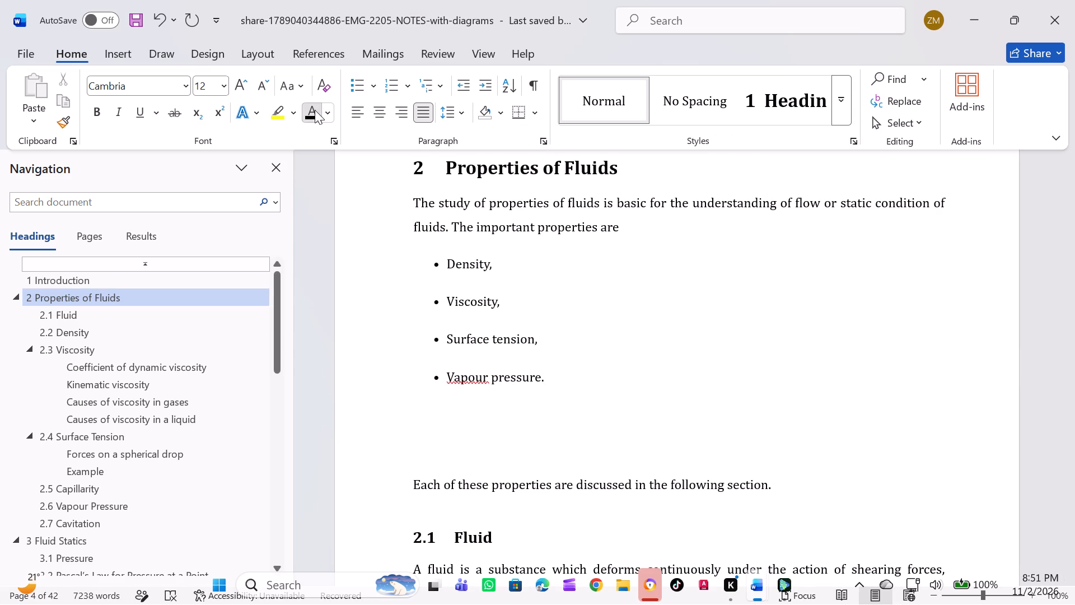
{"action": "left_click", "coordinate": [326, 110]}
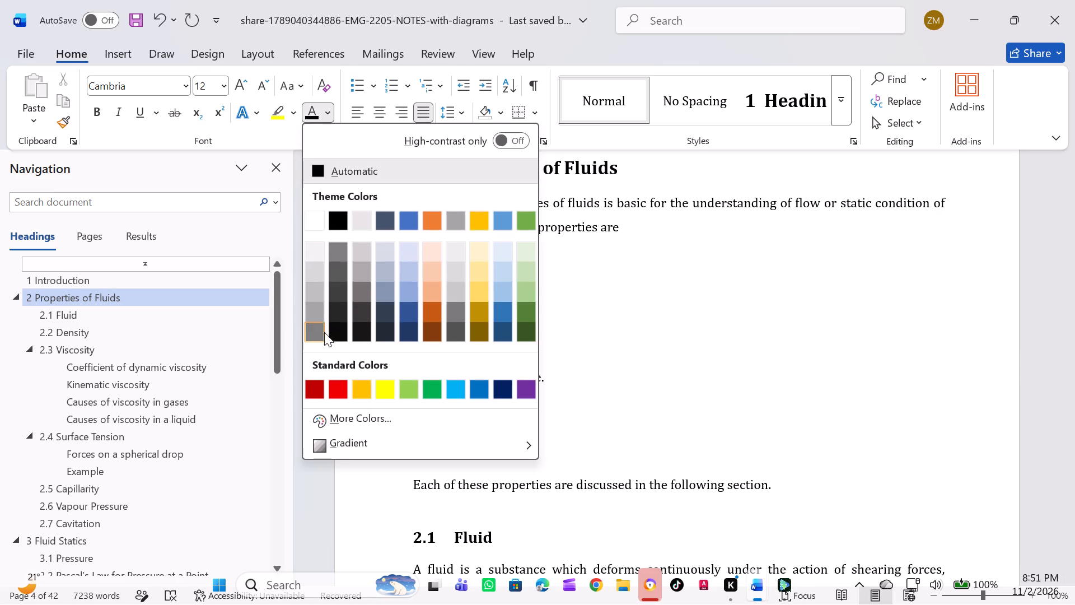
{"action": "left_click", "coordinate": [332, 381]}
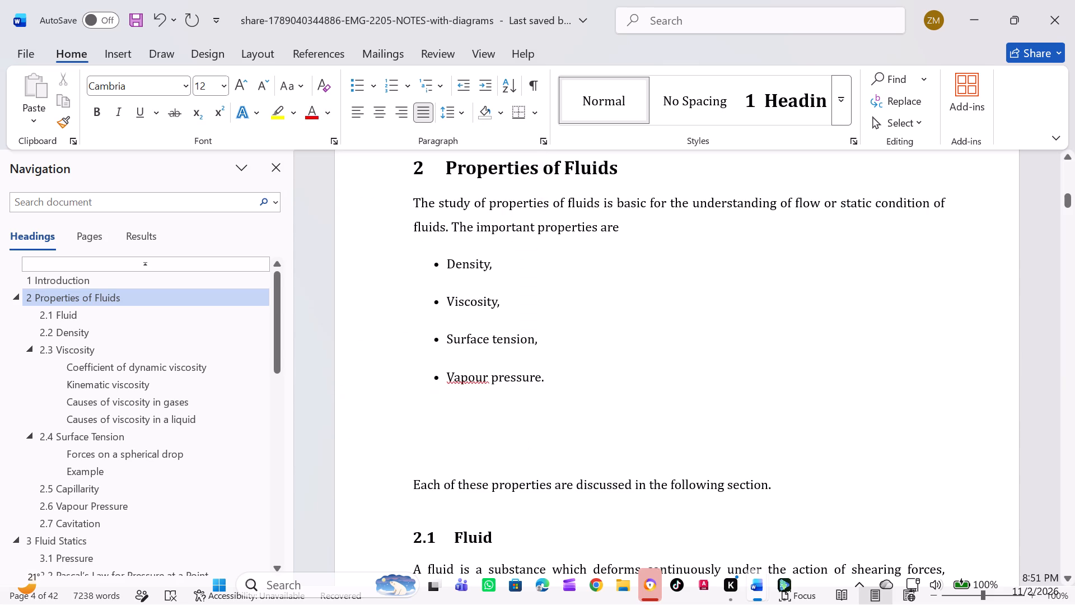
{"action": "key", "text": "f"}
{"action": "key", "text": "BackSpace"}
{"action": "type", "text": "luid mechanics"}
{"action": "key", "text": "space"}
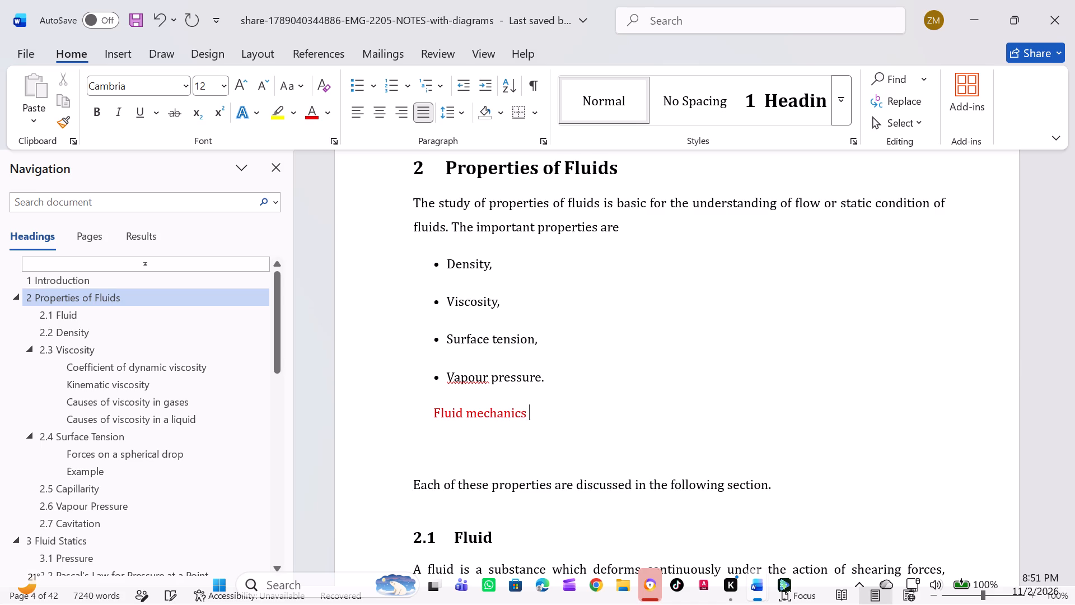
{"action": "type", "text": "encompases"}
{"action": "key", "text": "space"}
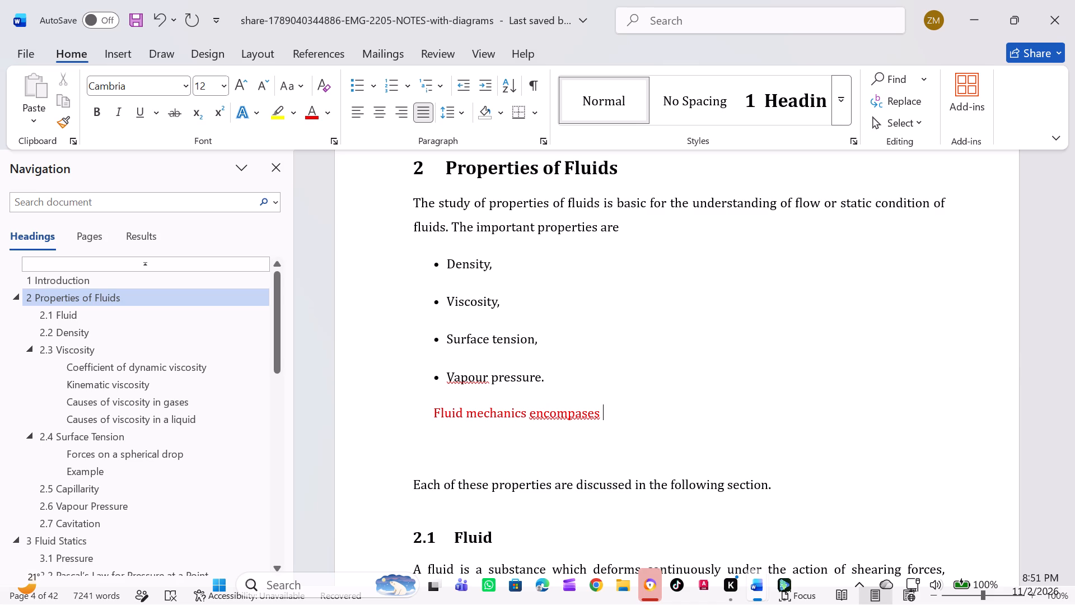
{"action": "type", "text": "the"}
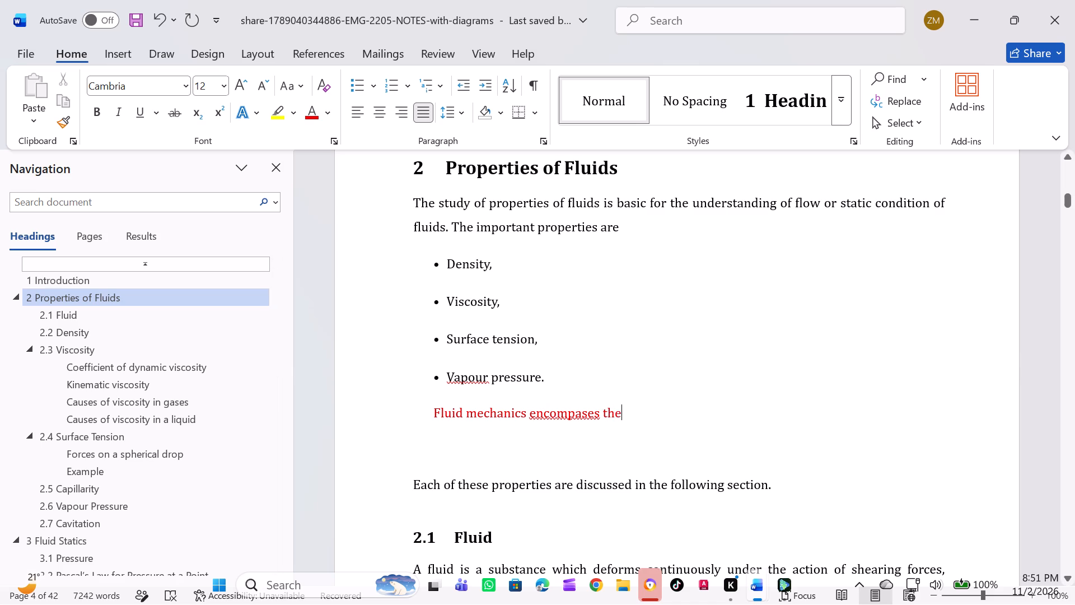
Select the misspelled word "encompases" in the red line below the properties list.
{"action": "left_click", "coordinate": [599, 413]}
{"action": "left_click", "coordinate": [599, 413]}
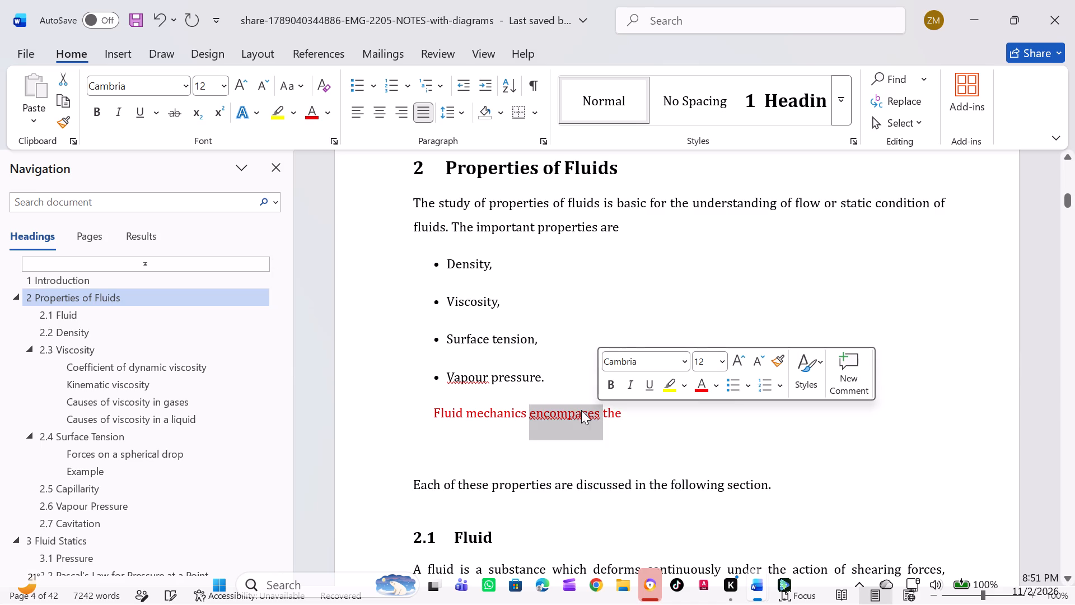
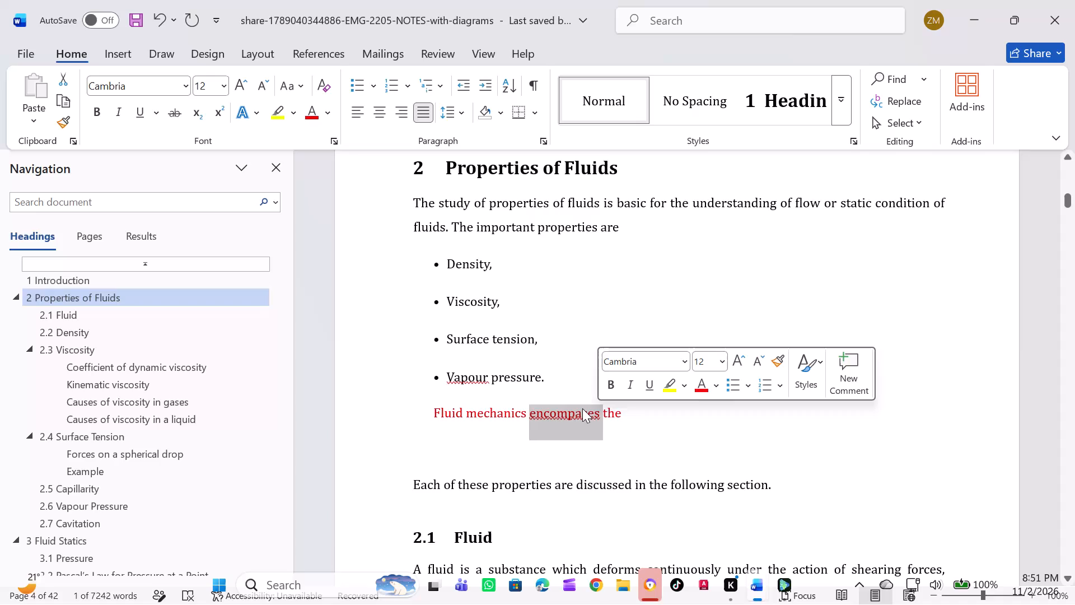
Correct the misspelled word in the red line below the properties list to "encompasses" using the spelling suggestion.
{"action": "right_click", "coordinate": [582, 408]}
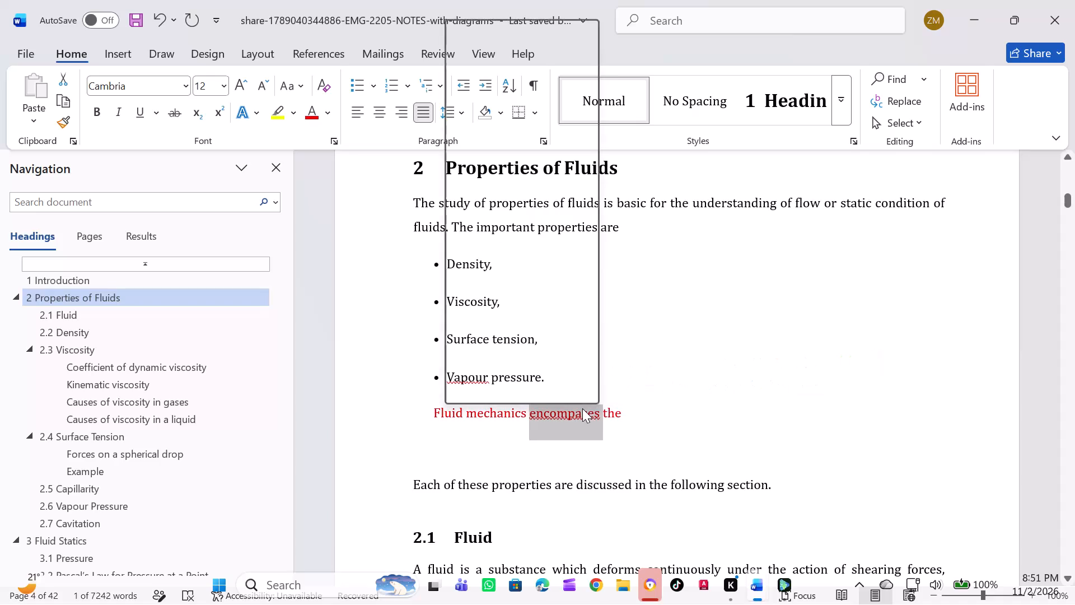
{"action": "left_click", "coordinate": [582, 408]}
{"action": "right_click", "coordinate": [582, 408]}
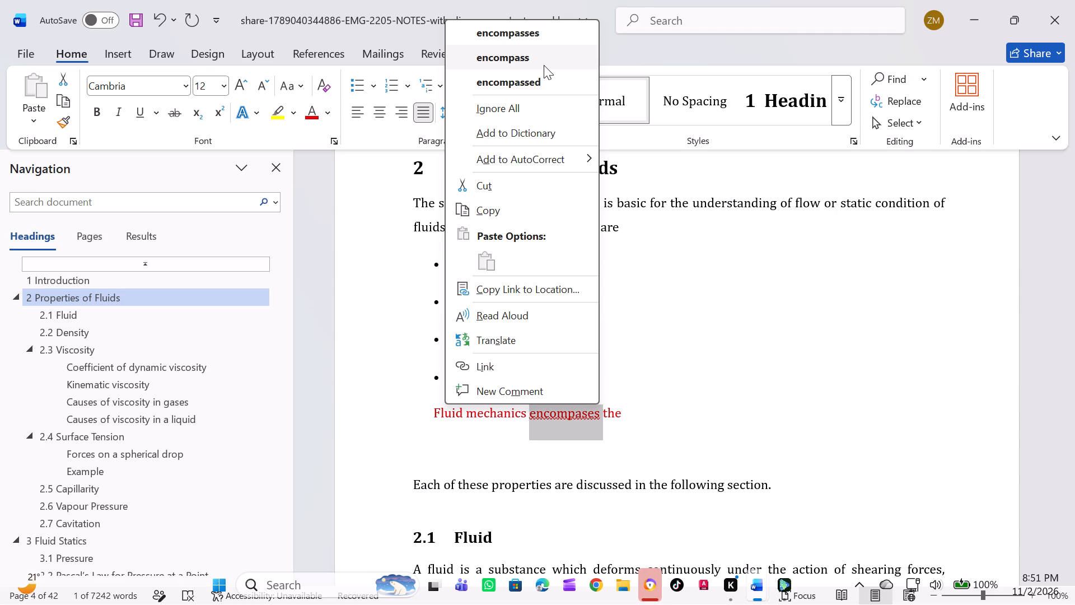
{"action": "left_click", "coordinate": [544, 29]}
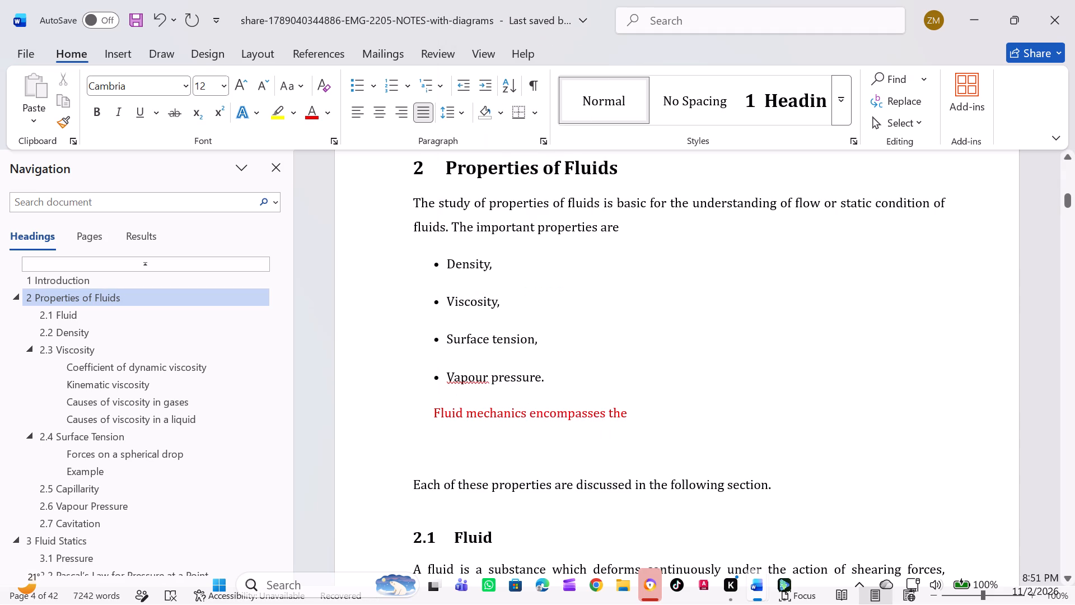
Continue the red line after "Fluid mechanics encompasses the" with "study of fluids under kinetic static".
{"action": "left_click", "coordinate": [644, 413]}
{"action": "key", "text": "space"}
{"action": "type", "text": "stude"}
{"action": "key", "text": "BackSpace"}
{"action": "type", "text": "y of fluids"}
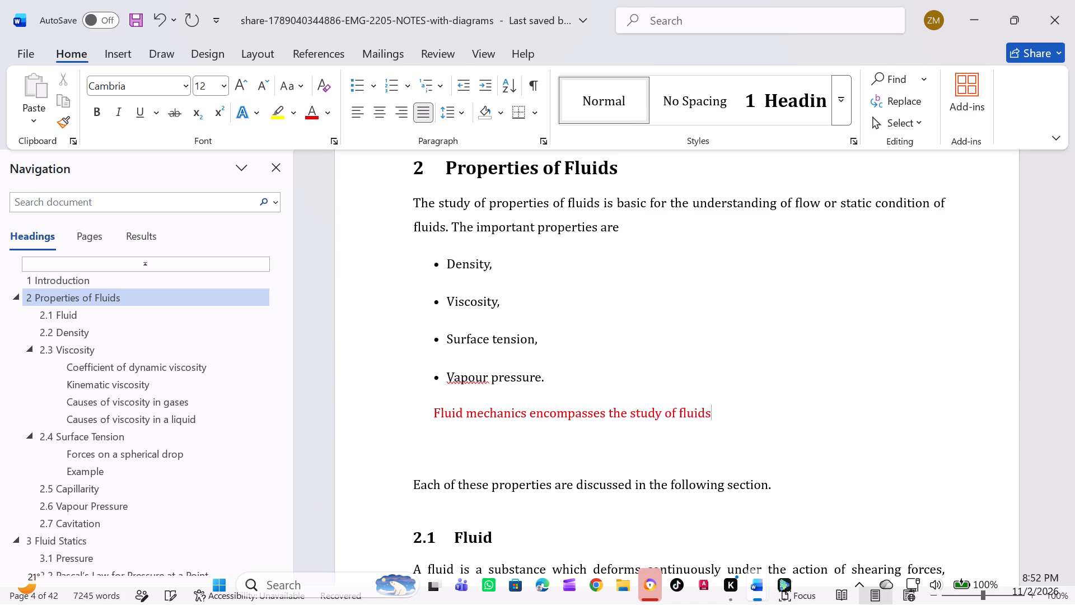
{"action": "key", "text": "space"}
{"action": "type", "text": "une"}
{"action": "key", "text": "BackSpace"}
{"action": "type", "text": "der"}
{"action": "key", "text": "space"}
{"action": "type", "text": "kinetic stati"}
{"action": "key", "text": "c"}
{"action": "key", "text": "space"}
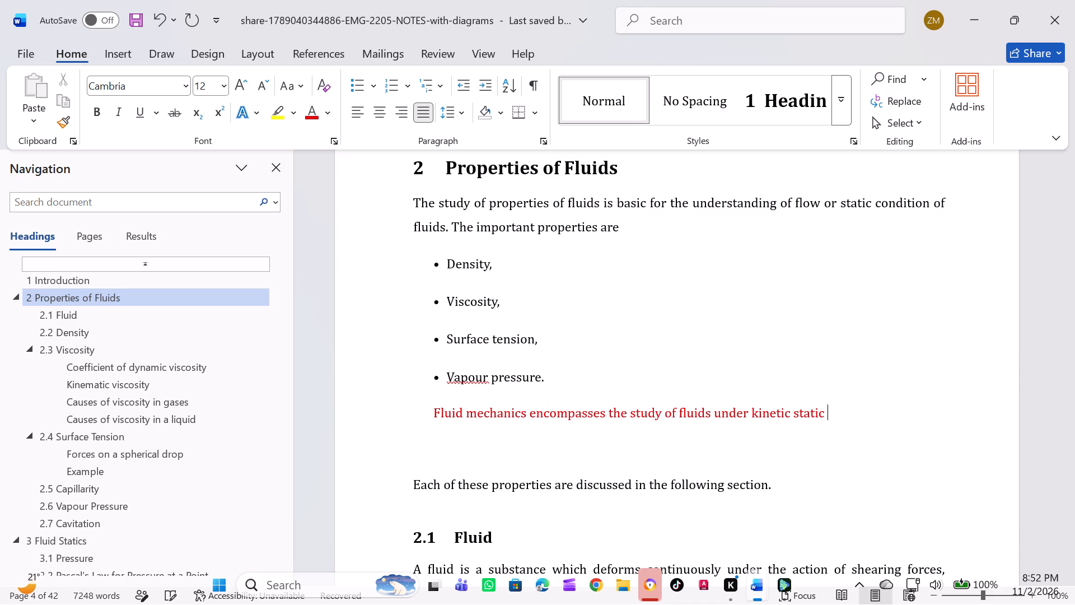
Check the wording in the Introduction section and replace "kinetic" in the red line with "kinematic" followed by a comma.
{"action": "scroll", "coordinate": [833, 331], "scroll_direction": "up", "scroll_amount": 1}
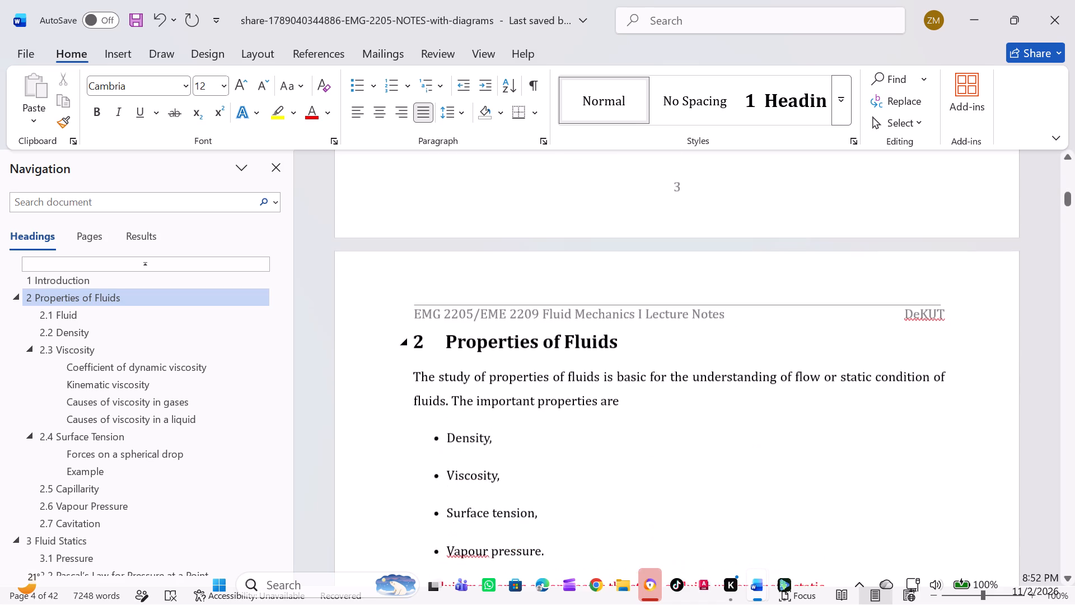
{"action": "scroll", "coordinate": [833, 331], "scroll_direction": "up", "scroll_amount": 5}
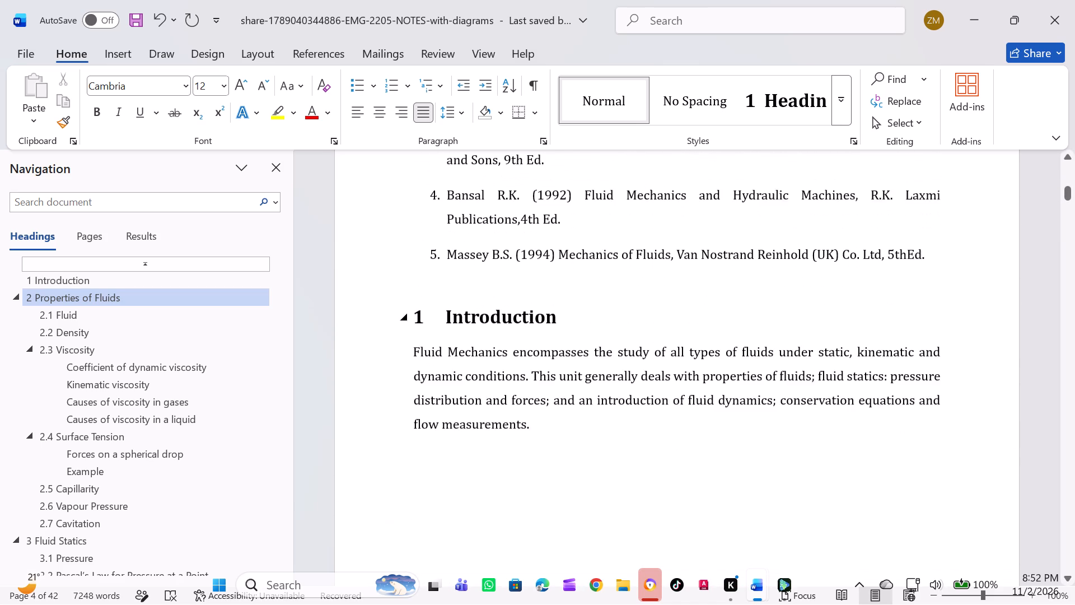
{"action": "scroll", "coordinate": [833, 331], "scroll_direction": "up", "scroll_amount": 2}
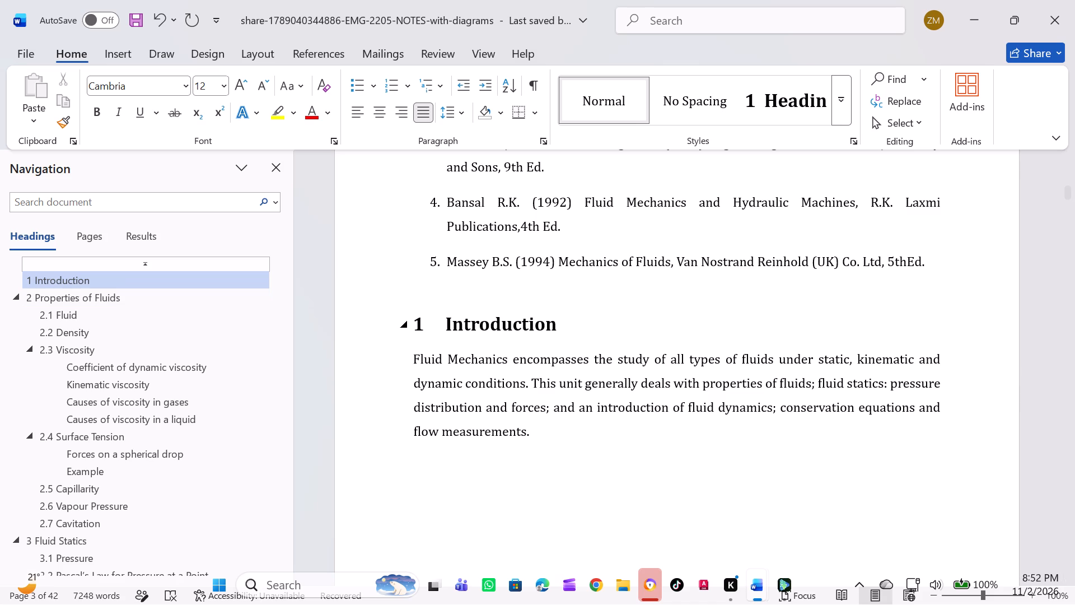
{"action": "scroll", "coordinate": [833, 331], "scroll_direction": "down", "scroll_amount": 1}
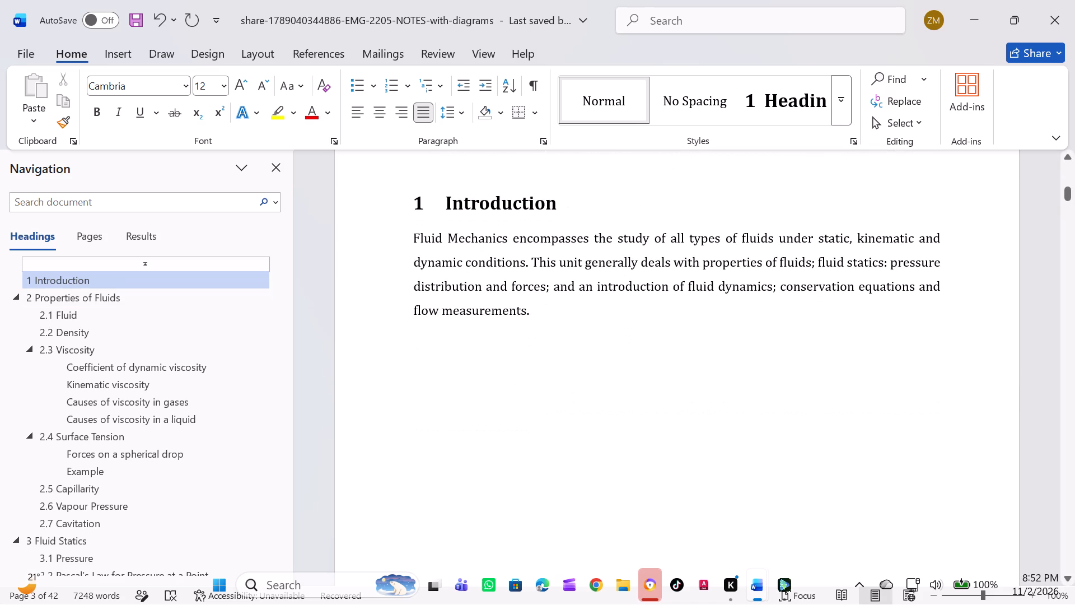
{"action": "scroll", "coordinate": [833, 331], "scroll_direction": "down", "scroll_amount": 6}
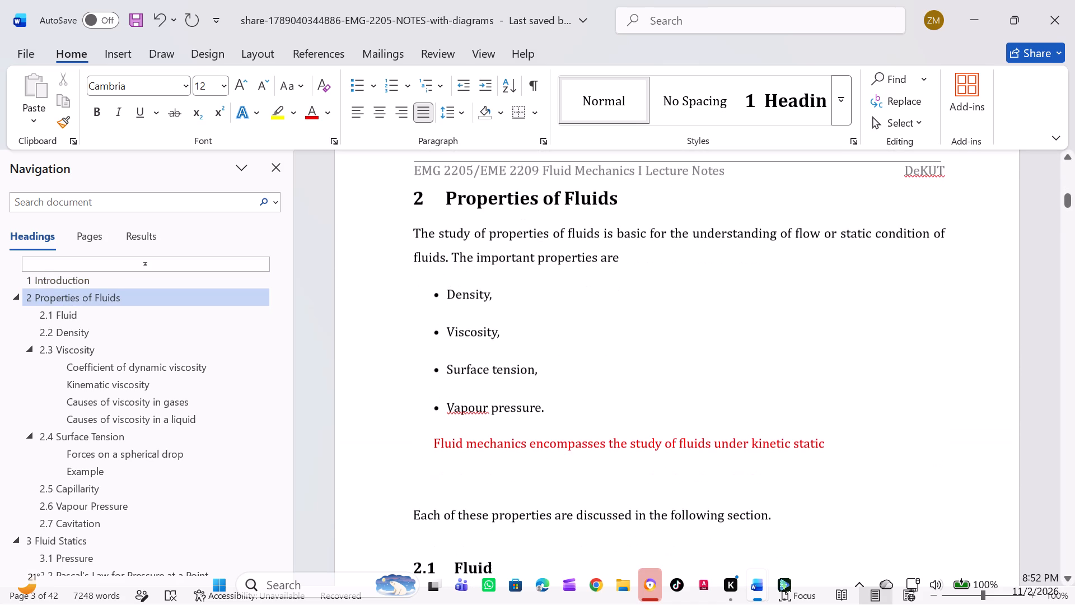
{"action": "left_click", "coordinate": [792, 441]}
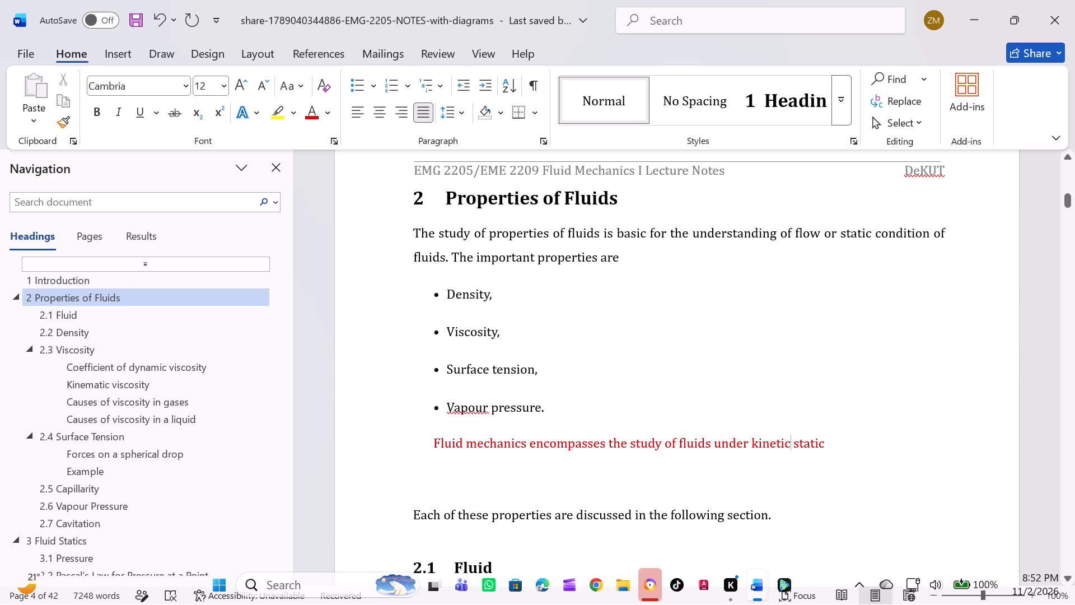
{"action": "key", "text": "BackSpace"}
{"action": "key", "text": "BackSpace"}
{"action": "key", "text": "BackSpace"}
{"action": "type", "text": "matic"}
{"action": "key", "text": "a"}
{"action": "key", "text": "BackSpace"}
{"action": "key", "text": "space"}
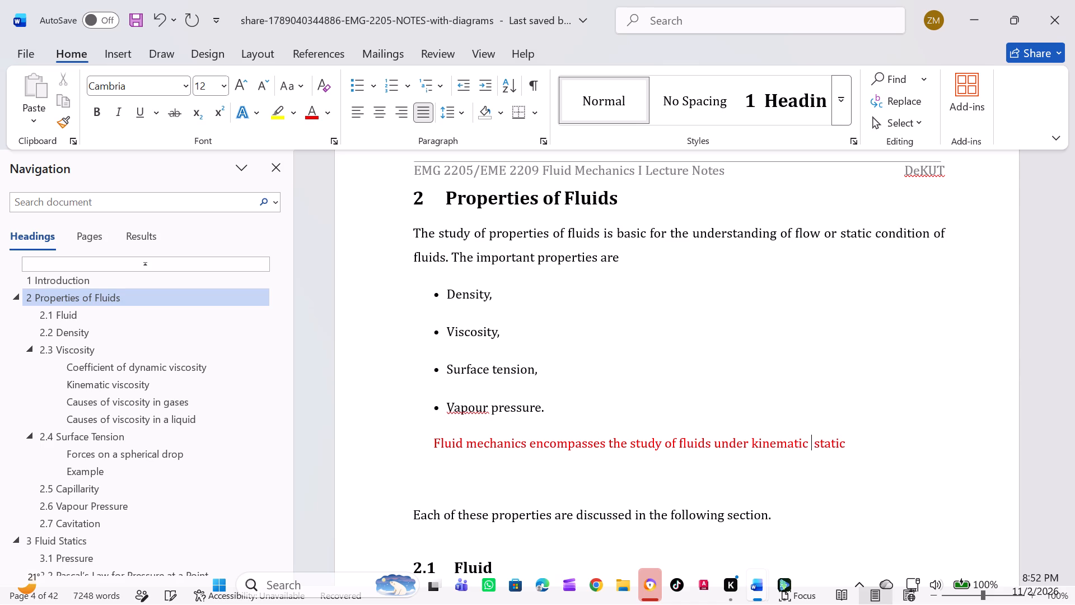
{"action": "key", "text": "BackSpace"}
{"action": "key", "text": "comma"}
Finish the red sentence after "static" with ", and dynamic states.".
{"action": "left_click", "coordinate": [844, 443]}
{"action": "type", "text": ", and dynamic states"}
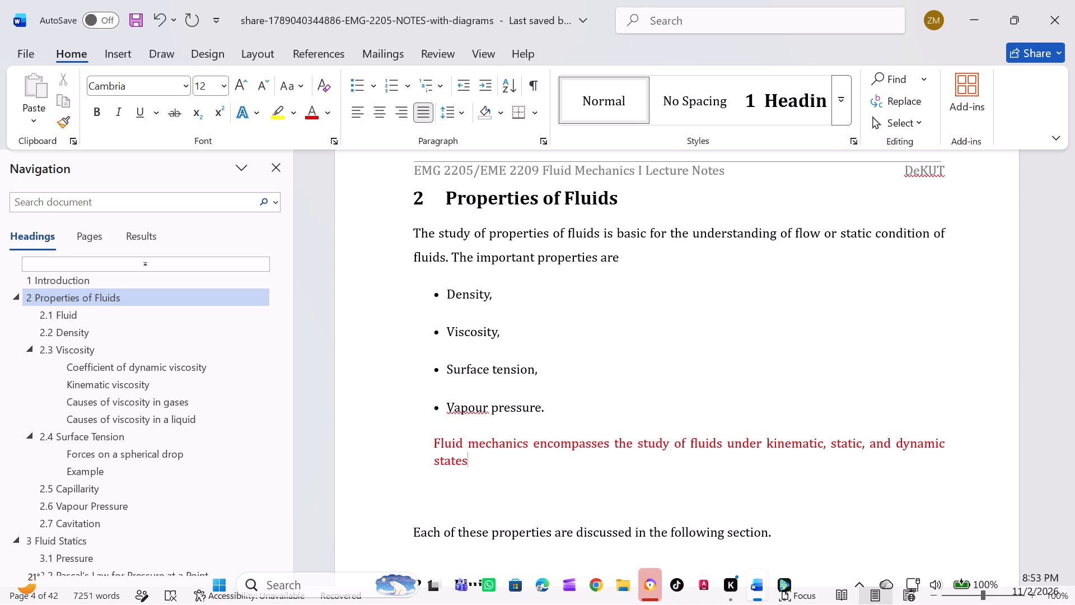
{"action": "key", "text": "period"}
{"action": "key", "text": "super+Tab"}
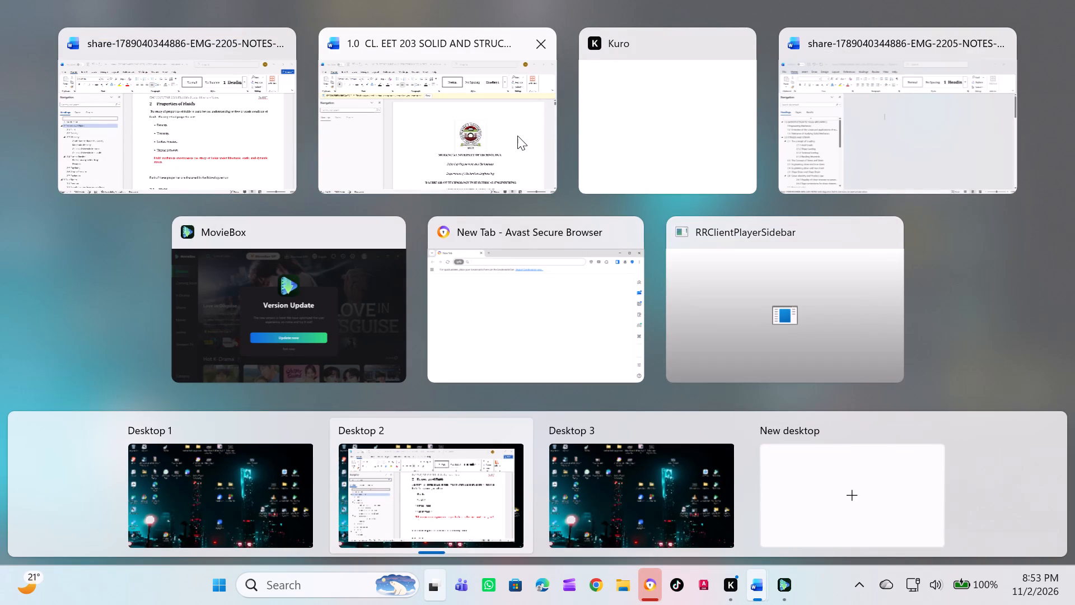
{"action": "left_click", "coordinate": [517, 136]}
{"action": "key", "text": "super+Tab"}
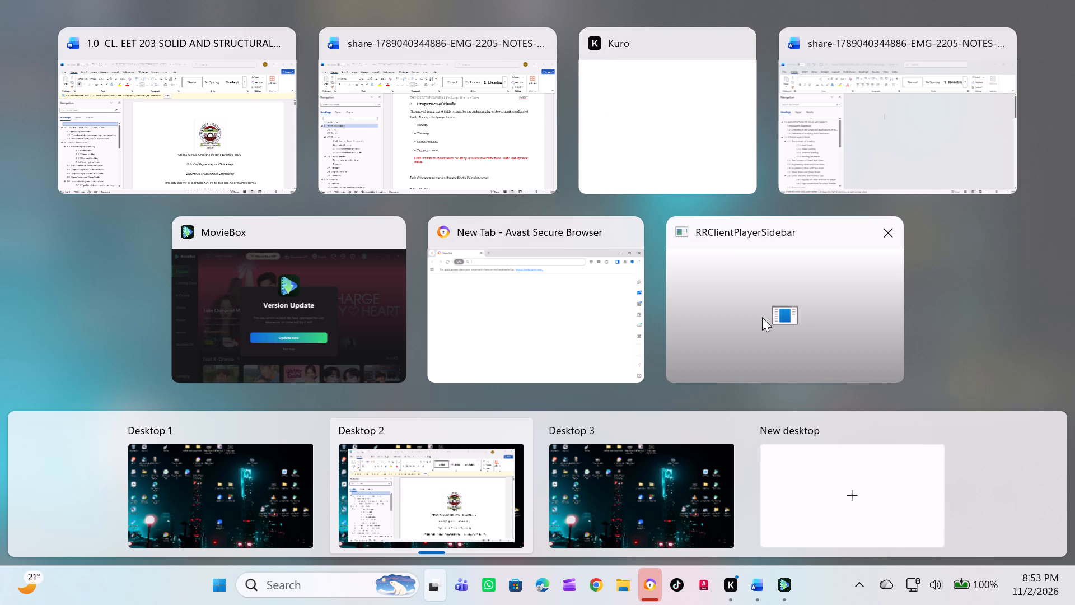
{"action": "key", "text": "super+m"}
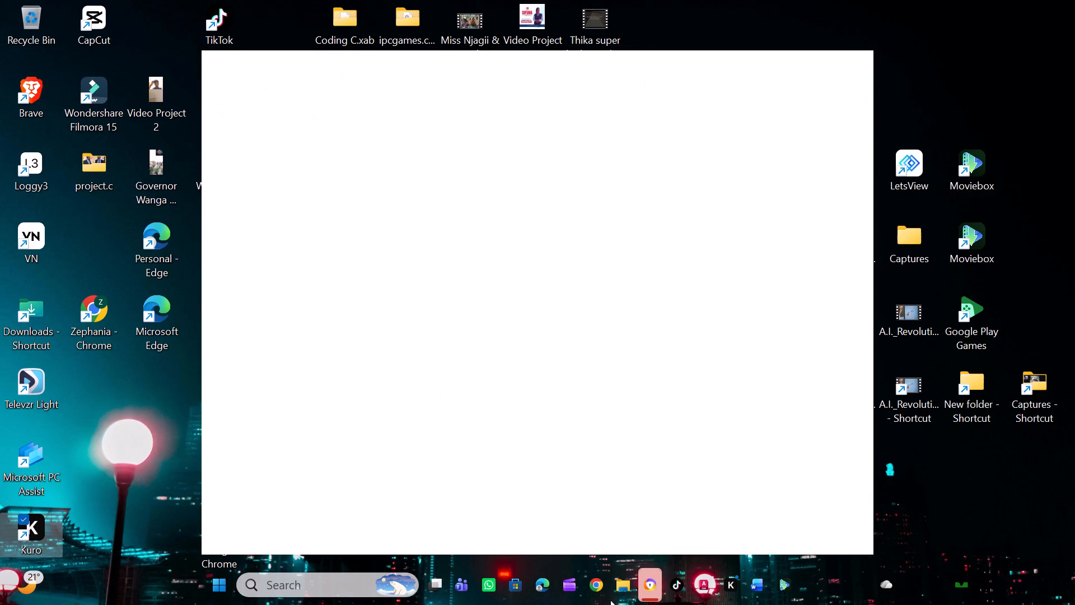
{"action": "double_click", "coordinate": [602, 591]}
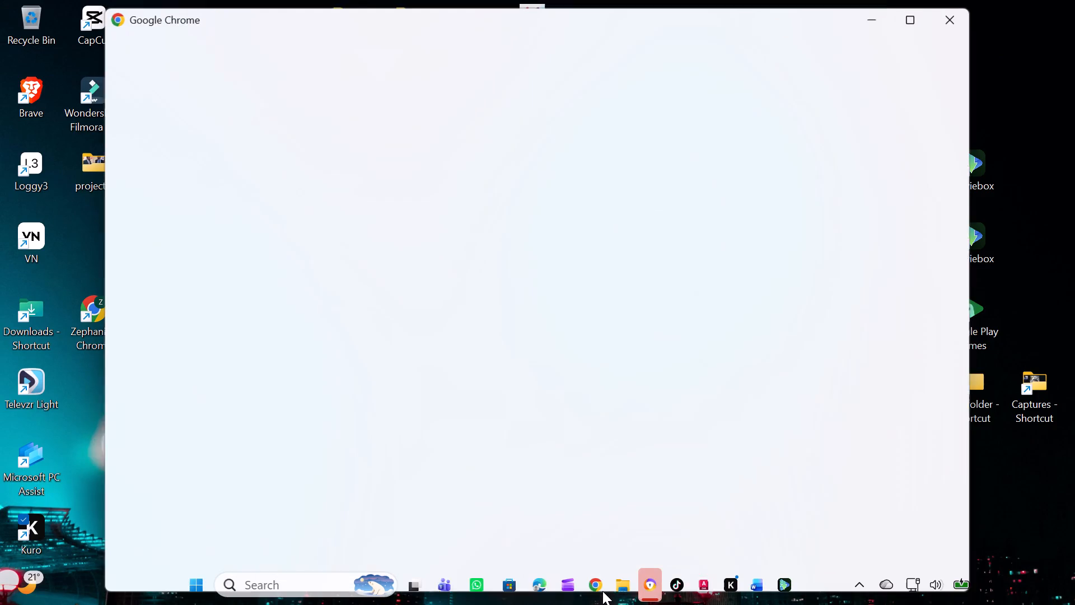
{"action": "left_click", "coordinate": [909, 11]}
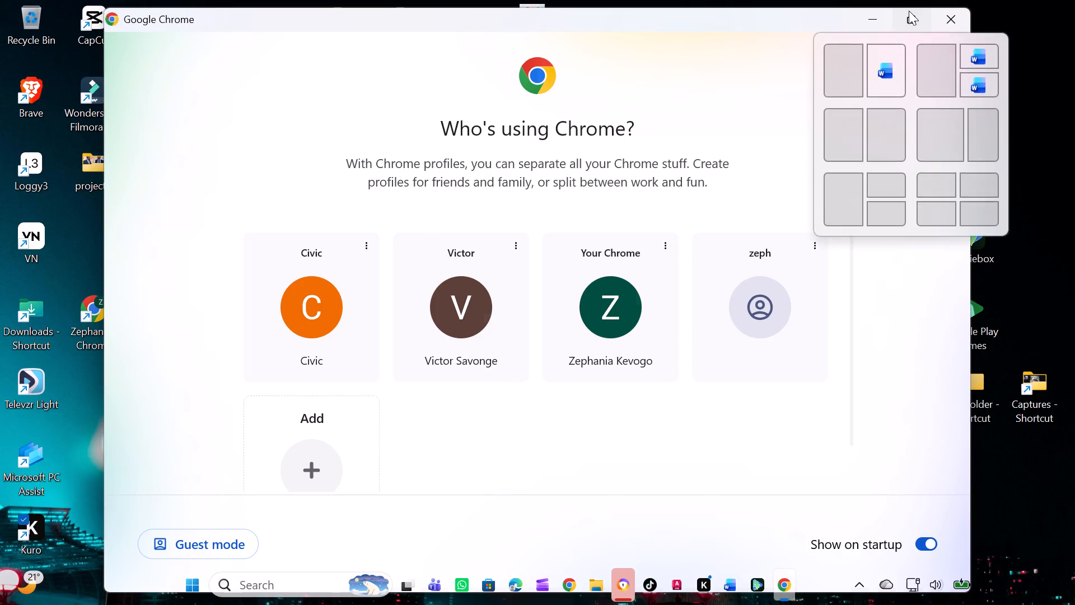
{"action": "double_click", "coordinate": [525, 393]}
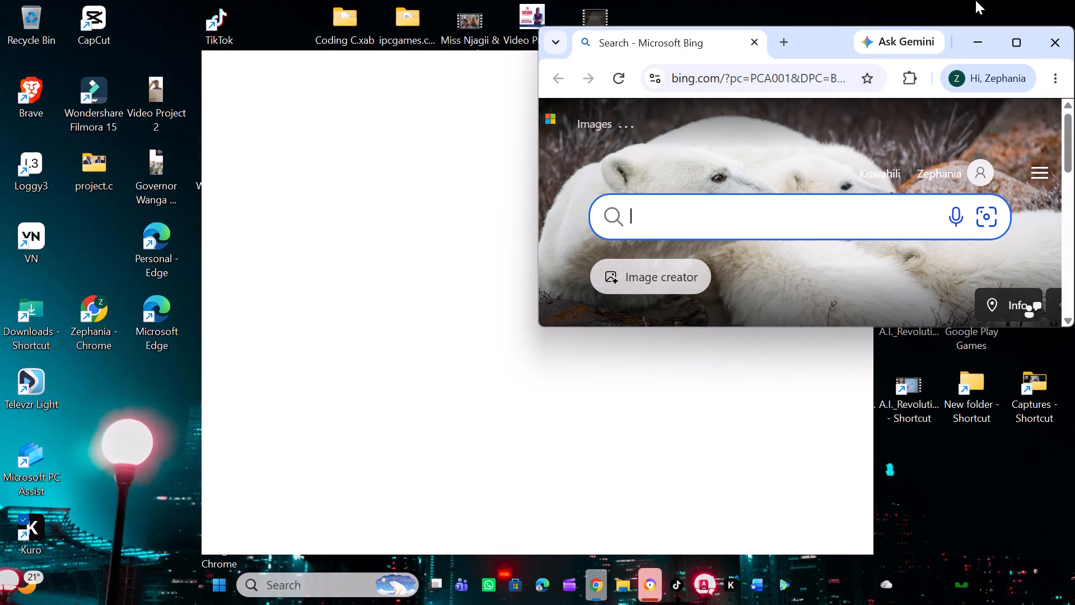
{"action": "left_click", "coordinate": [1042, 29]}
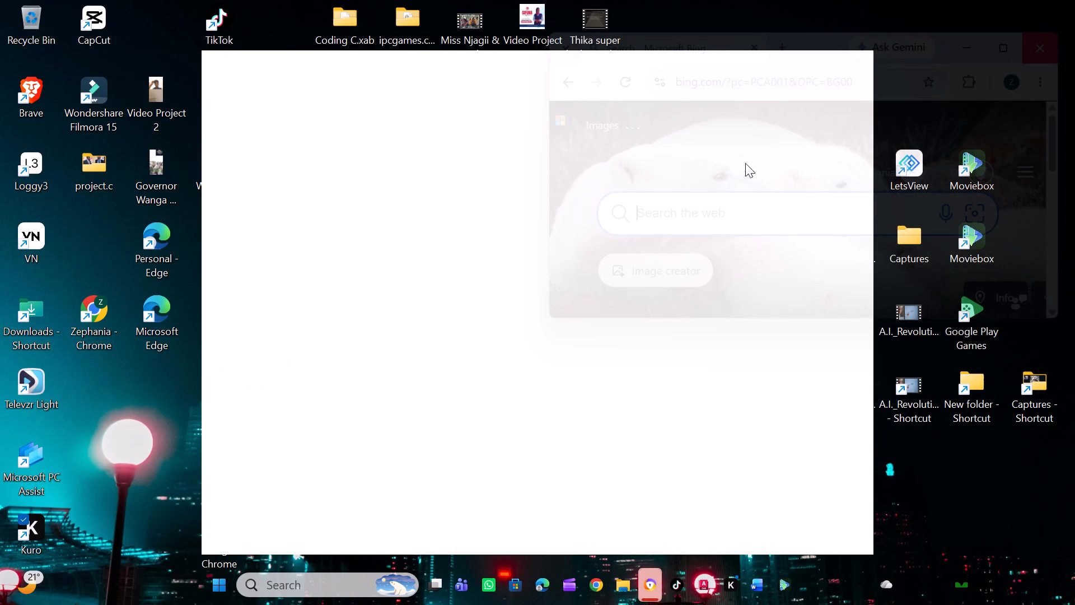
Open Google Chrome with the profile labelled Your Chrome and maximise its window.
{"action": "key", "text": "super+Tab"}
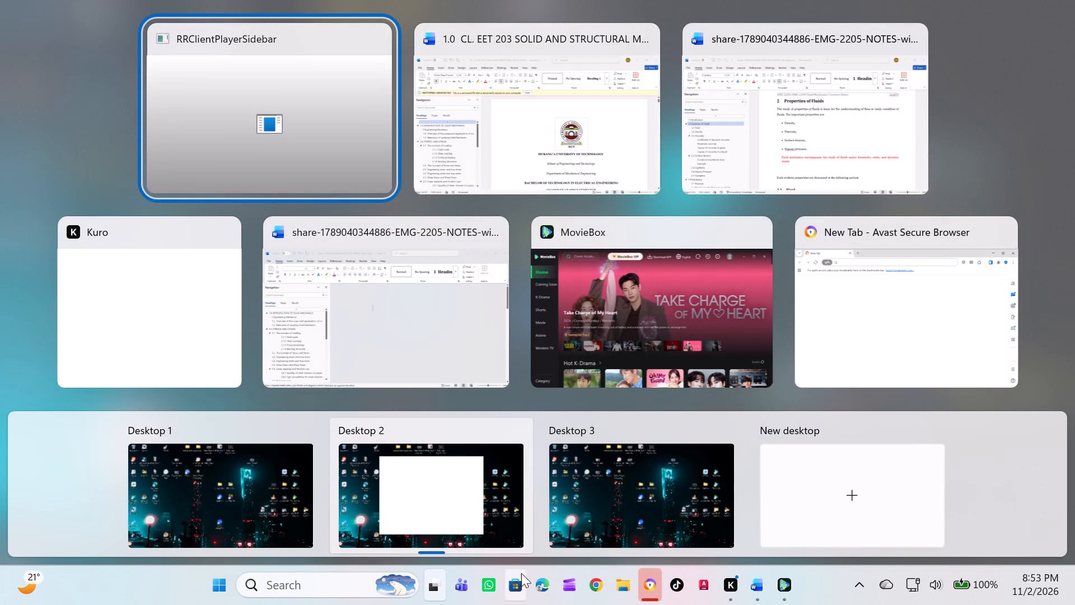
{"action": "double_click", "coordinate": [600, 584]}
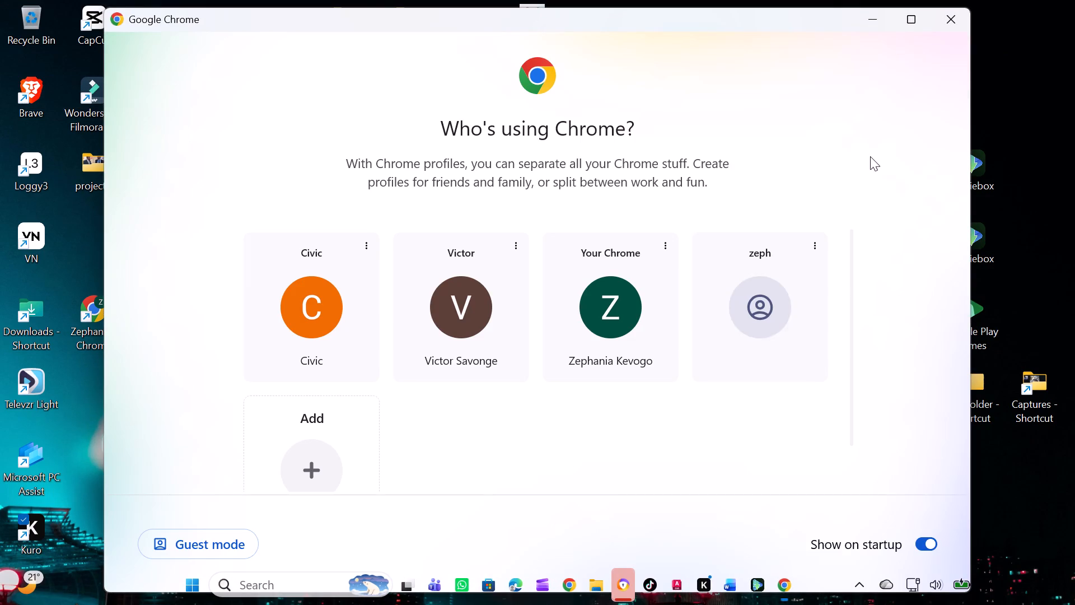
{"action": "double_click", "coordinate": [611, 359]}
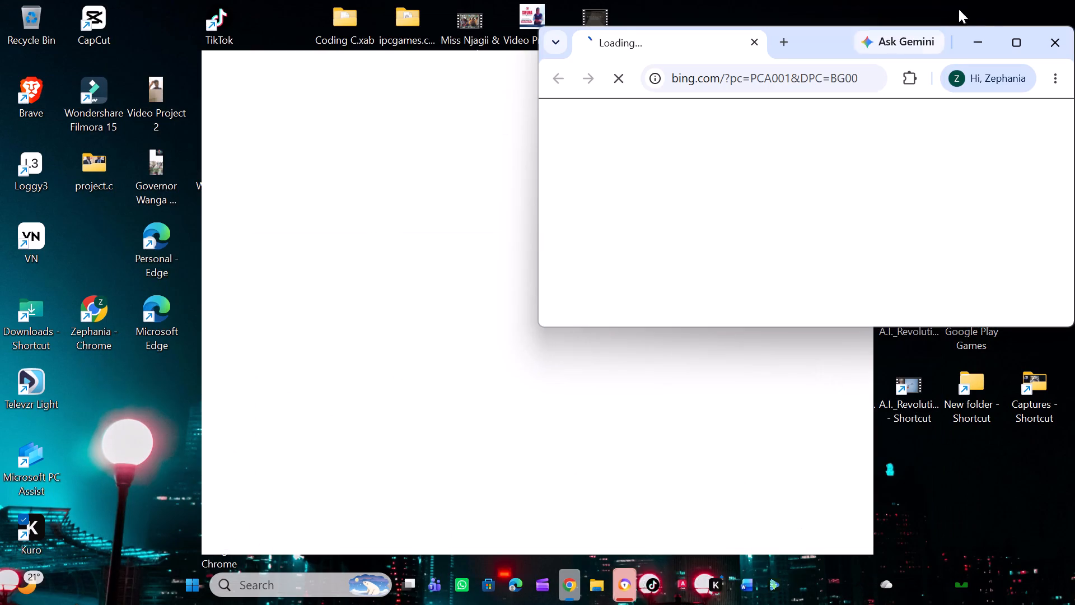
{"action": "left_click", "coordinate": [1011, 38]}
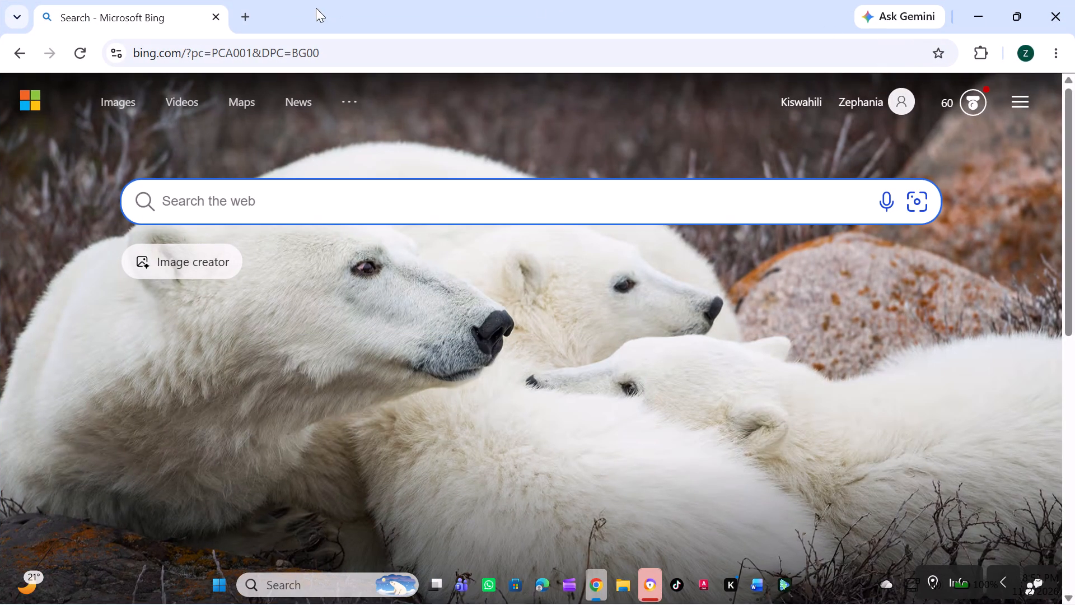
{"action": "left_click", "coordinate": [245, 17]}
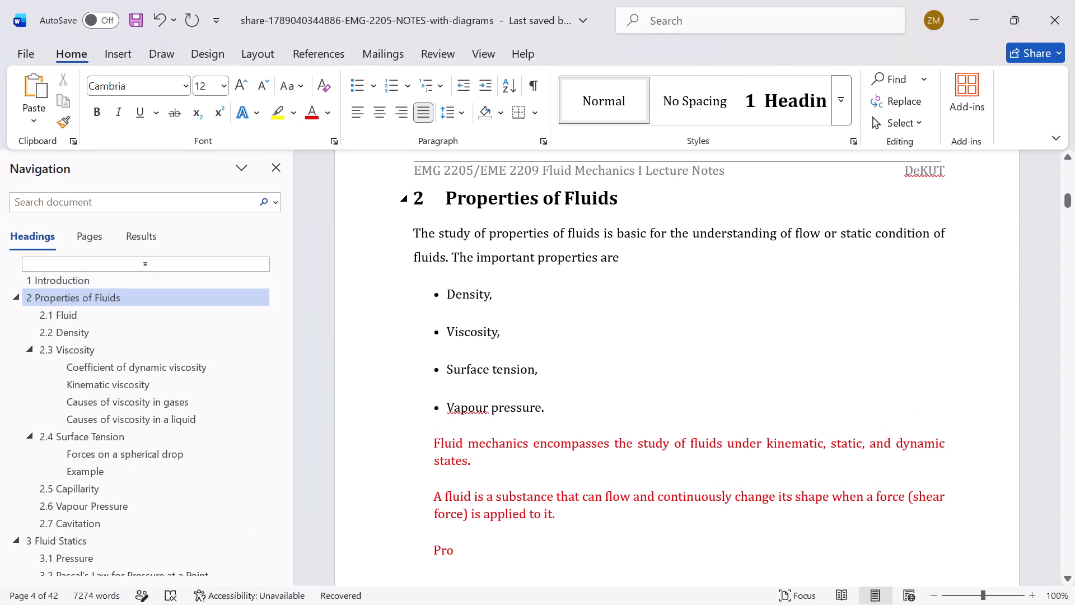
{"action": "left_click", "coordinate": [638, 197]}
{"action": "key", "text": "space"}
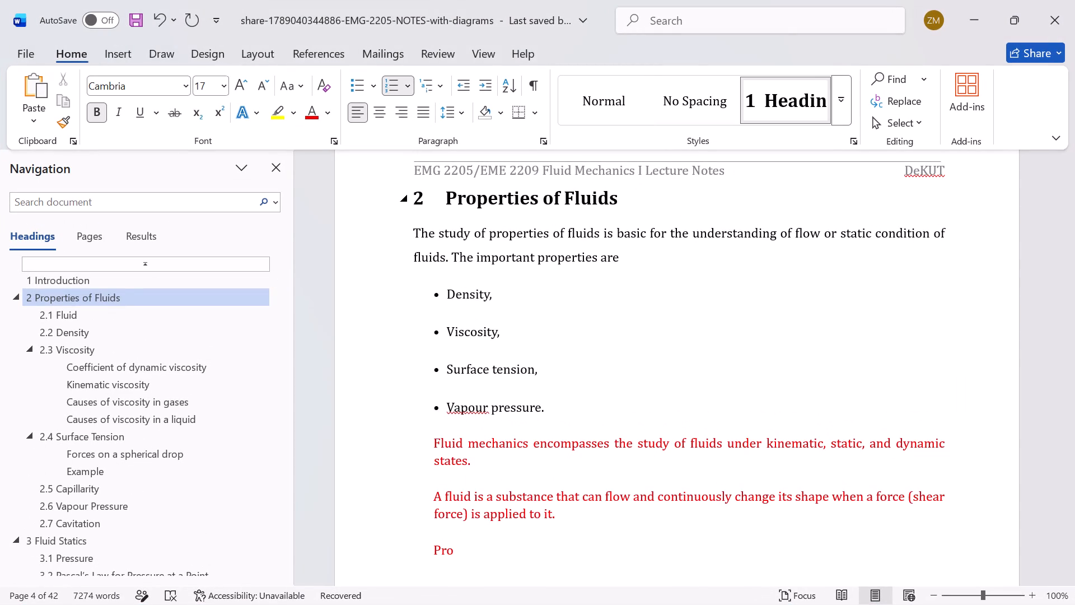
{"action": "key", "text": "shift+parenleft"}
{"action": "key", "text": "ctrl+v"}
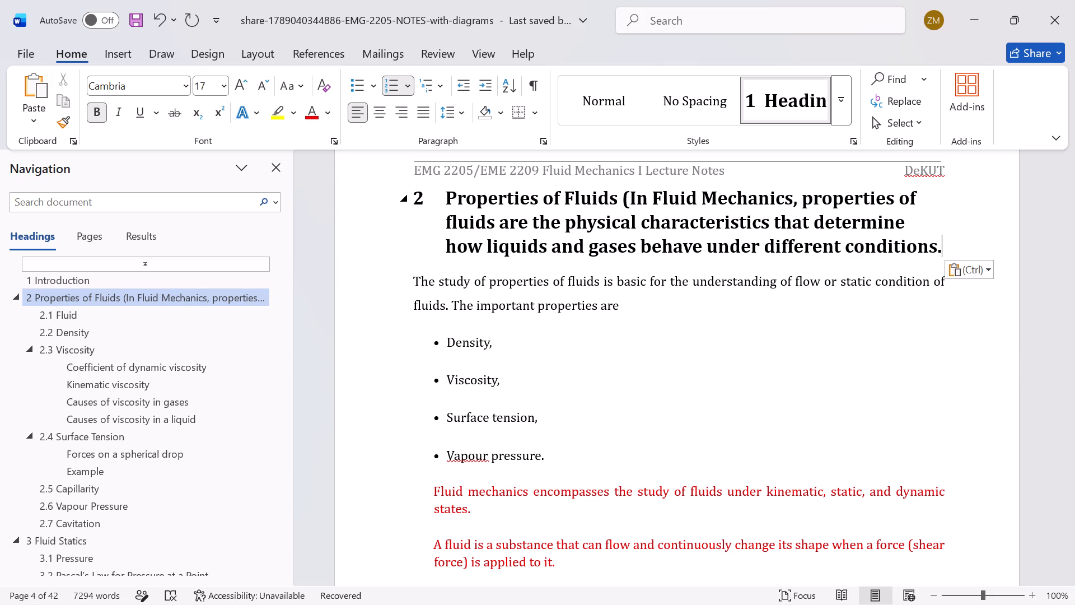
Colour the pasted sentence in the "Properties of Fluids" heading red, leaving out the opening parenthesis.
{"action": "left_click", "coordinate": [940, 246]}
{"action": "left_click_drag", "start_coordinate": [940, 246], "coordinate": [675, 222]}
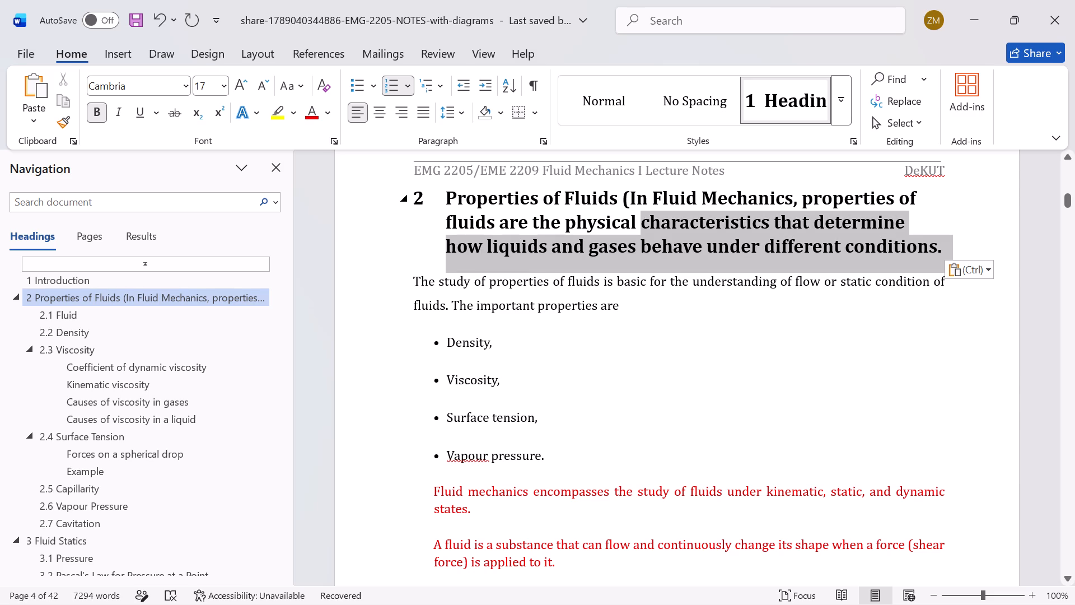
{"action": "left_click_drag", "start_coordinate": [675, 222], "coordinate": [639, 199]}
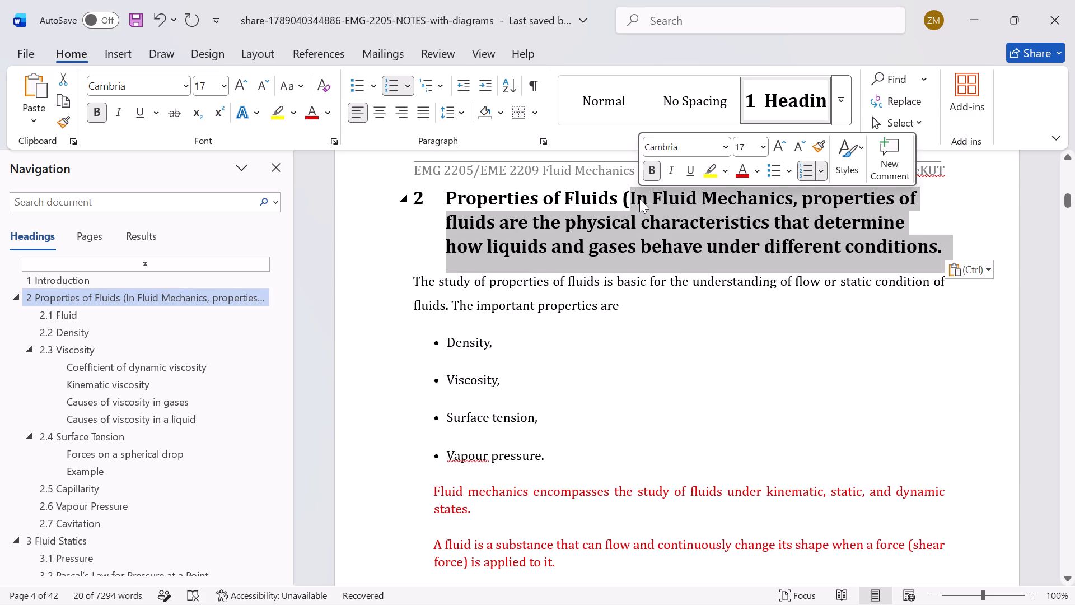
{"action": "left_click", "coordinate": [737, 169]}
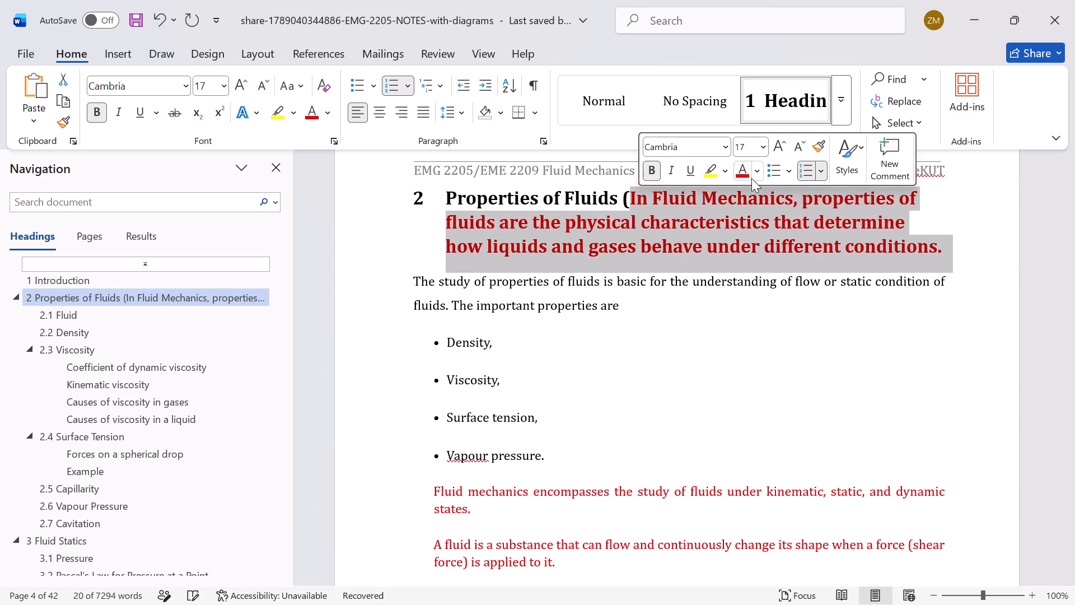
{"action": "left_click", "coordinate": [957, 249]}
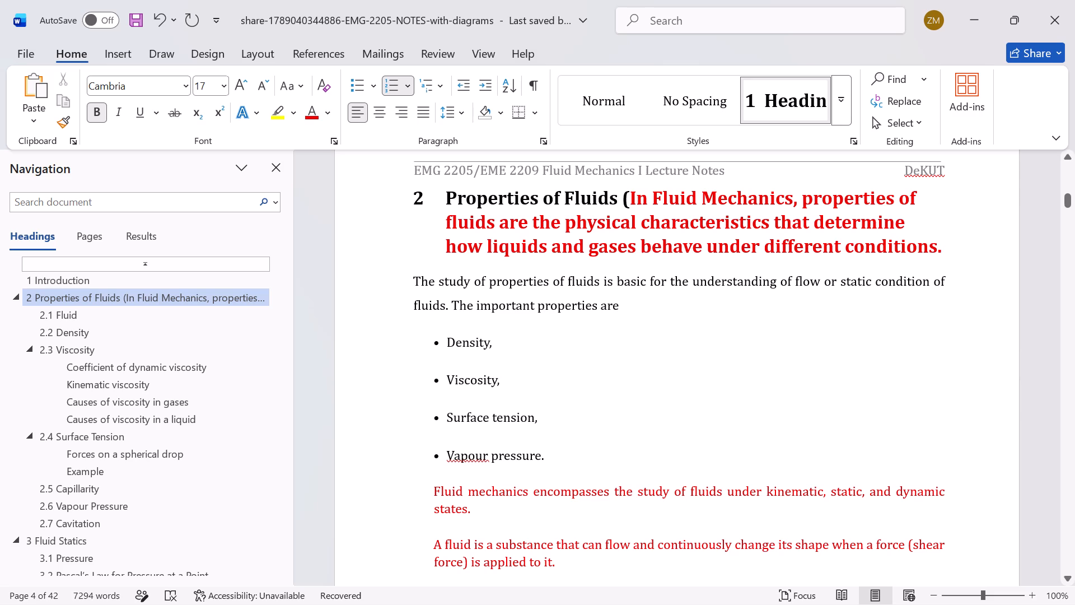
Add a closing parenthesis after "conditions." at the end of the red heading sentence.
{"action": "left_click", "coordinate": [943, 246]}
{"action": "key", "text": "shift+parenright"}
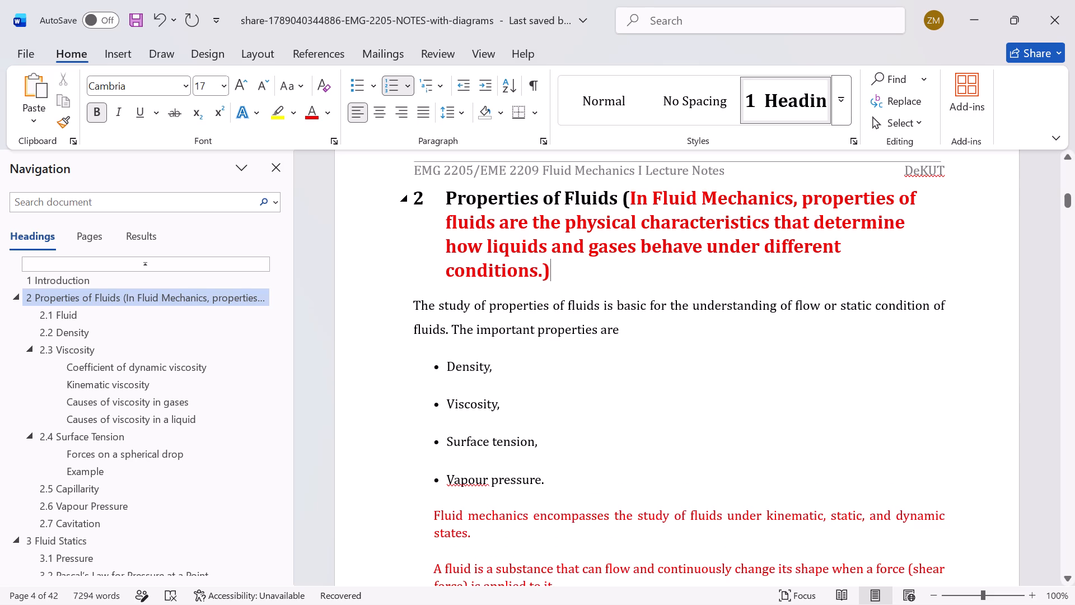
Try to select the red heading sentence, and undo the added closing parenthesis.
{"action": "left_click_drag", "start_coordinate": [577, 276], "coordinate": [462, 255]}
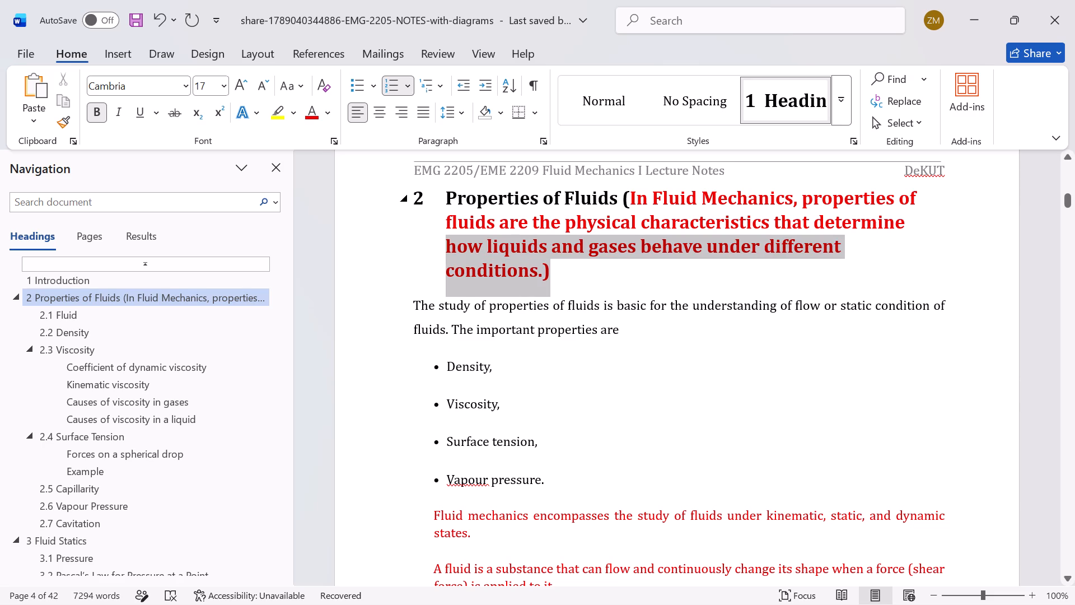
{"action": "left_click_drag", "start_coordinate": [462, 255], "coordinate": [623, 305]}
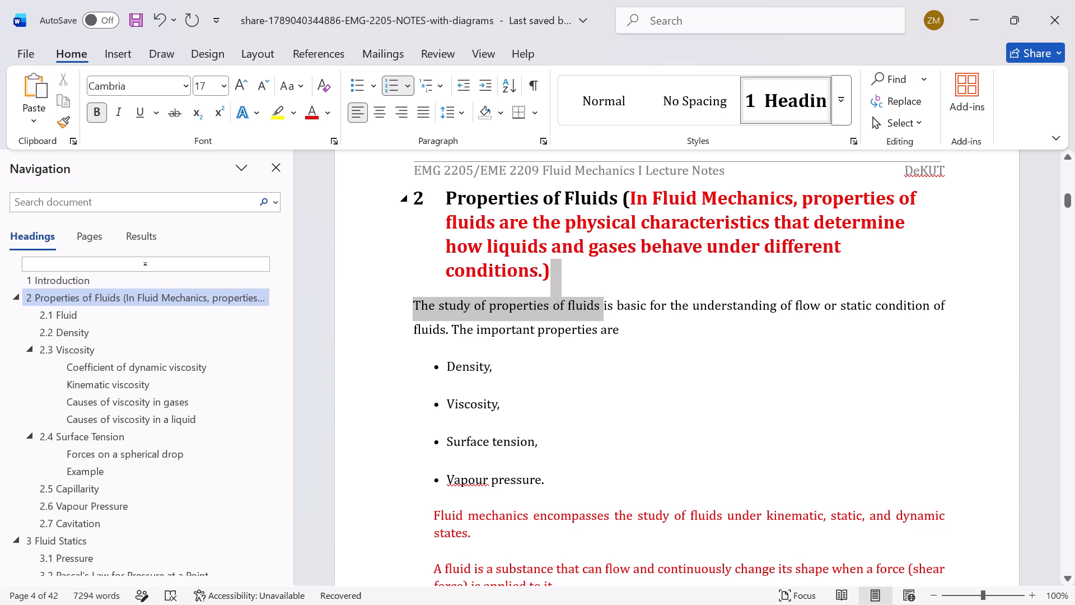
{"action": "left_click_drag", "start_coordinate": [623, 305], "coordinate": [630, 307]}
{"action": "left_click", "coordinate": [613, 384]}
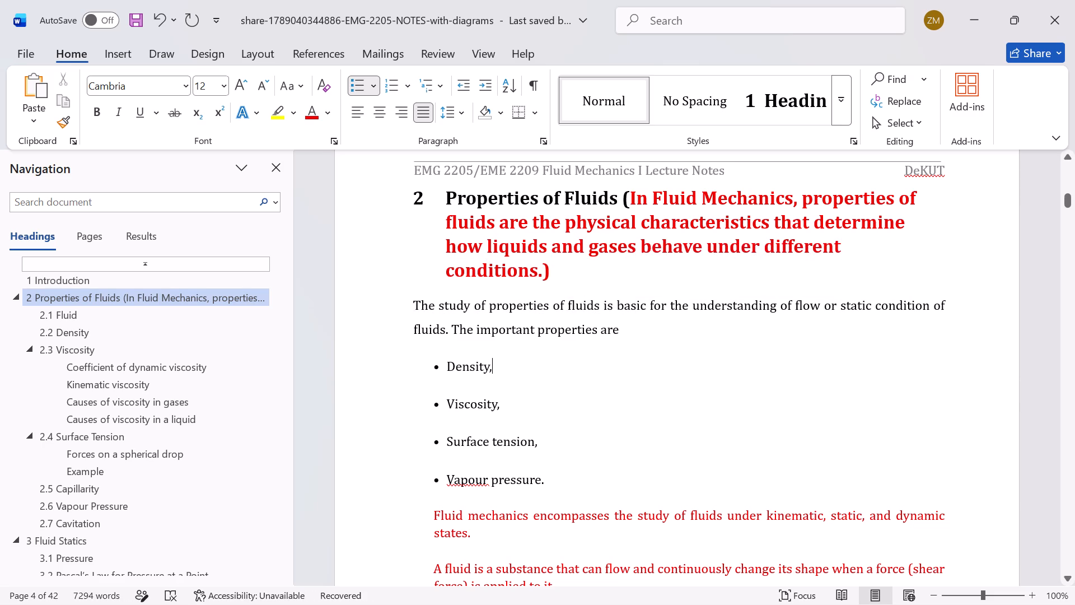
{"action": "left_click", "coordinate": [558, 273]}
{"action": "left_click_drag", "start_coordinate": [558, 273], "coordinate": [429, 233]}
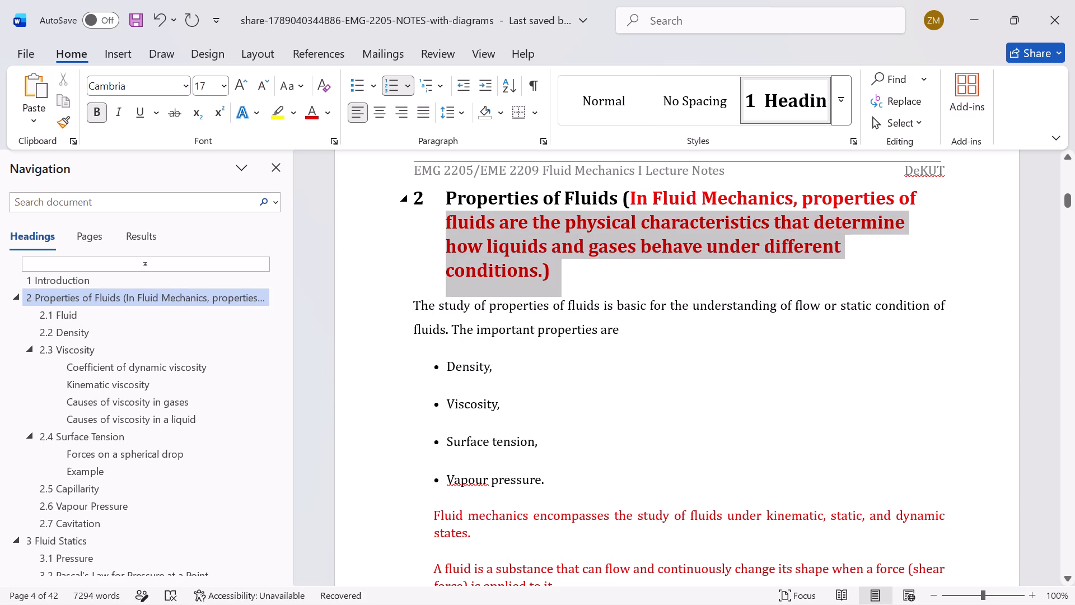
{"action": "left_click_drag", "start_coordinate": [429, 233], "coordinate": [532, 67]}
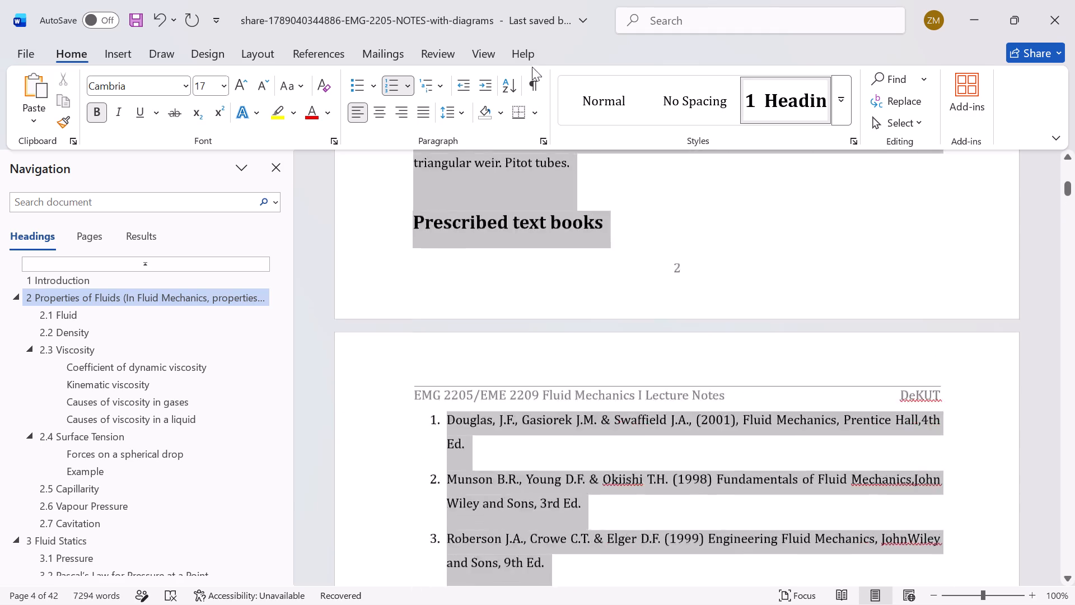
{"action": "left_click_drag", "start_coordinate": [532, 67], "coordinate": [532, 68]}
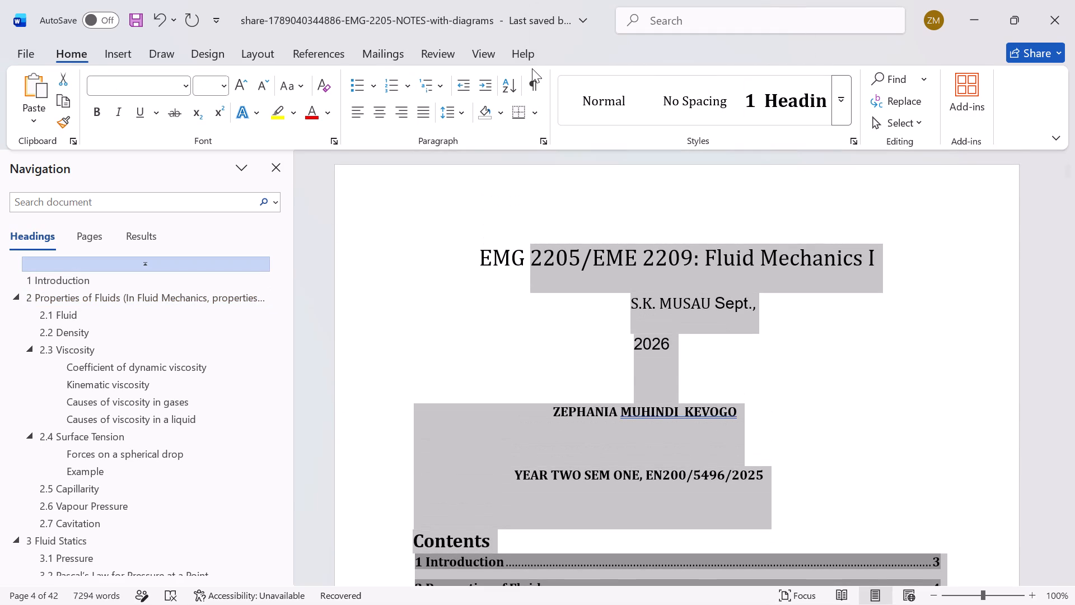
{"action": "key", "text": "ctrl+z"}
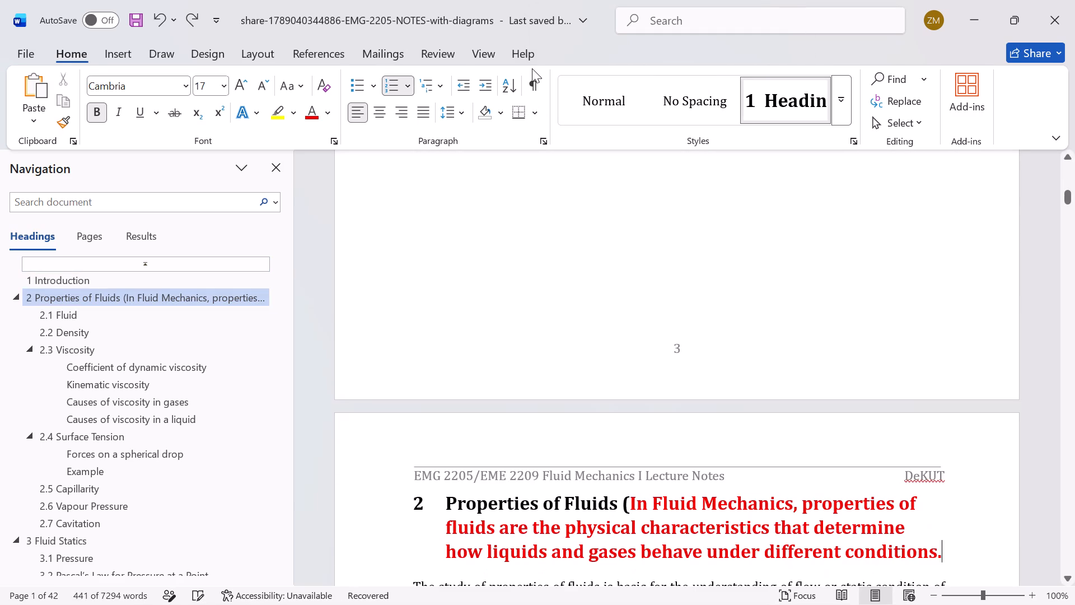
Set the font size of the red sentence and its opening parenthesis in the "Properties of Fluids" heading to 8.
{"action": "left_click", "coordinate": [624, 506]}
{"action": "left_click_drag", "start_coordinate": [624, 506], "coordinate": [828, 538]}
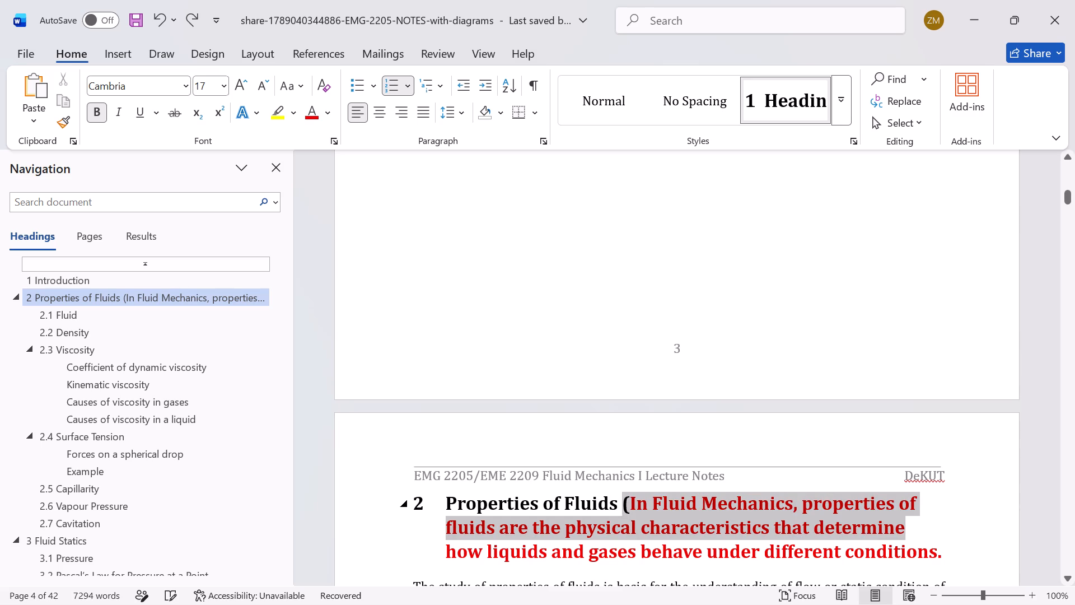
{"action": "left_click_drag", "start_coordinate": [828, 538], "coordinate": [965, 556]}
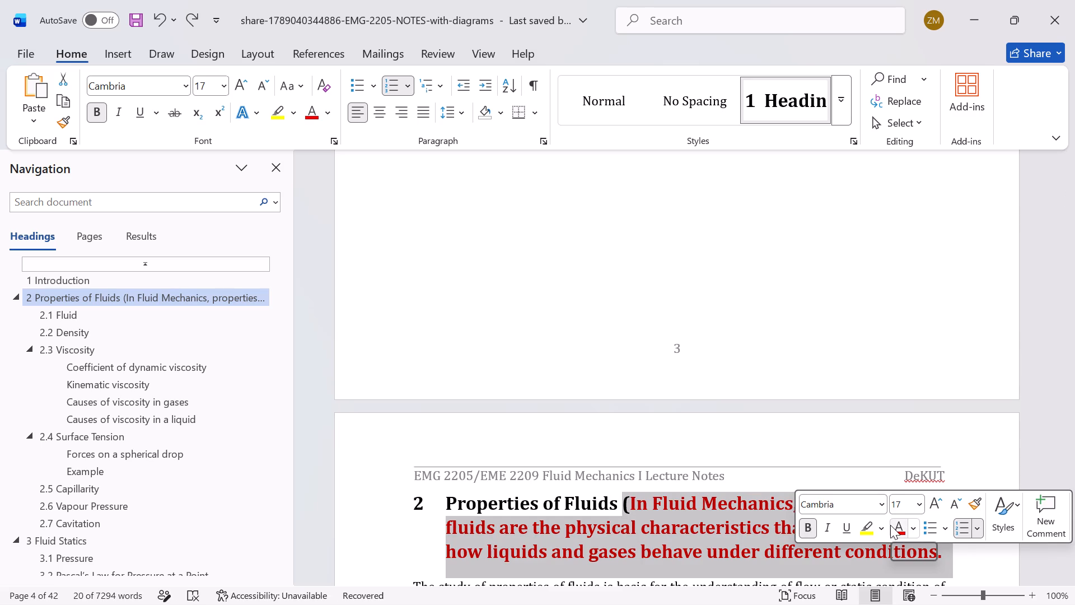
{"action": "left_click", "coordinate": [222, 82]}
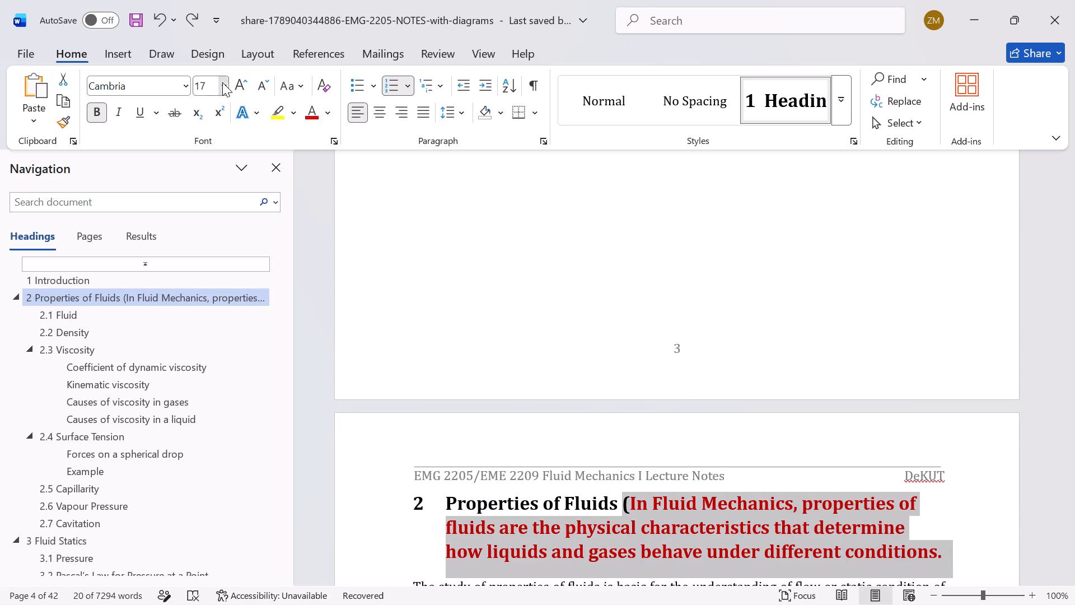
{"action": "left_click", "coordinate": [216, 110]}
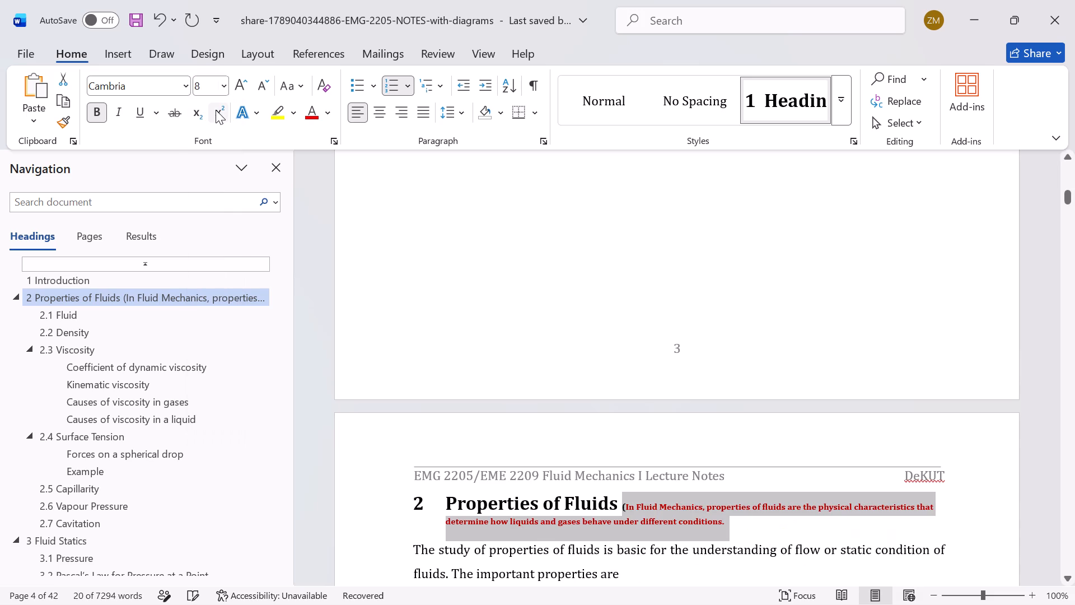
{"action": "left_click", "coordinate": [448, 356]}
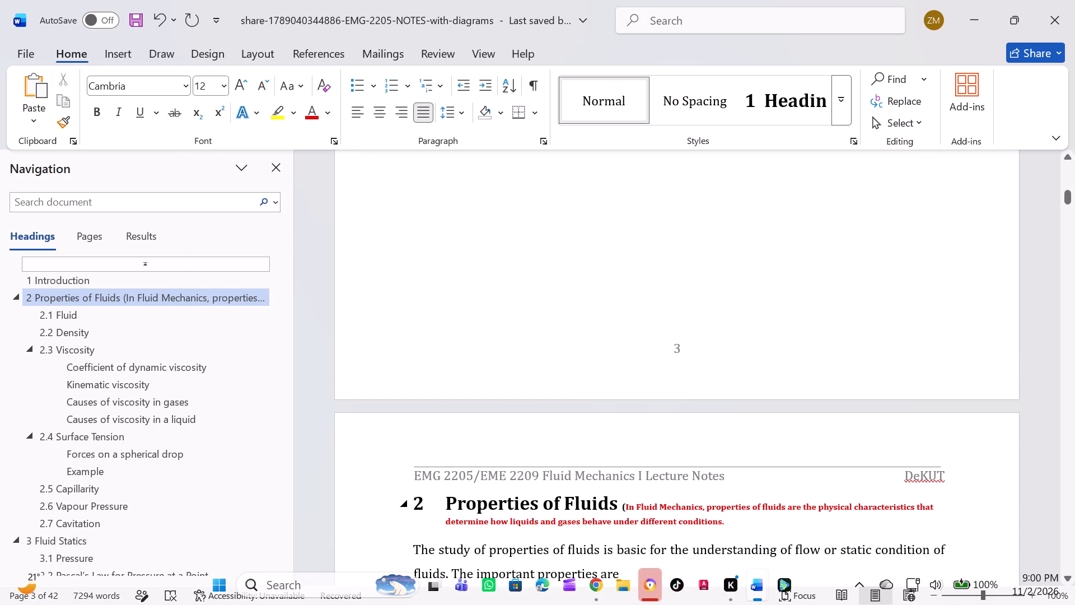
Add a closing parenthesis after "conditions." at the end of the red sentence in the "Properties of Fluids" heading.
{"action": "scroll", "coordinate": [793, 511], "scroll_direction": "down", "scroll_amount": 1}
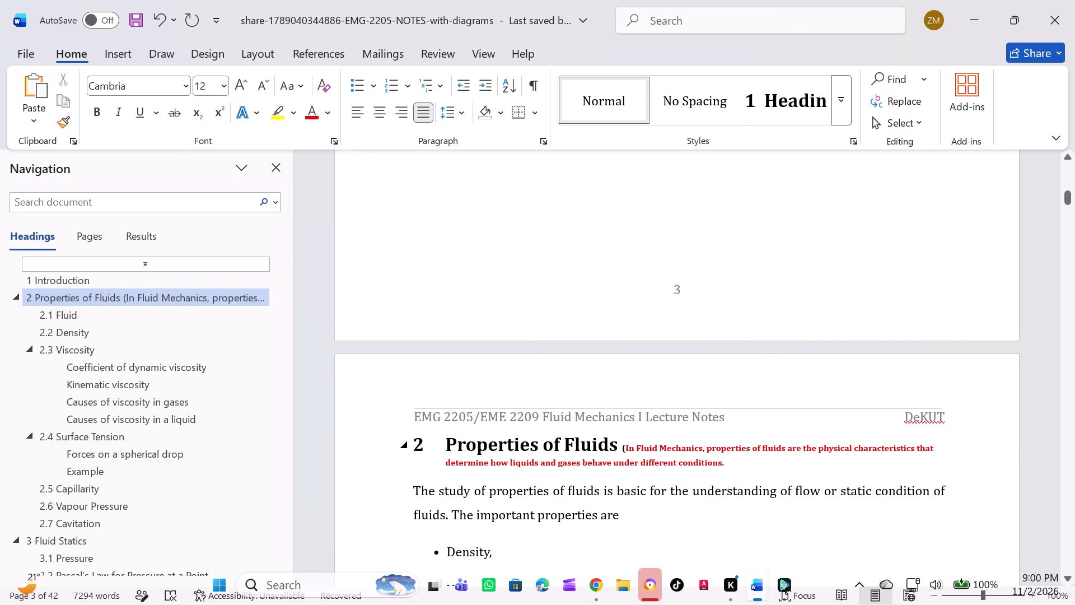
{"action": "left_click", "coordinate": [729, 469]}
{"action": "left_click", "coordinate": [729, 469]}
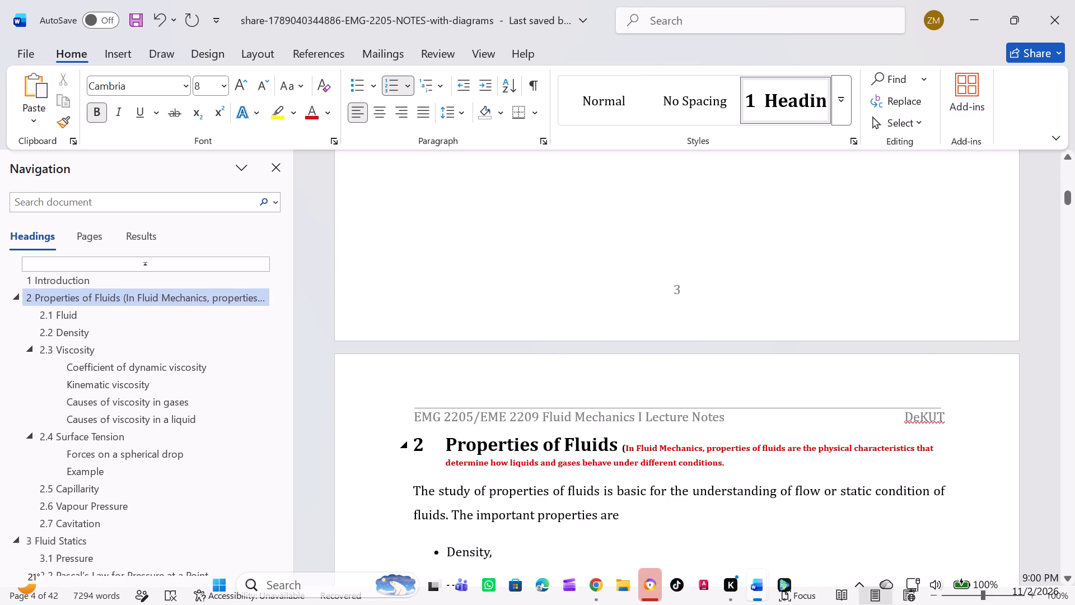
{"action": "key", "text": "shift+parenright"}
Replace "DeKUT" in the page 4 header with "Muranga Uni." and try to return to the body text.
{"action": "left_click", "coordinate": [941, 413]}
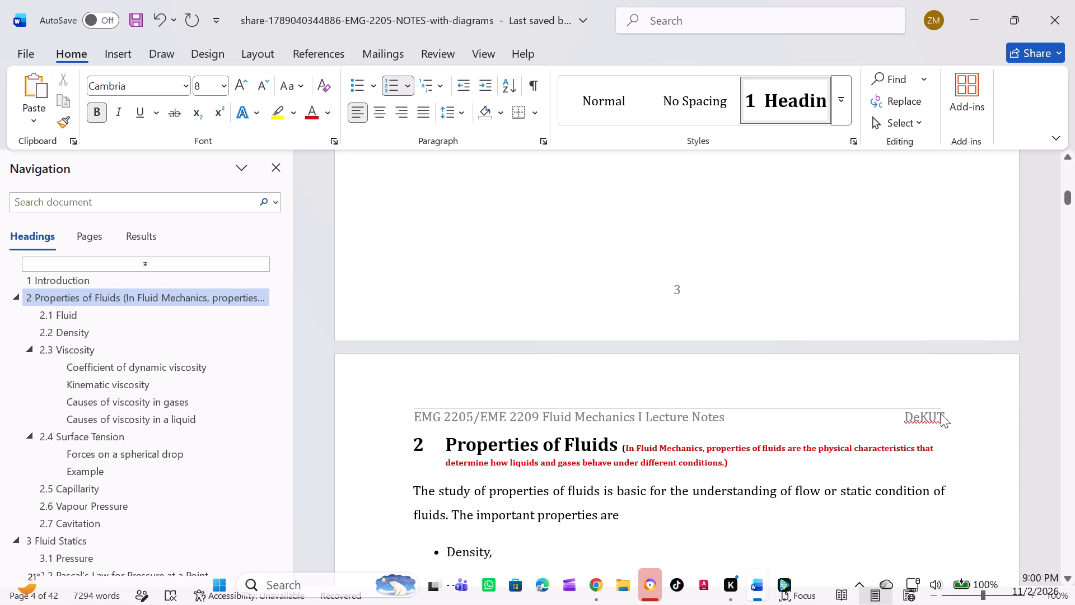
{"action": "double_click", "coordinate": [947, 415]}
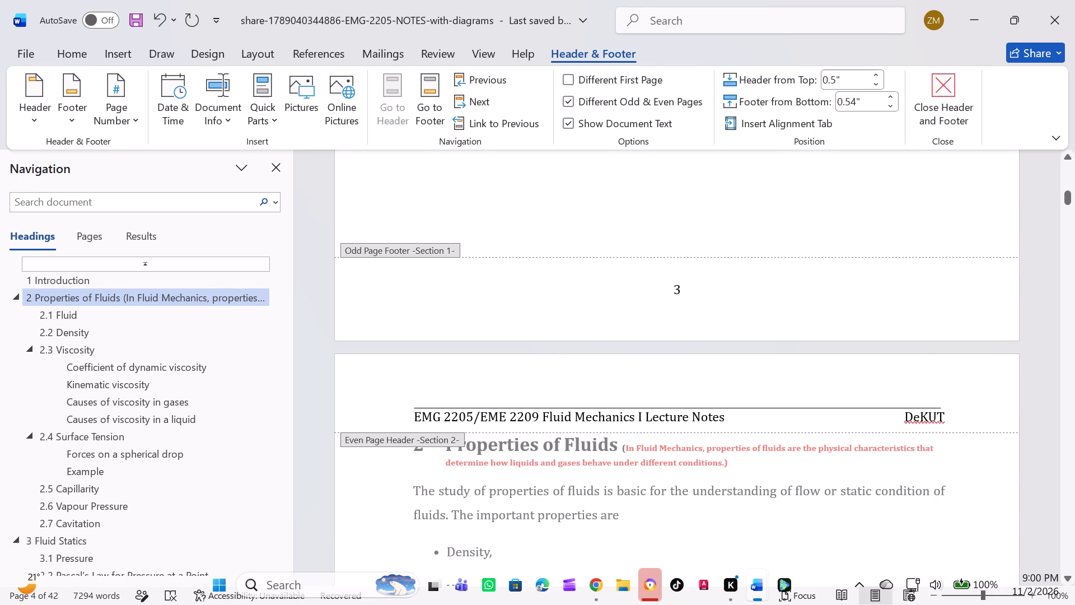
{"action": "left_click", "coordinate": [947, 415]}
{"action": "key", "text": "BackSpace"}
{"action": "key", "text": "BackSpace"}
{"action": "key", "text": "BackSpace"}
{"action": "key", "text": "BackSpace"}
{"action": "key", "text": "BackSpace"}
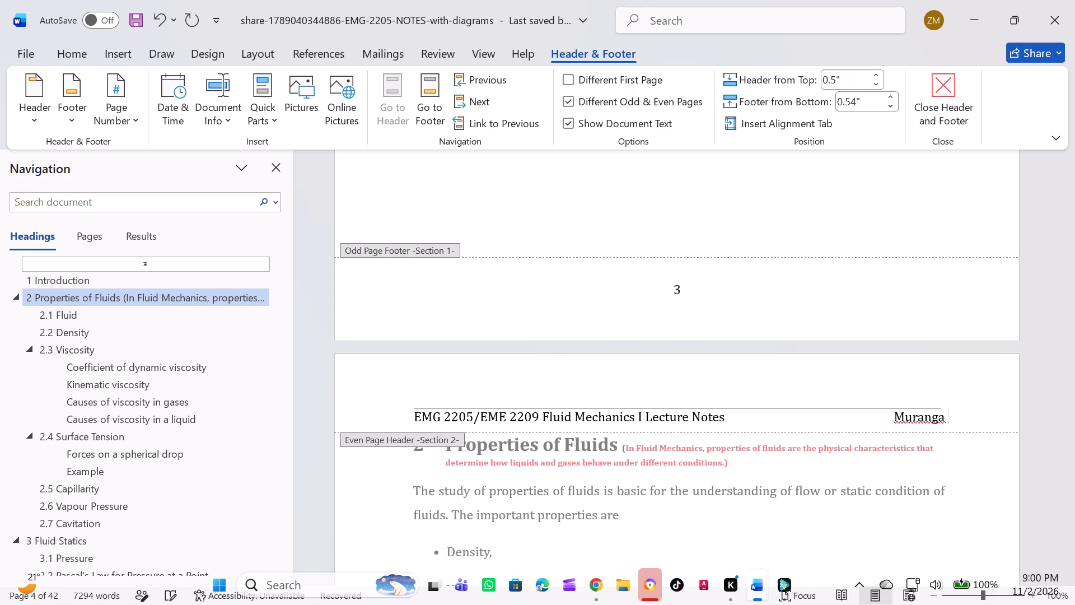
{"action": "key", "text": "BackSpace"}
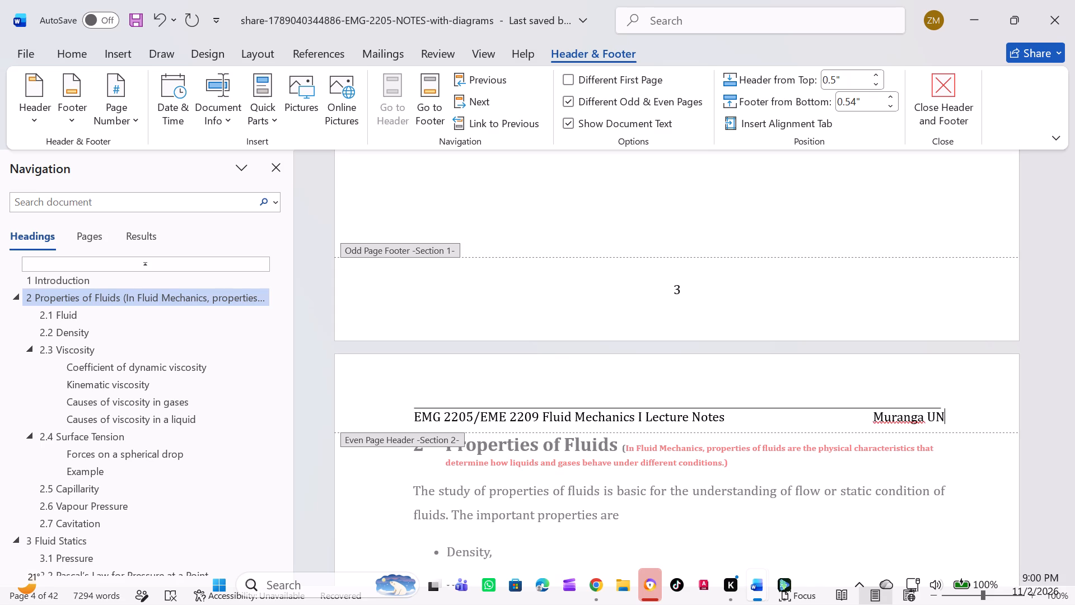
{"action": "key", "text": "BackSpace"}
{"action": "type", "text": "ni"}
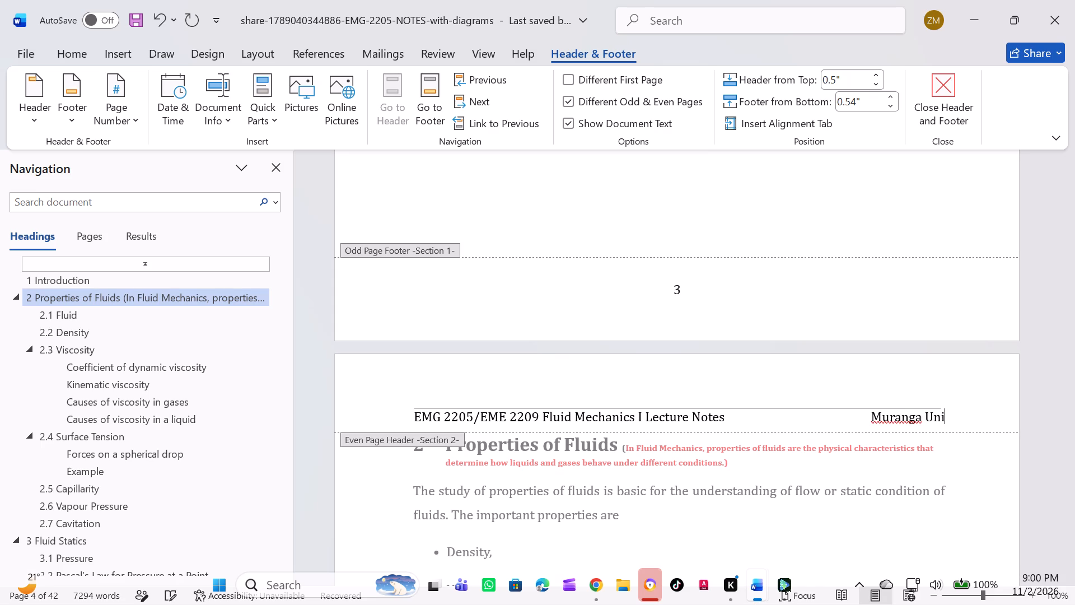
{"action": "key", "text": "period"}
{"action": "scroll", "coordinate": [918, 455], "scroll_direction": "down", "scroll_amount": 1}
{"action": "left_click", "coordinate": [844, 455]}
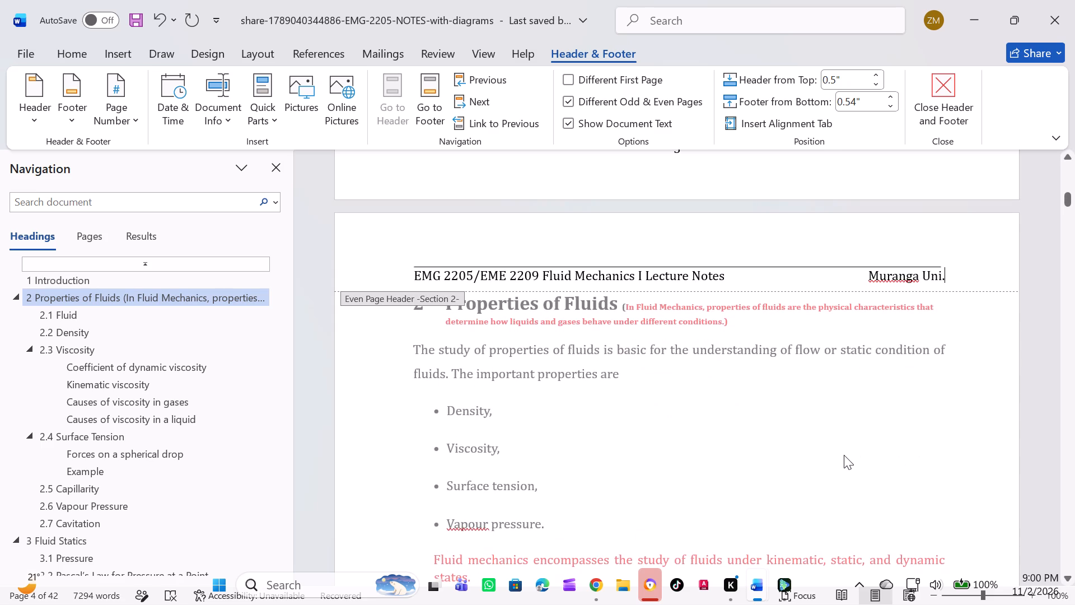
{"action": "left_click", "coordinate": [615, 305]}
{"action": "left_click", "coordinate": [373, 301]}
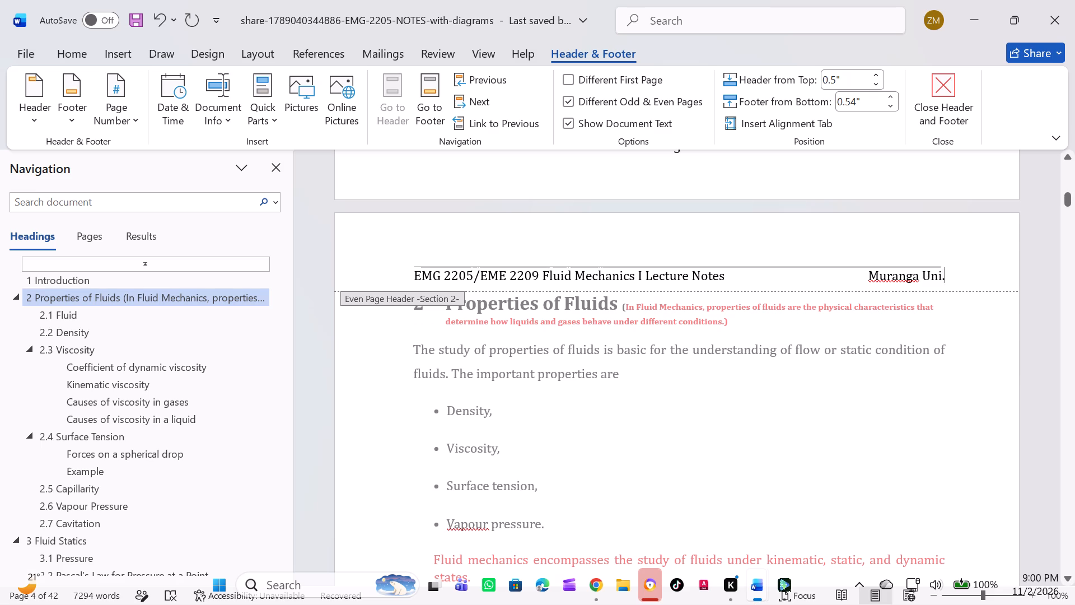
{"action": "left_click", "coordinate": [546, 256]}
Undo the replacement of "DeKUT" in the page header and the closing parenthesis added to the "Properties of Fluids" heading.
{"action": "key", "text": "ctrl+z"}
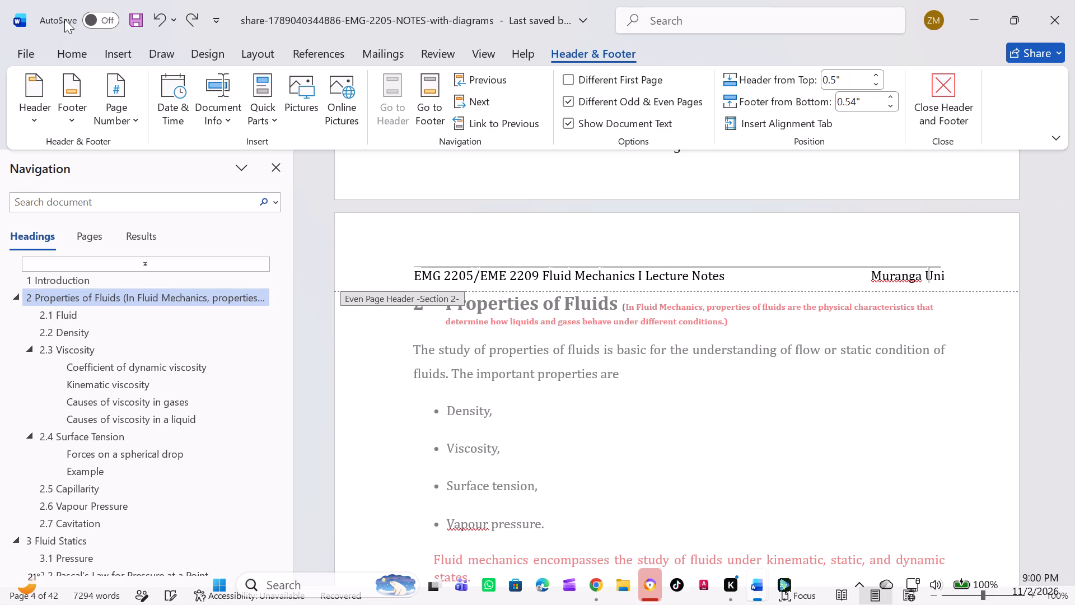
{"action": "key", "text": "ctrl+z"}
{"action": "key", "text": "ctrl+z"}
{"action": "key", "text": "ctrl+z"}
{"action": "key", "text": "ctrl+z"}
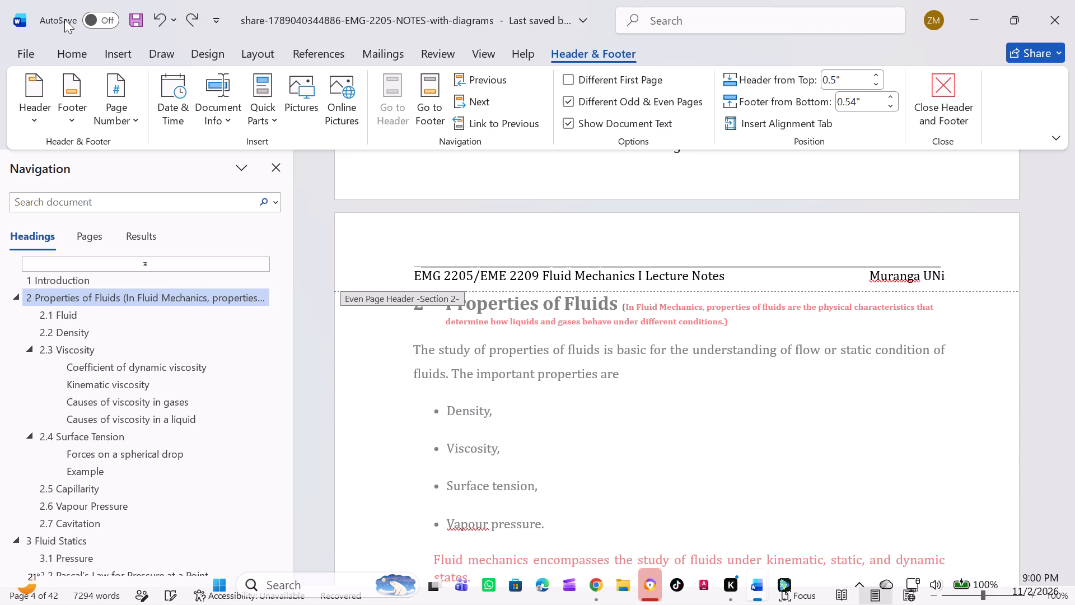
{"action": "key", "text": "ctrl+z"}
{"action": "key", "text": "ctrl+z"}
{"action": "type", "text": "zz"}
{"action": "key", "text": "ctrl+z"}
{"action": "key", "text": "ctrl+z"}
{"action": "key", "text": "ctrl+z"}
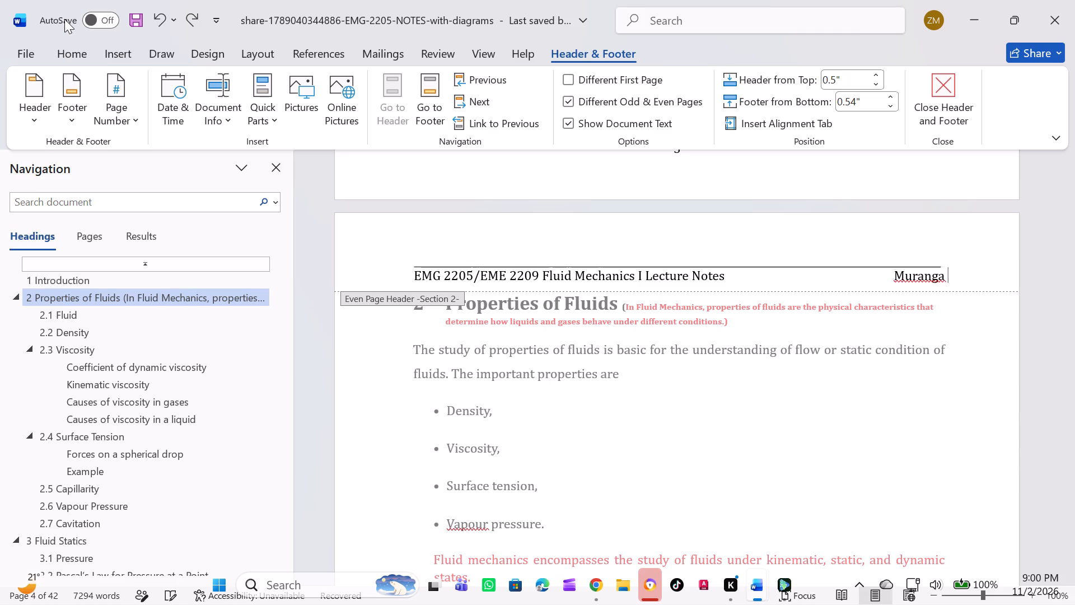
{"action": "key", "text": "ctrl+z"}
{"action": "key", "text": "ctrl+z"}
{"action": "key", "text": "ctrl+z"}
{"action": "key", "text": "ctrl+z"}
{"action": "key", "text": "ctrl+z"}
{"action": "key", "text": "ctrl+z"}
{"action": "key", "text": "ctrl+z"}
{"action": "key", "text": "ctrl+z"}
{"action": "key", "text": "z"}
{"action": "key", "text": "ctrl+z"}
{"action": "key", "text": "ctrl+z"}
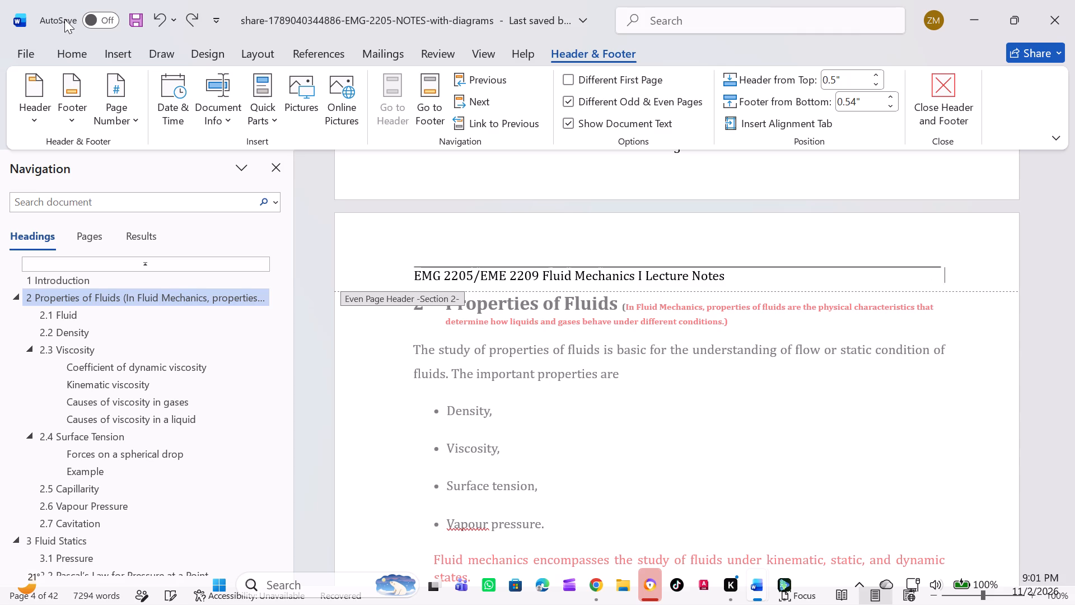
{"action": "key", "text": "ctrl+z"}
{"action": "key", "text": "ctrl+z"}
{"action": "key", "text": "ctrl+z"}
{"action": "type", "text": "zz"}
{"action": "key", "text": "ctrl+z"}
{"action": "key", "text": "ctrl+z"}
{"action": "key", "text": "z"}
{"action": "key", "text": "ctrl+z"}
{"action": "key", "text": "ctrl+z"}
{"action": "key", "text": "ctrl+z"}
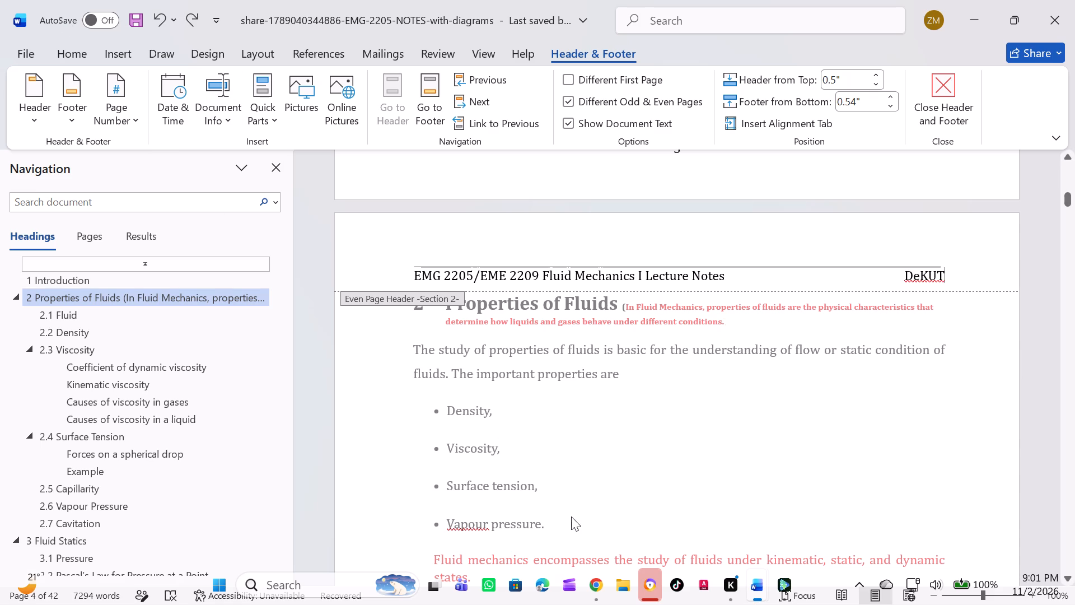
Leave header editing and replace the red "Pro" line below the fluid definition with "Properties of fluids; Desity".
{"action": "scroll", "coordinate": [587, 499], "scroll_direction": "down", "scroll_amount": 2}
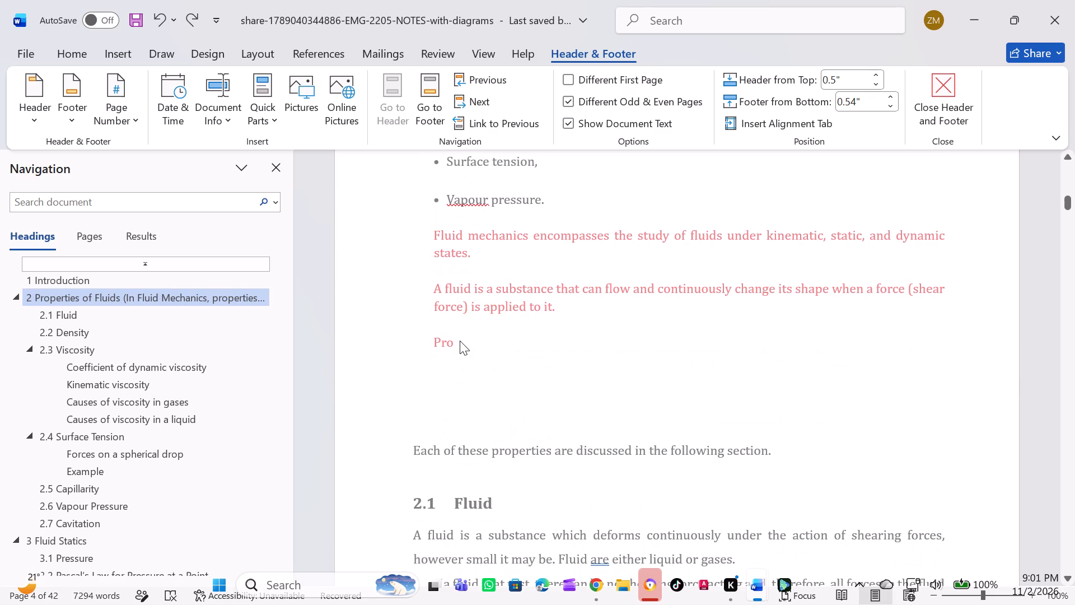
{"action": "left_click", "coordinate": [460, 342]}
{"action": "left_click", "coordinate": [460, 342]}
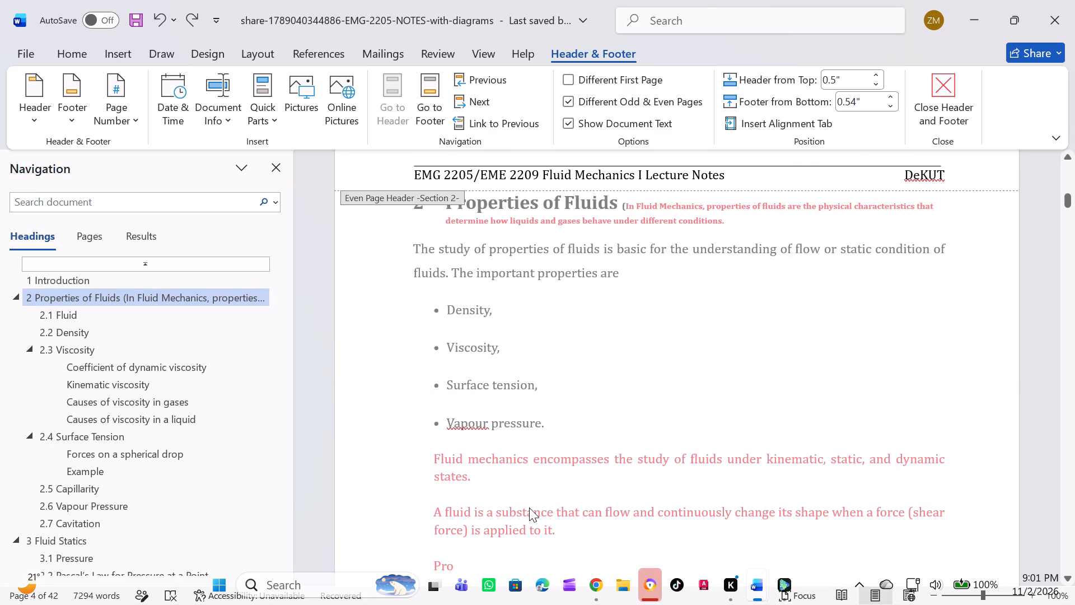
{"action": "scroll", "coordinate": [529, 508], "scroll_direction": "down", "scroll_amount": 2}
{"action": "double_click", "coordinate": [462, 353]}
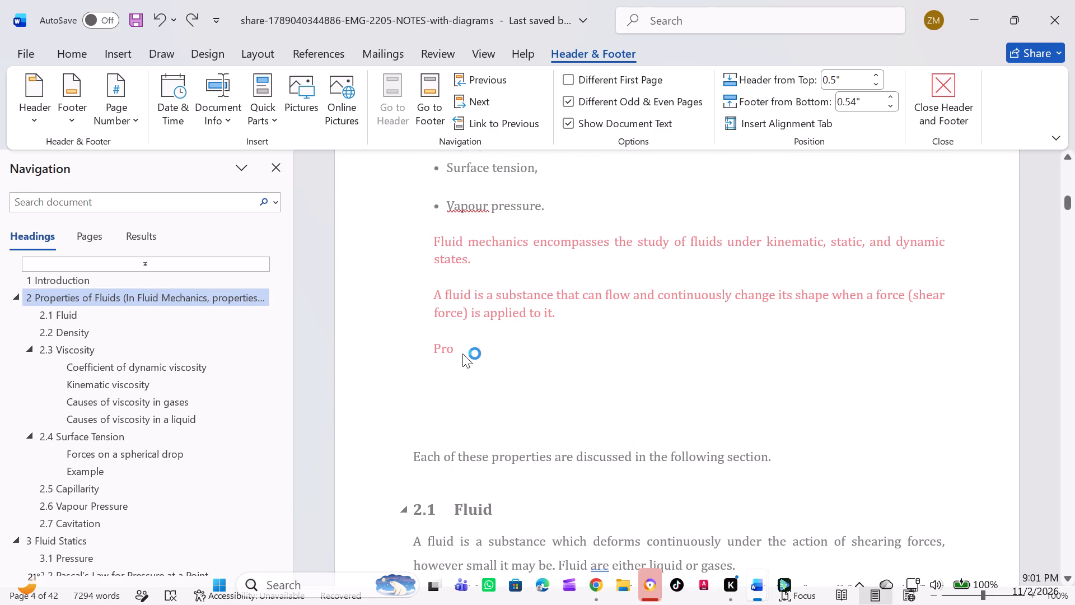
{"action": "left_click", "coordinate": [462, 353]}
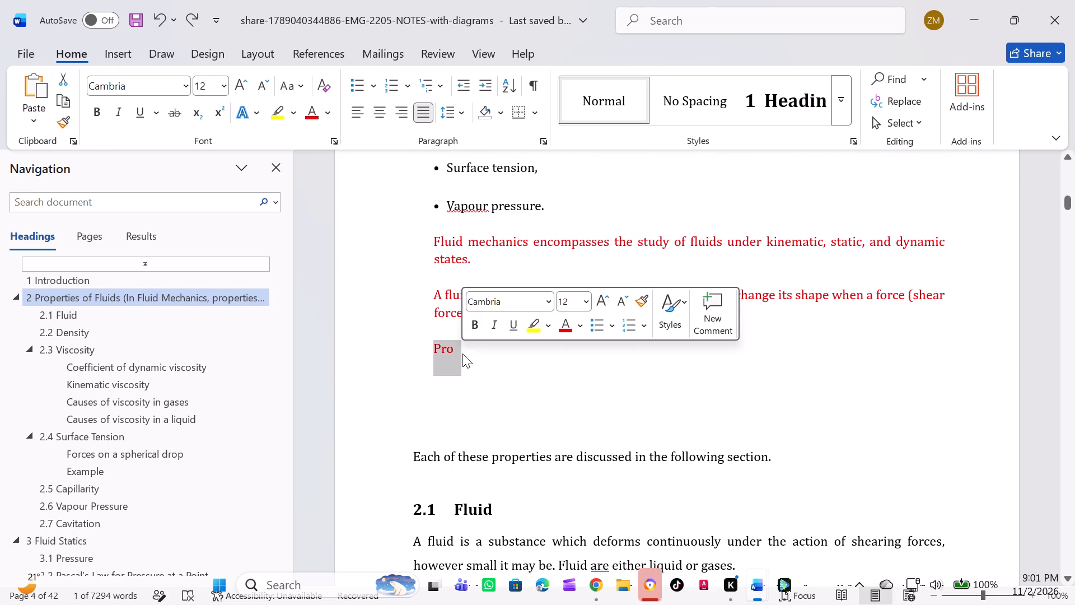
{"action": "key", "text": "BackSpace"}
{"action": "key", "text": "p"}
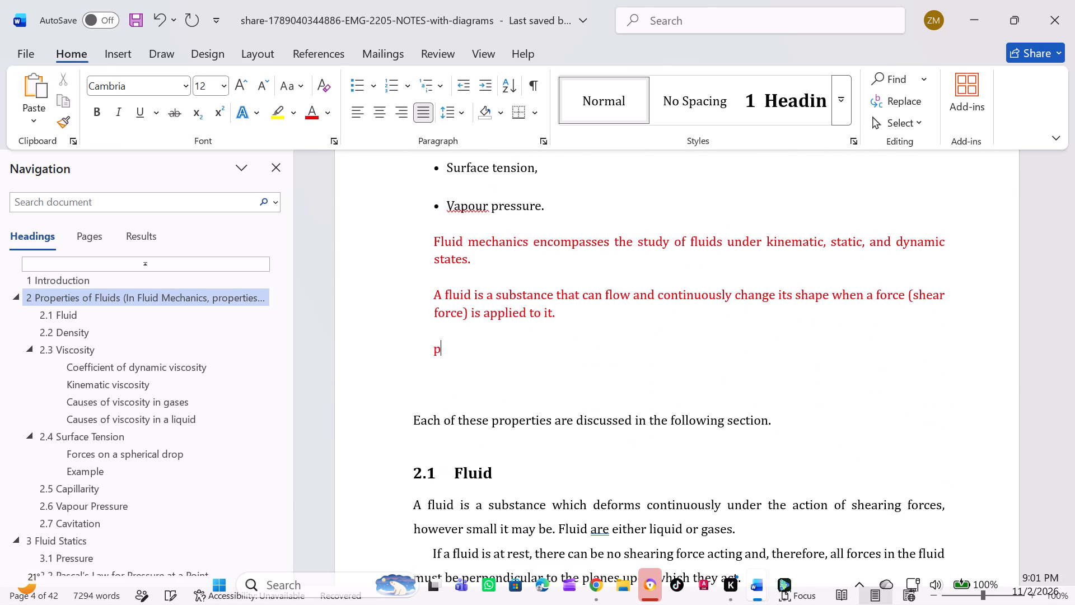
{"action": "key", "text": "BackSpace"}
{"action": "key", "text": "p"}
{"action": "type", "text": "roperties"}
{"action": "key", "text": "space"}
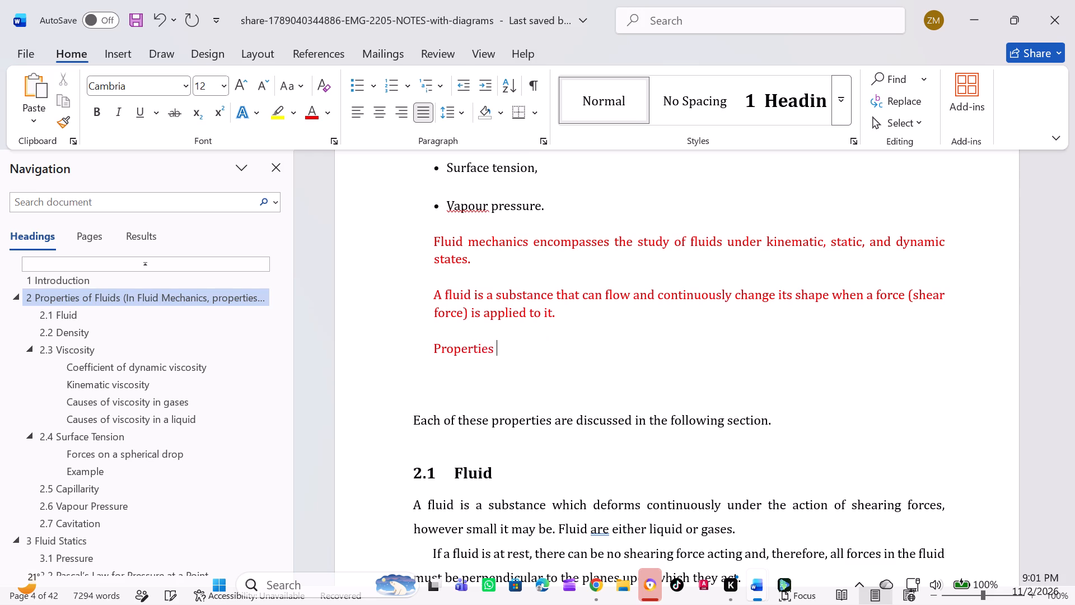
{"action": "type", "text": "of"}
{"action": "key", "text": "space"}
{"action": "type", "text": "fluids"}
{"action": "type", "text": ";"}
{"action": "key", "text": "space"}
{"action": "key", "text": "s"}
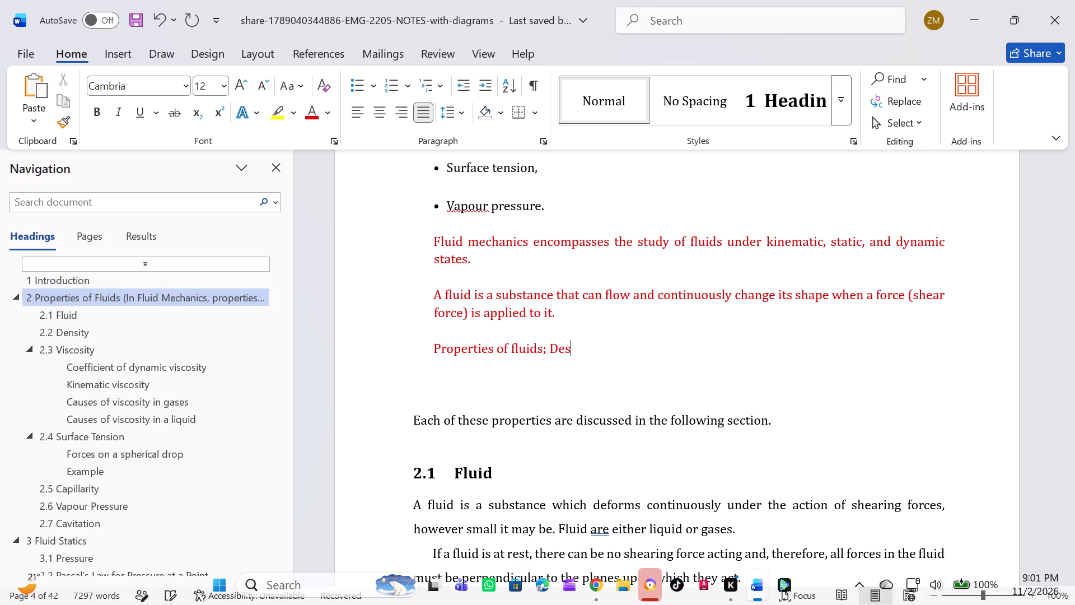
{"action": "type", "text": "ity"}
{"action": "key", "text": "space"}
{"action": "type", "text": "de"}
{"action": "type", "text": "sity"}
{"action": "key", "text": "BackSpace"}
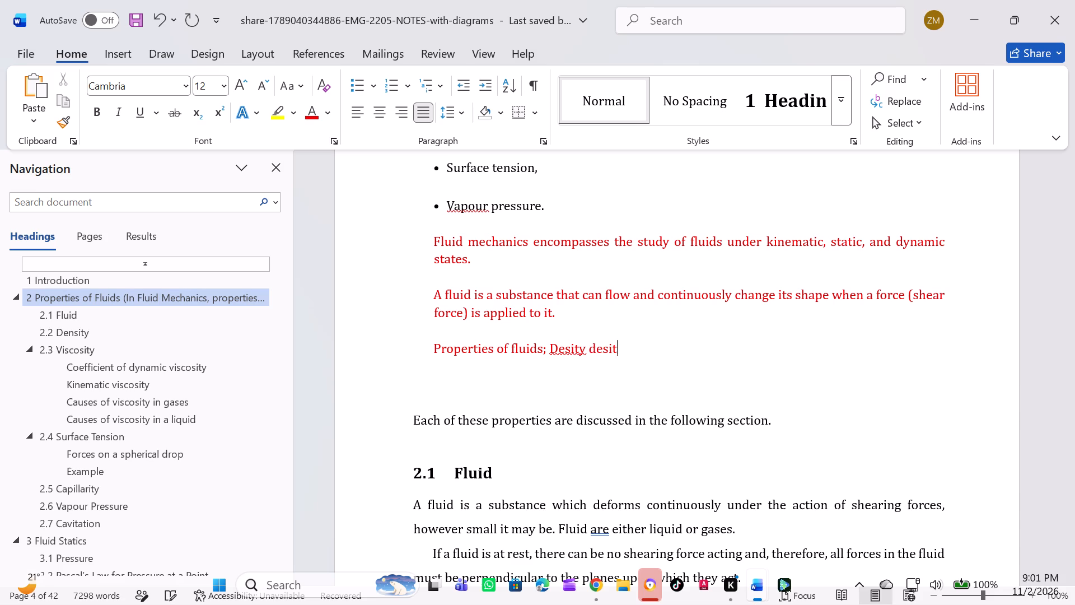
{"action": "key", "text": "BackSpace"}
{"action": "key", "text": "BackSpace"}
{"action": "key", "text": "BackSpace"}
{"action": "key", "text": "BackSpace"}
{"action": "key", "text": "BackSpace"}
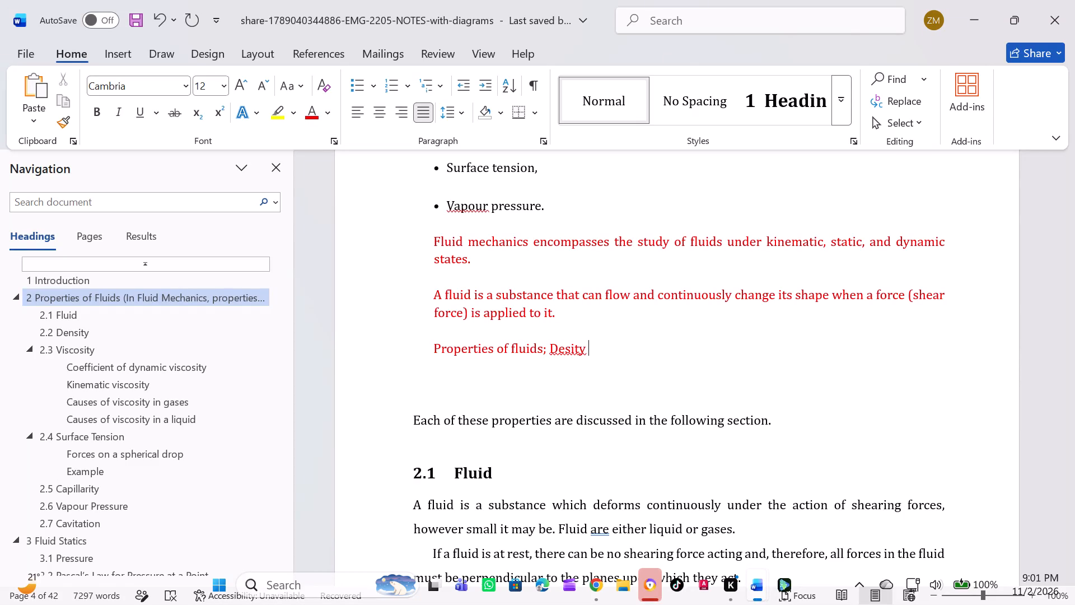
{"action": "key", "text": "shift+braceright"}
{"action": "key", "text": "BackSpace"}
Append "= m/v" after "Desity" in the red "Properties of fluids;" line.
{"action": "key", "text": "shift+plus"}
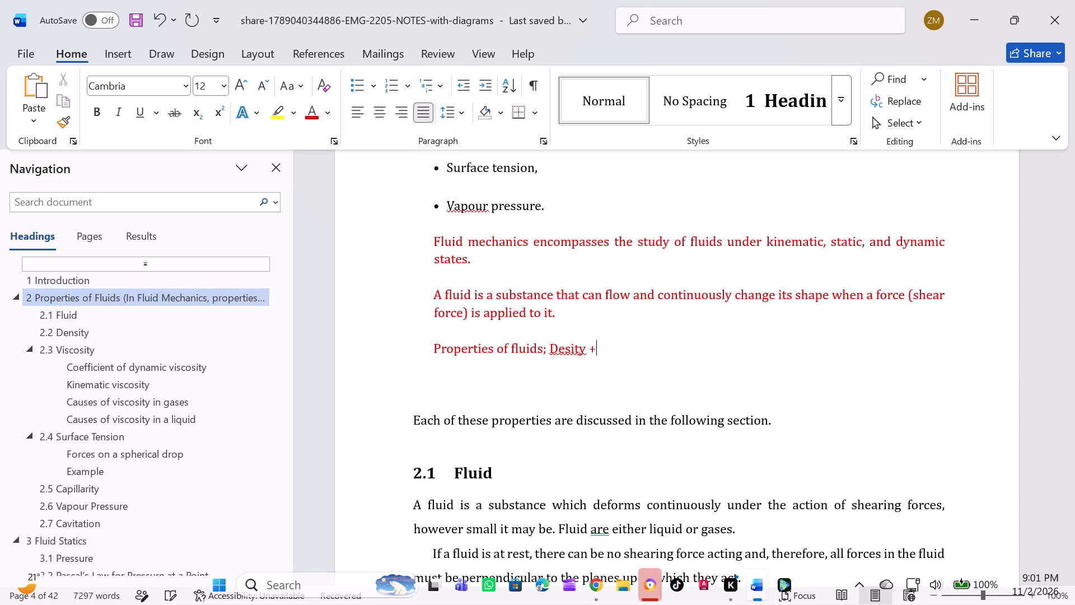
{"action": "key", "text": "BackSpace"}
{"action": "key", "text": "shift+plus"}
{"action": "key", "text": "BackSpace"}
{"action": "key", "text": "equal"}
{"action": "key", "text": "space"}
{"action": "key", "text": "m"}
{"action": "key", "text": "slash"}
{"action": "key", "text": "v"}
{"action": "key", "text": "space"}
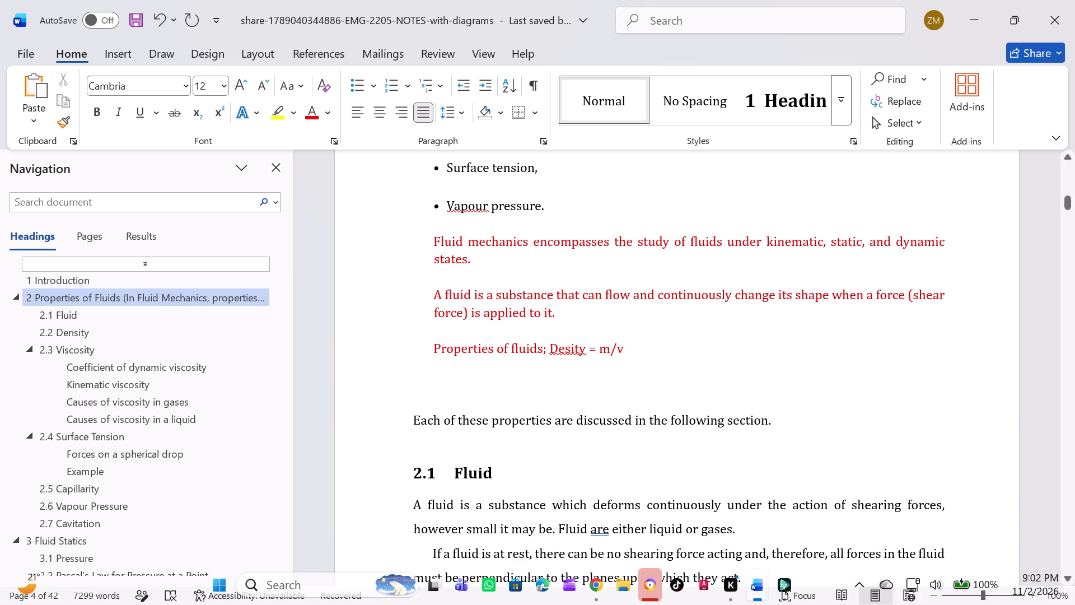
Correct the misspelled "Desity" to "Density" in the red properties line and remove the trailing space after "m/v".
{"action": "left_click", "coordinate": [565, 347]}
{"action": "left_click_drag", "start_coordinate": [587, 345], "coordinate": [551, 341]}
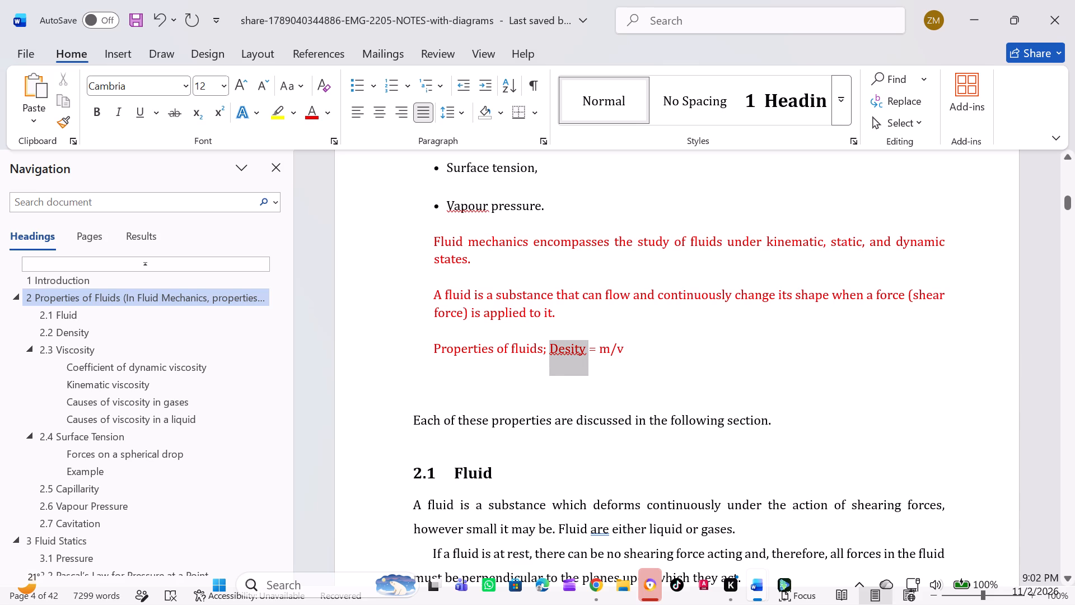
{"action": "right_click", "coordinate": [551, 341]}
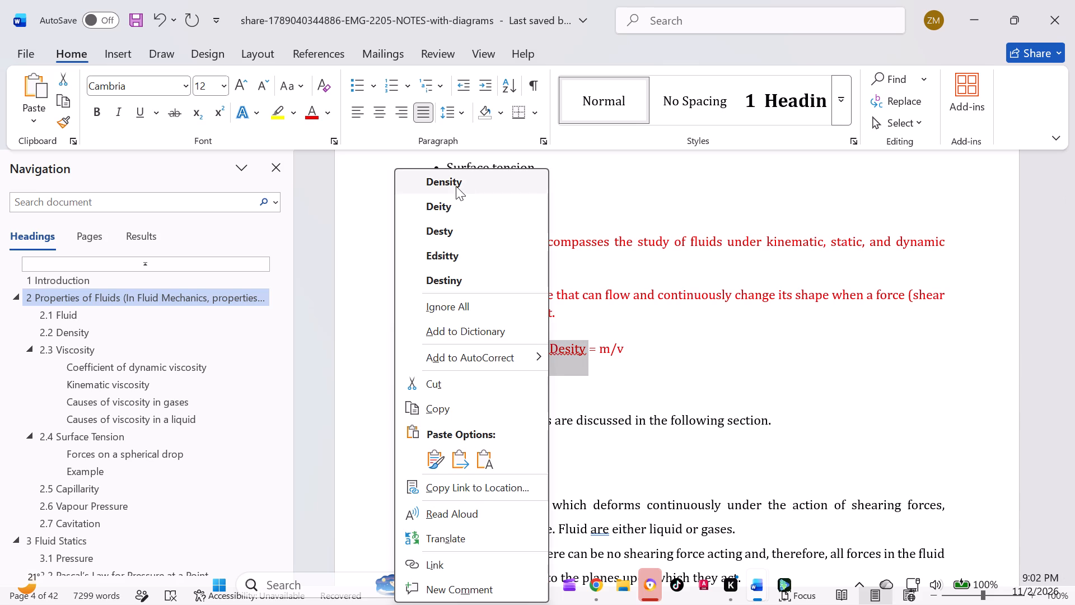
{"action": "left_click", "coordinate": [456, 186]}
{"action": "left_click", "coordinate": [643, 346]}
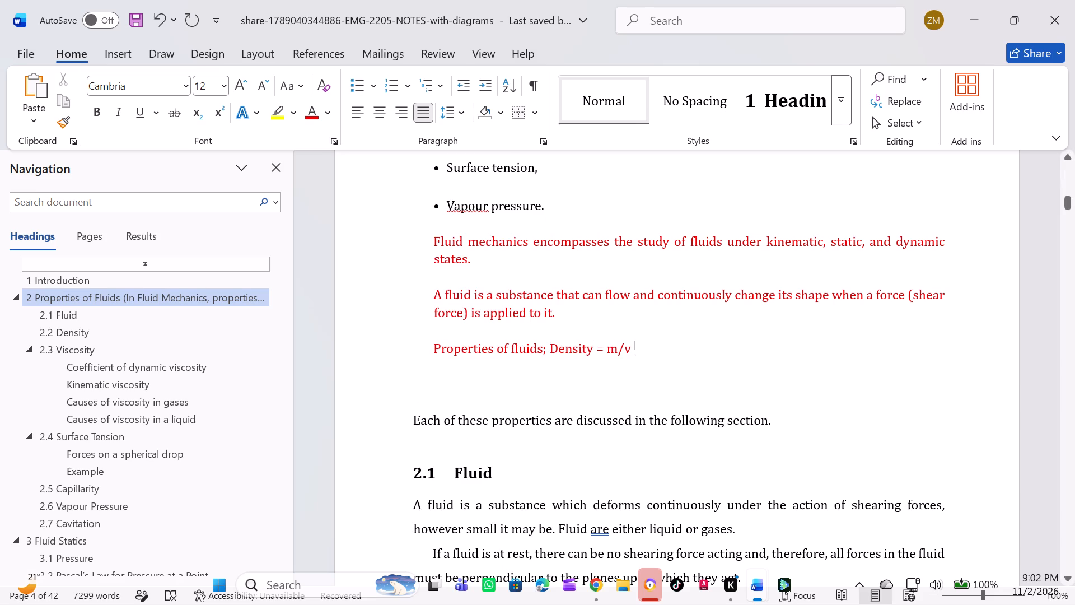
{"action": "key", "text": "BackSpace"}
Insert the number "1.)" and a space before "Density" in the red properties line.
{"action": "left_click", "coordinate": [548, 347]}
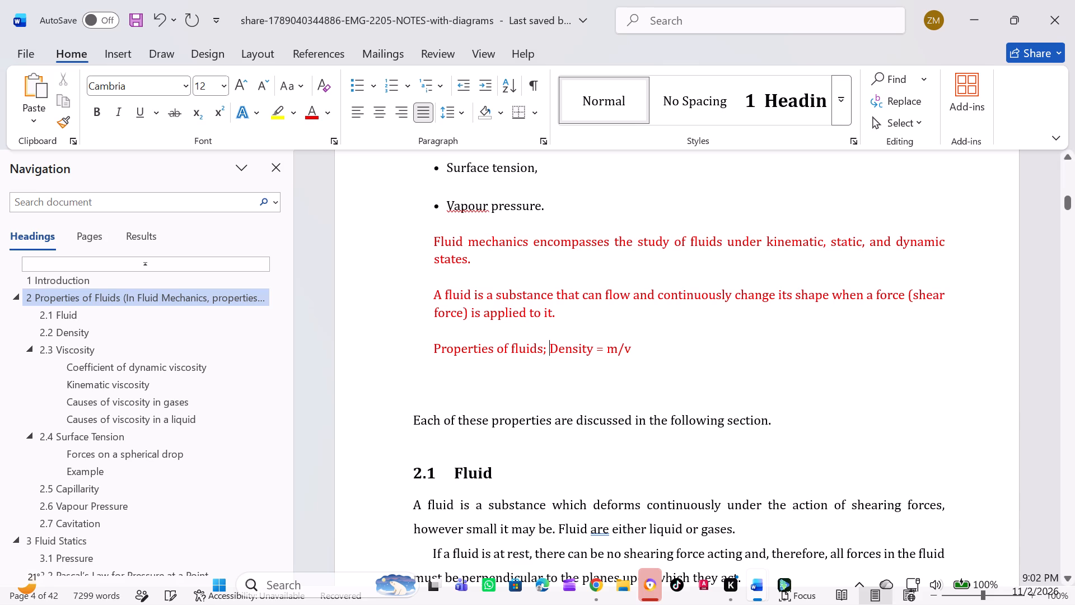
{"action": "key", "text": "1"}
{"action": "key", "text": "period"}
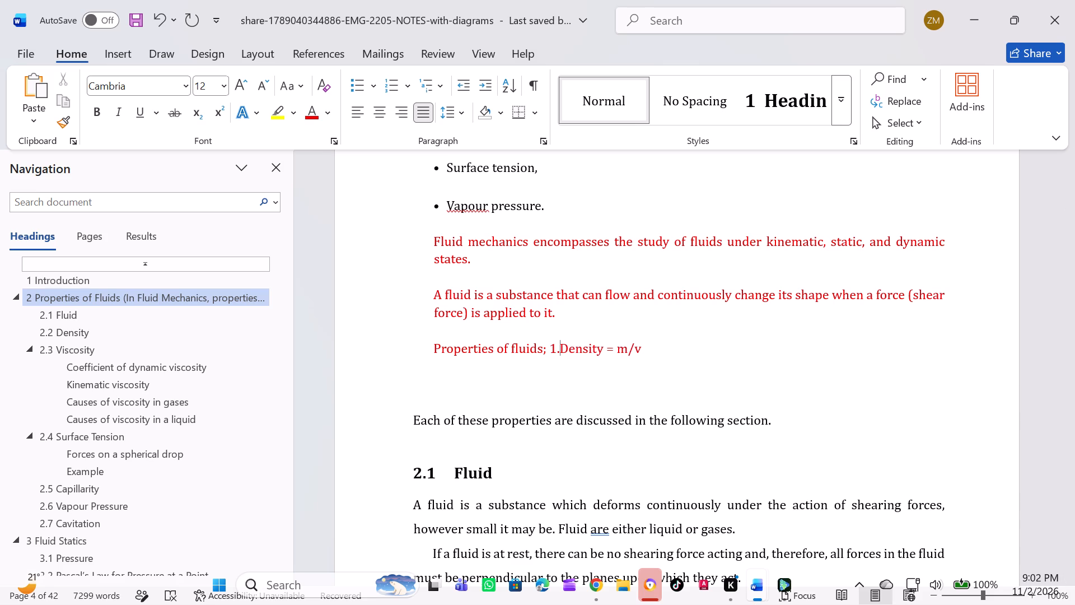
{"action": "key", "text": "0"}
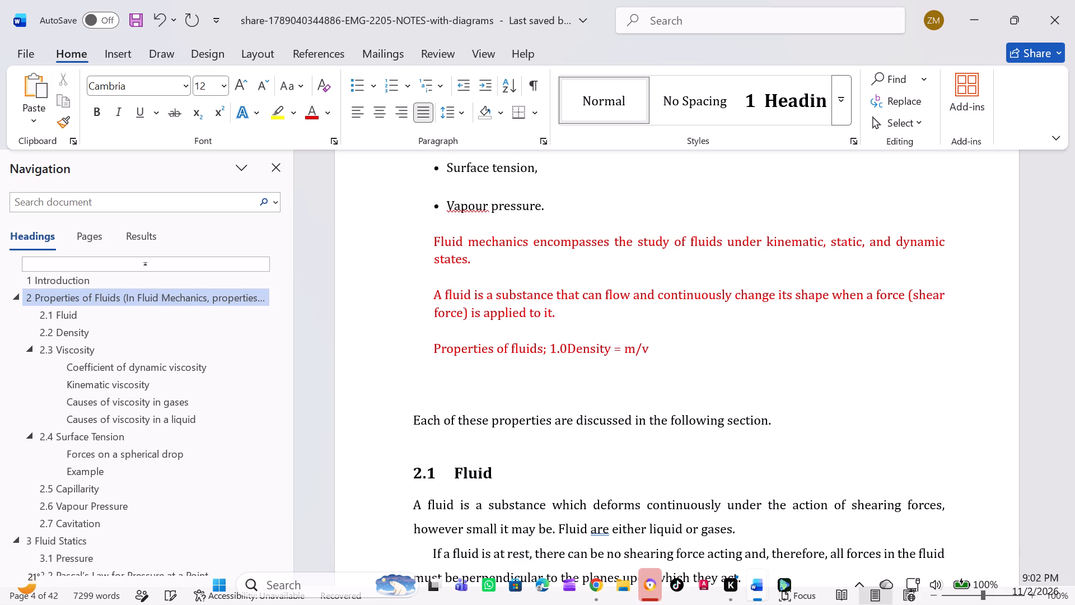
{"action": "key", "text": "BackSpace"}
{"action": "key", "text": "shift+parenright"}
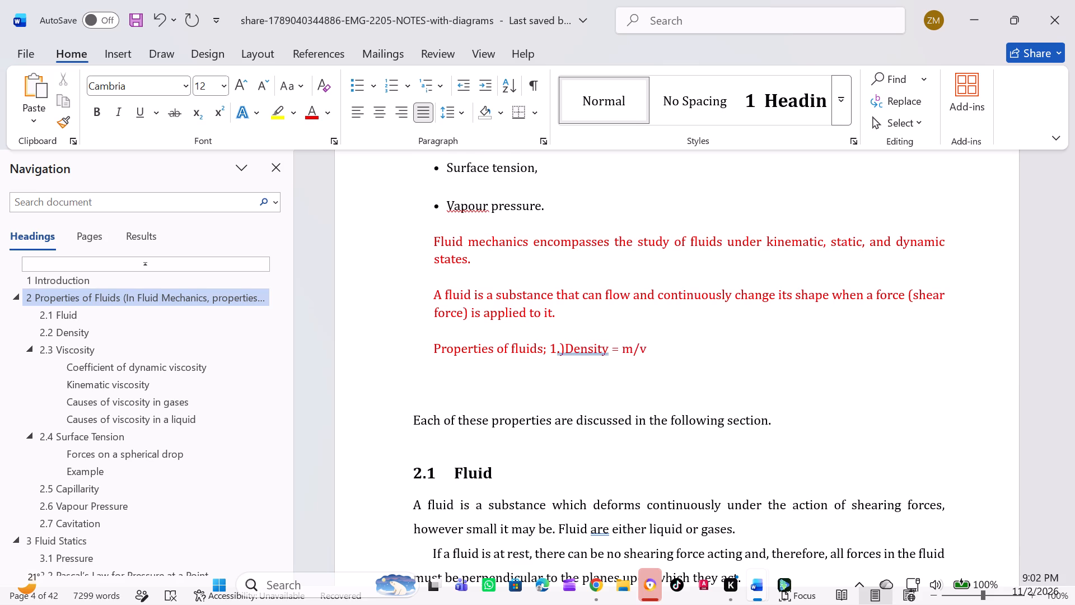
{"action": "key", "text": "space"}
Add "2.) Fluid Viscosity" after "Density = m/v" at the end of the red properties line.
{"action": "left_click", "coordinate": [650, 342]}
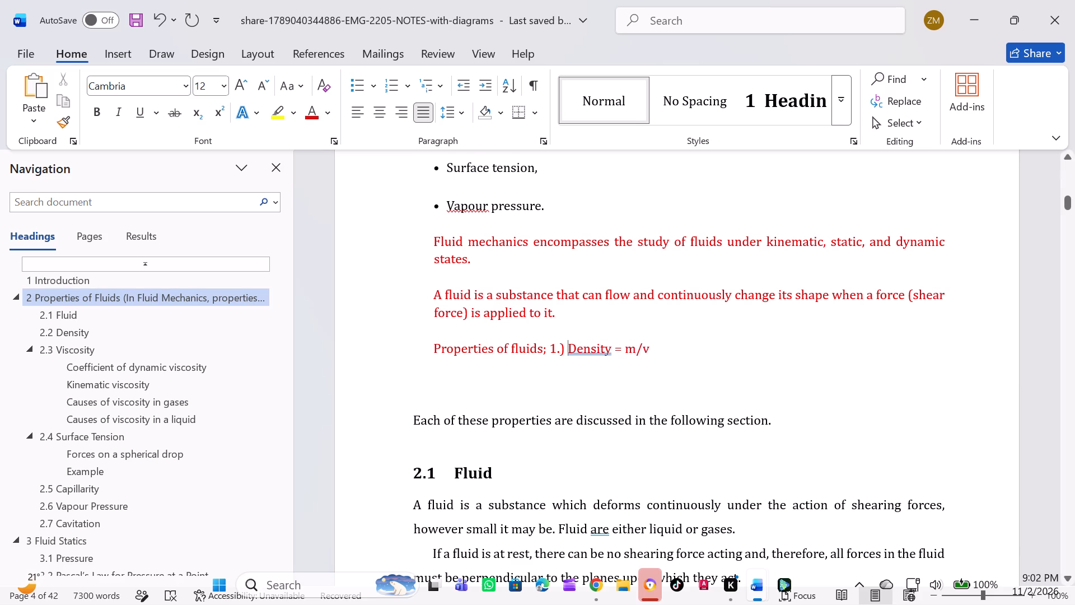
{"action": "left_click", "coordinate": [653, 344]}
{"action": "key", "text": "space"}
{"action": "key", "text": "BackSpace"}
{"action": "key", "text": "BackSpace"}
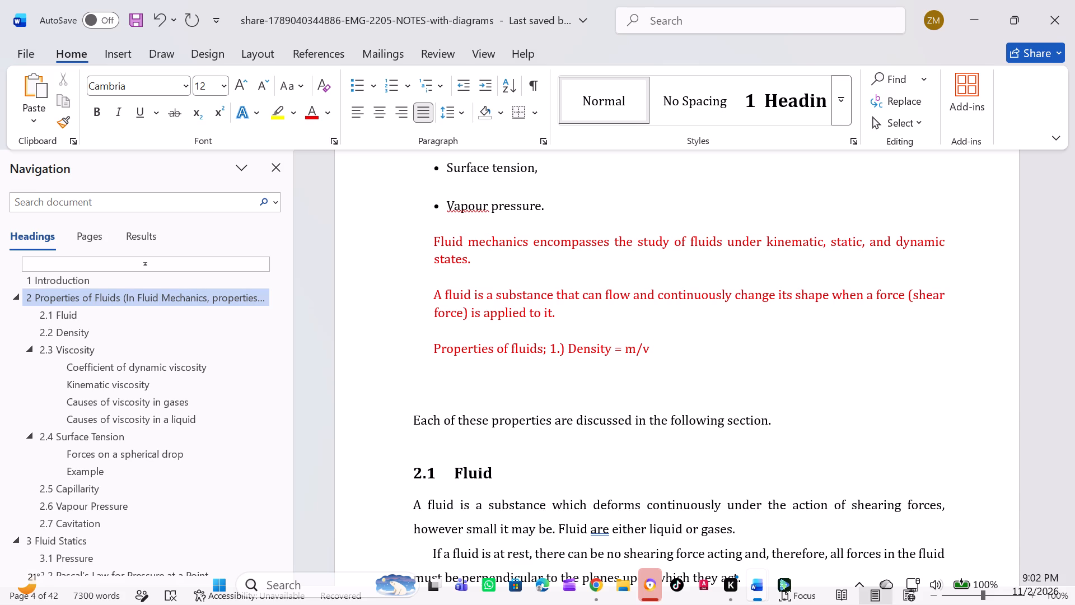
{"action": "key", "text": "2"}
{"action": "key", "text": "period"}
{"action": "key", "text": "shift+parenright"}
{"action": "type", "text": "luid"}
{"action": "key", "text": "space"}
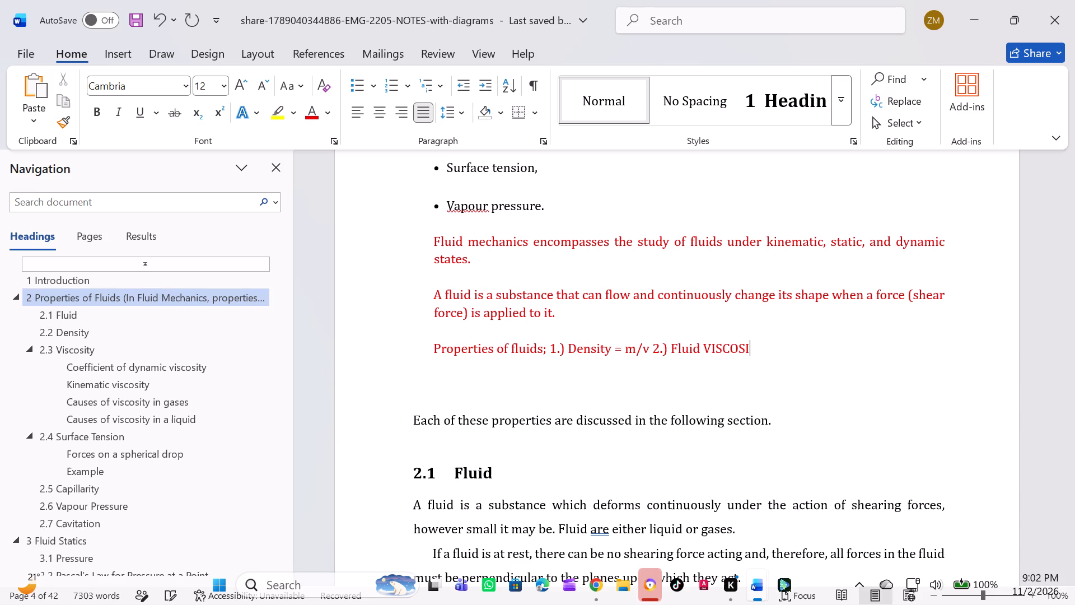
{"action": "key", "text": "BackSpace"}
{"action": "key", "text": "BackSpace"}
{"action": "key", "text": "BackSpace"}
{"action": "key", "text": "BackSpace"}
{"action": "key", "text": "BackSpace"}
{"action": "key", "text": "BackSpace"}
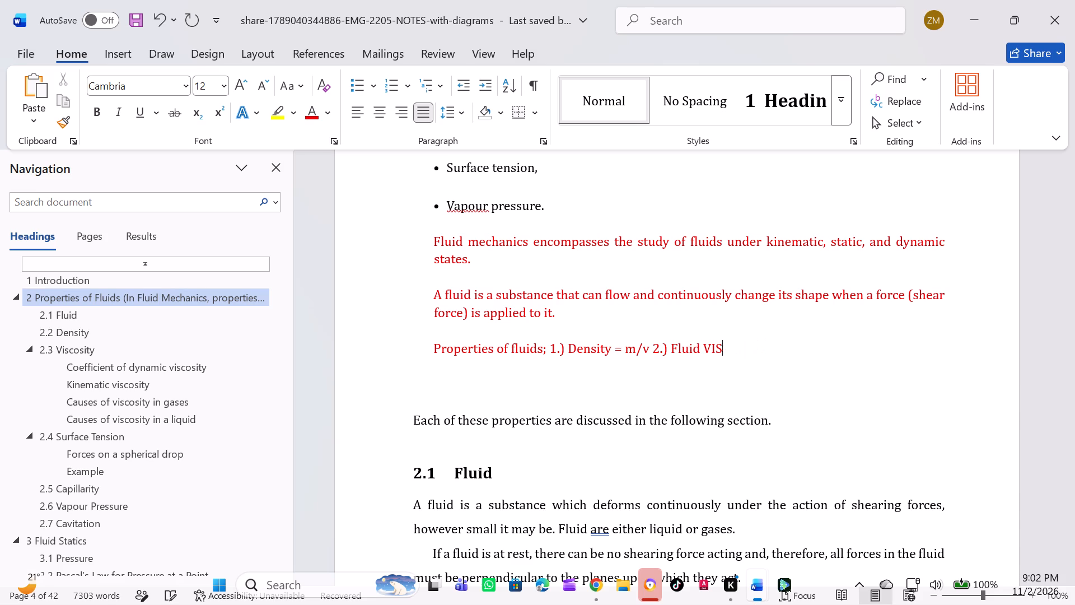
{"action": "key", "text": "BackSpace"}
{"action": "key", "text": "BackSpace"}
{"action": "type", "text": "iscp"}
{"action": "key", "text": "BackSpace"}
{"action": "type", "text": "osity"}
{"action": "key", "text": "space"}
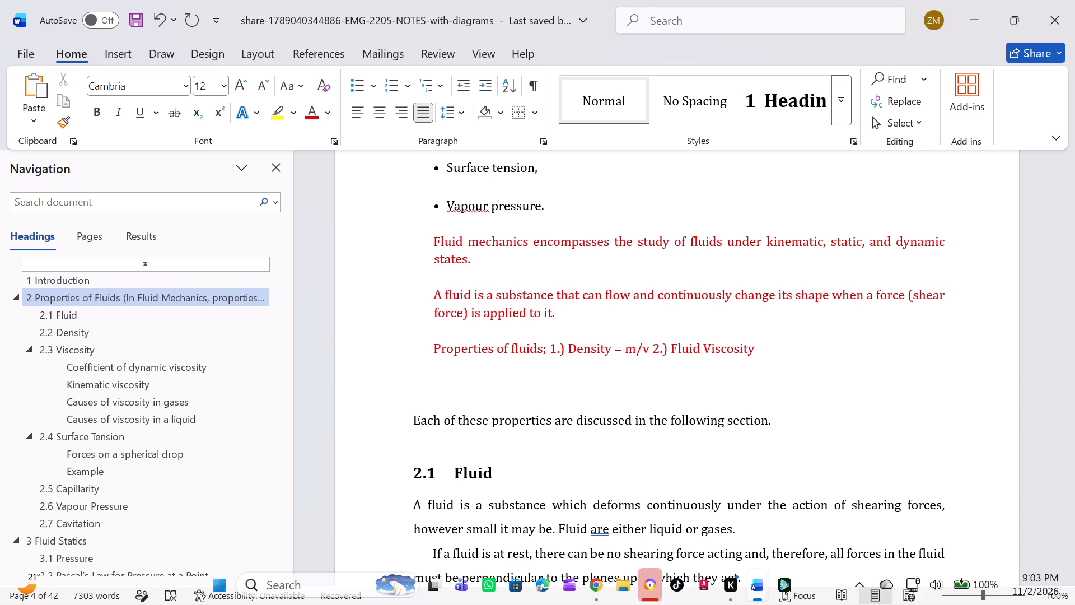
Add a third item, "3.)Sutrface teb", after "Fluid Viscosity" in the red properties line.
{"action": "key", "text": "shift+numbersign"}
{"action": "key", "text": "BackSpace"}
{"action": "key", "text": "3"}
{"action": "key", "text": "period"}
{"action": "key", "text": "shift+parenright"}
{"action": "key", "text": "u"}
{"action": "type", "text": "trface"}
{"action": "key", "text": "space"}
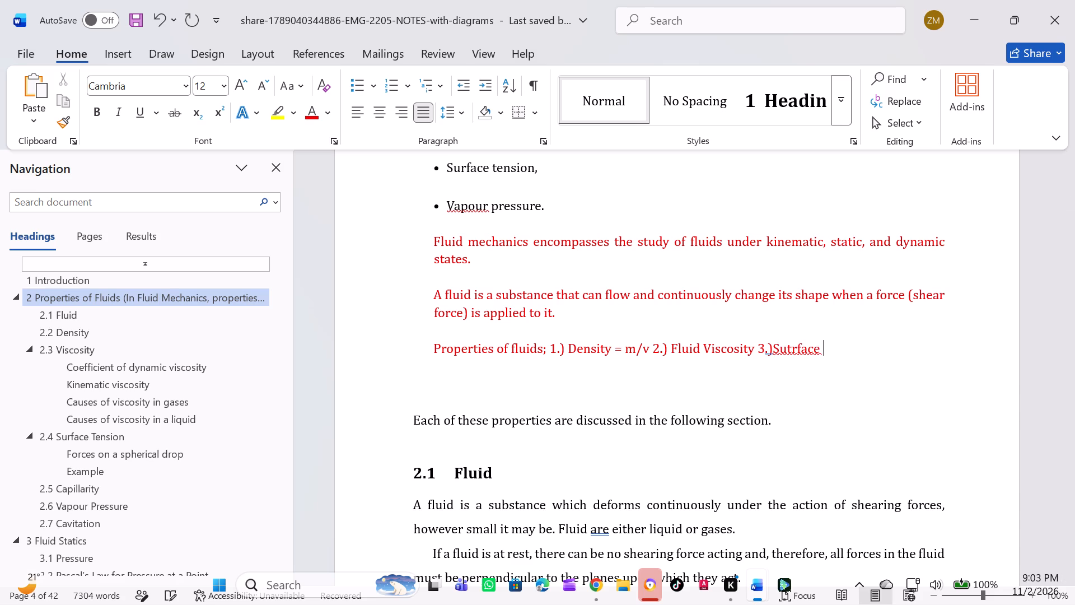
{"action": "type", "text": "teb"}
Correct the misspelled "Sutrface" to the suggested "Surface" in the red properties line.
{"action": "scroll", "coordinate": [919, 282], "scroll_direction": "up", "scroll_amount": 4}
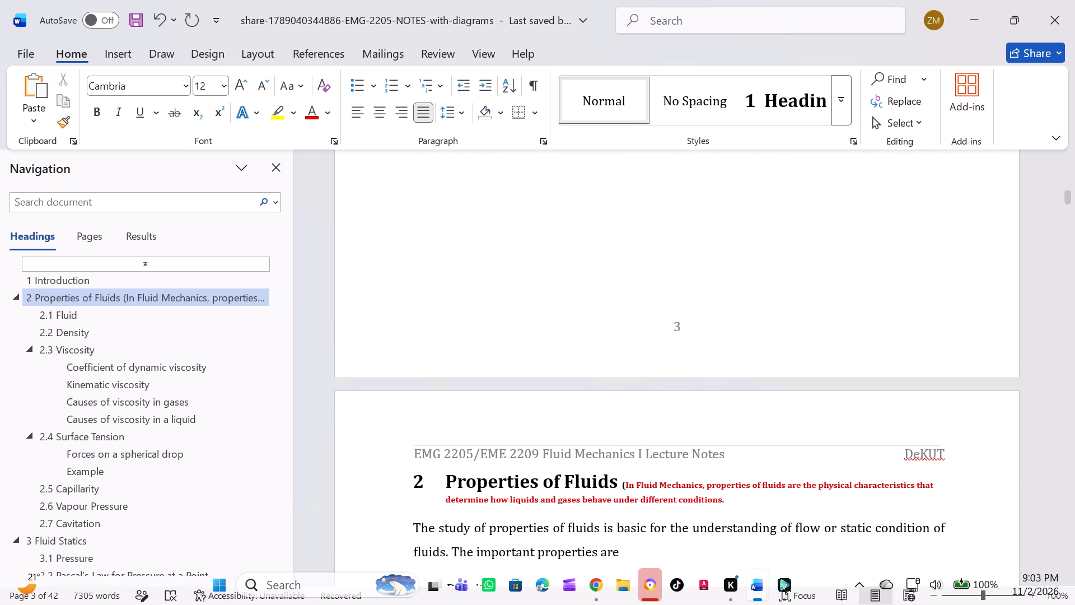
{"action": "scroll", "coordinate": [919, 282], "scroll_direction": "down", "scroll_amount": 2}
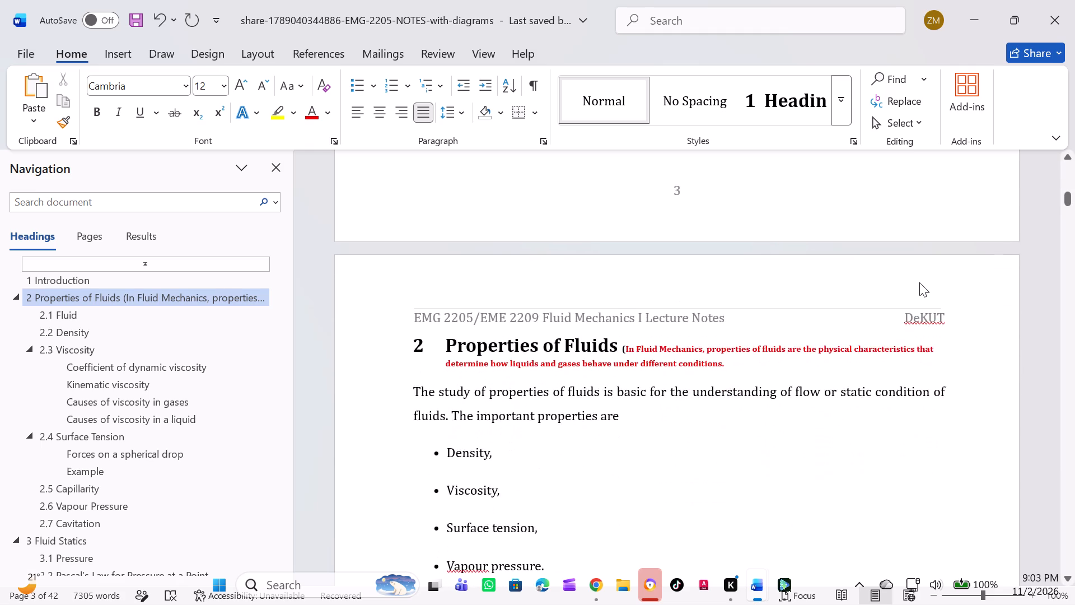
{"action": "scroll", "coordinate": [919, 282], "scroll_direction": "down", "scroll_amount": 3}
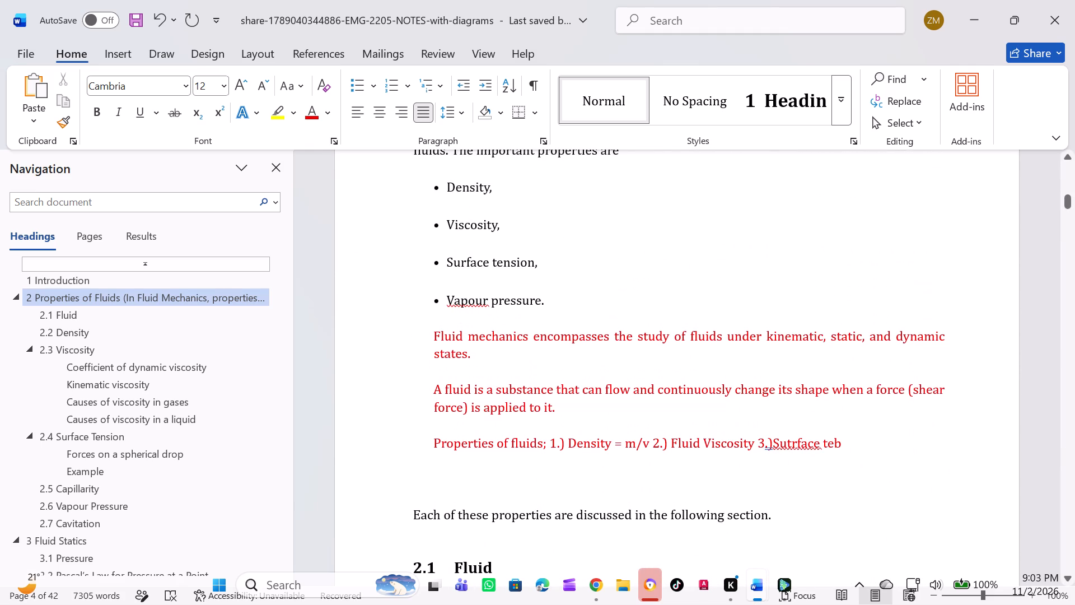
{"action": "left_click_drag", "start_coordinate": [819, 443], "coordinate": [778, 438]}
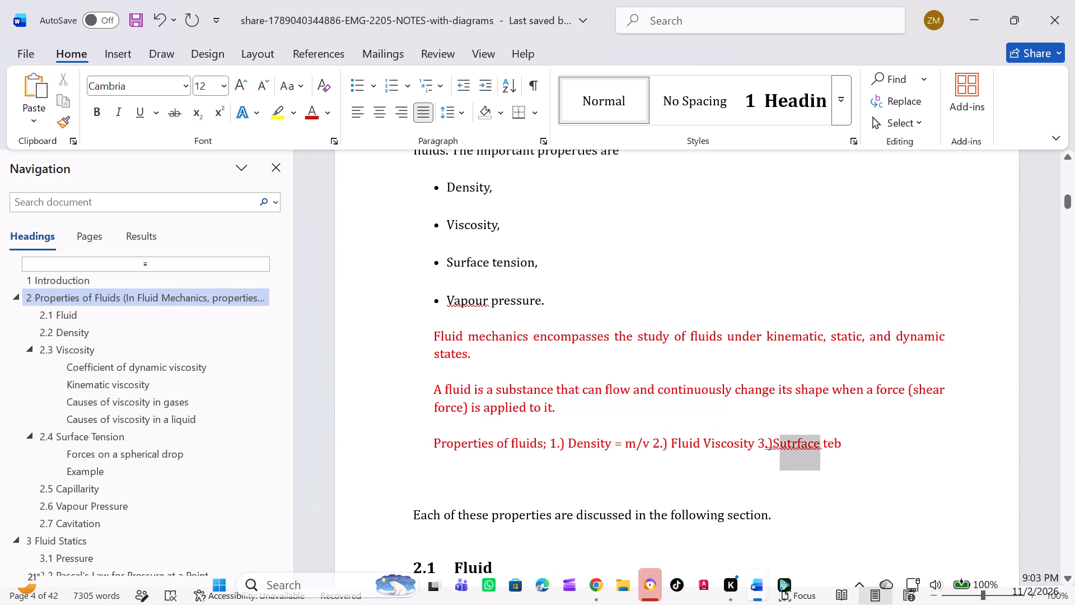
{"action": "left_click_drag", "start_coordinate": [778, 438], "coordinate": [769, 436]}
{"action": "left_click", "coordinate": [769, 436]}
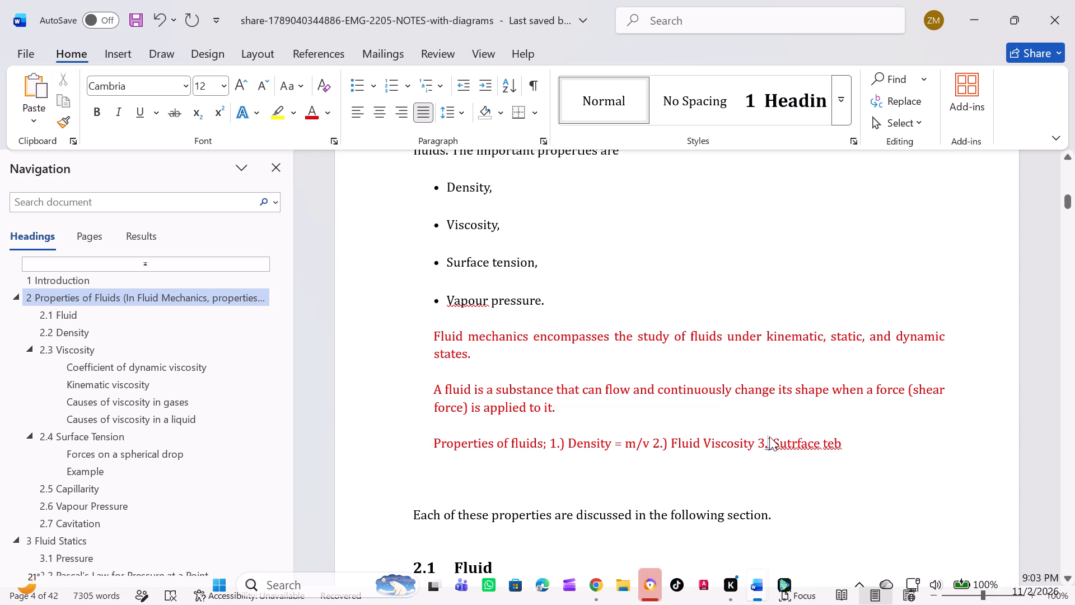
{"action": "left_click", "coordinate": [818, 442]}
{"action": "left_click_drag", "start_coordinate": [818, 442], "coordinate": [784, 441]}
{"action": "right_click", "coordinate": [784, 441]}
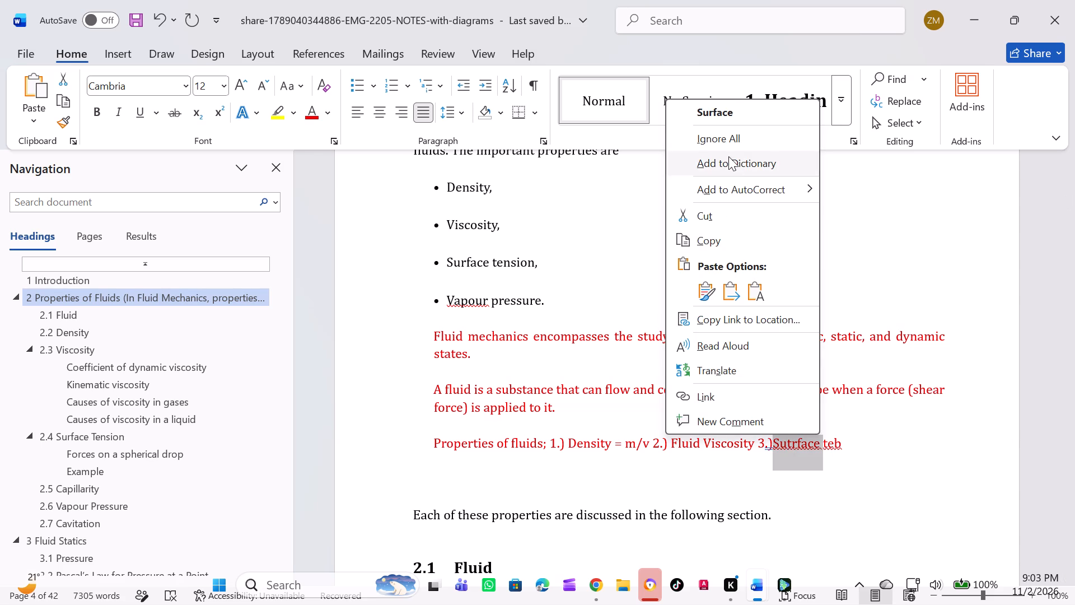
{"action": "left_click", "coordinate": [727, 118]}
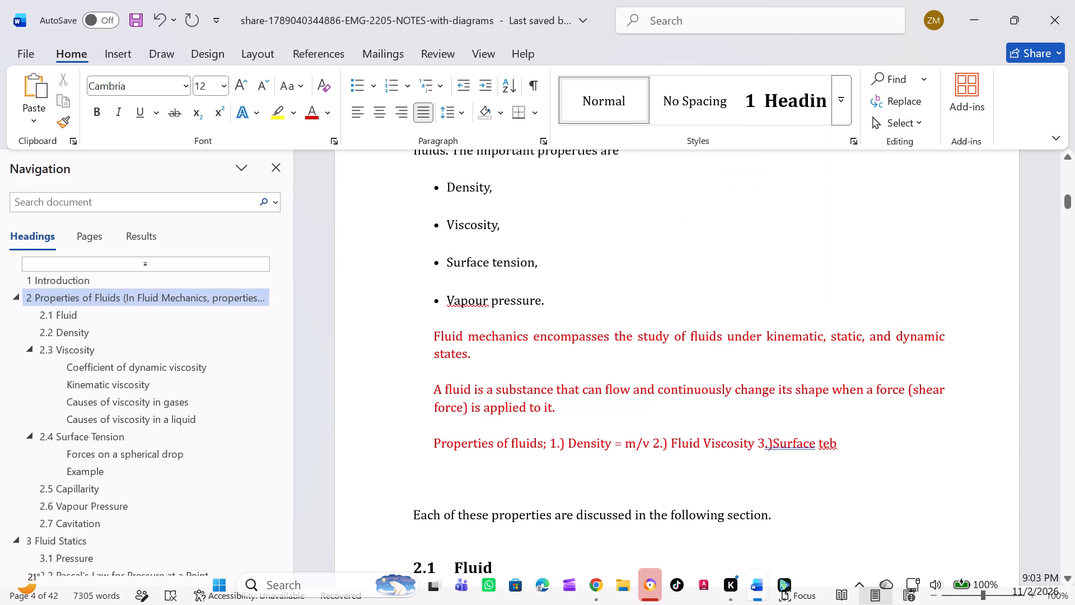
Complete the third fluid property by changing "teb" to "tension." at the end of the red properties line.
{"action": "left_click", "coordinate": [850, 441]}
{"action": "key", "text": "BackSpace"}
{"action": "type", "text": "nsion"}
{"action": "key", "text": "period"}
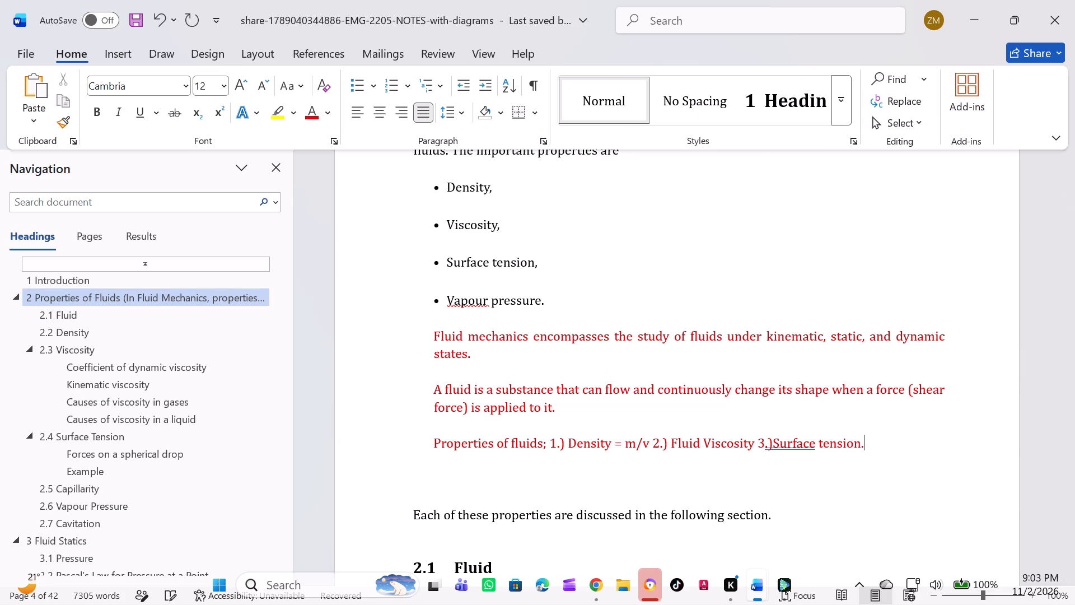
Add "4.) Vapour Pressure" after "Surface tension." at the end of the red properties line.
{"action": "key", "text": "space"}
{"action": "key", "text": "4"}
{"action": "type", "text": ".)"}
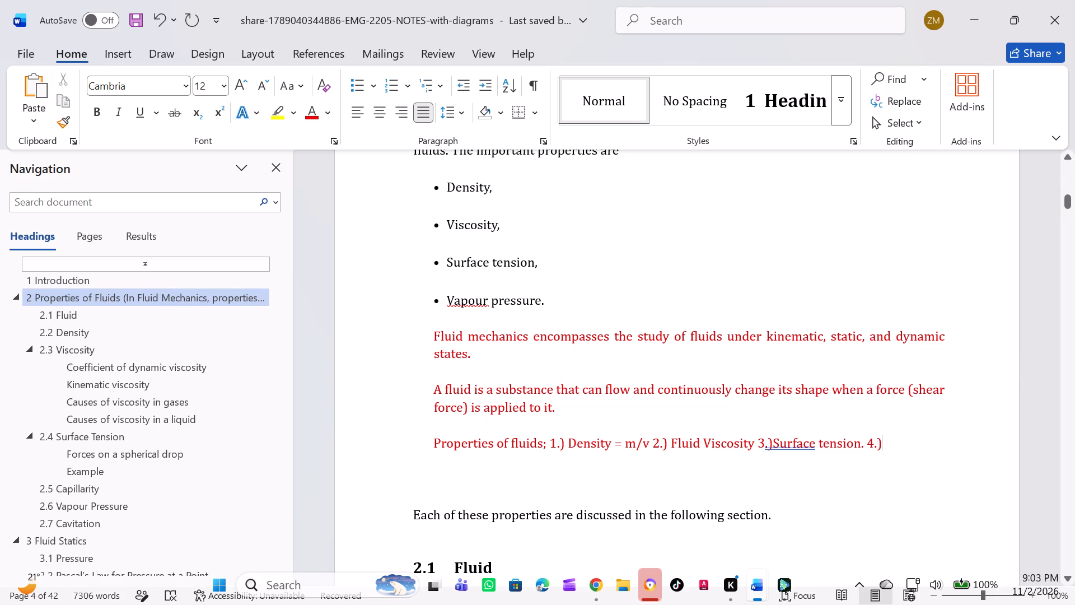
{"action": "key", "text": "space"}
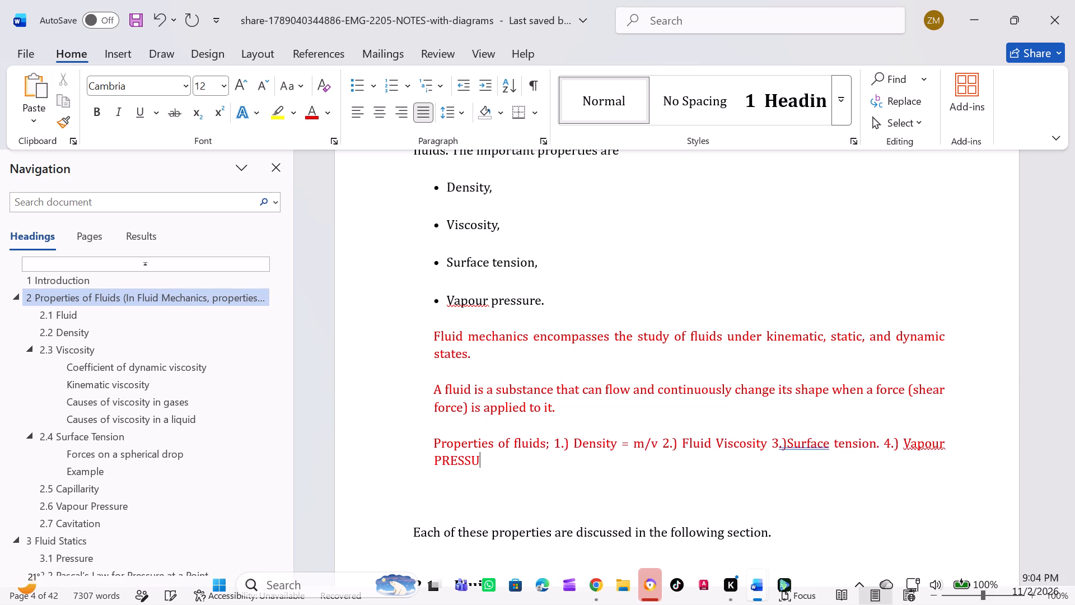
{"action": "key", "text": "BackSpace"}
{"action": "key", "text": "BackSpace"}
{"action": "key", "text": "BackSpace"}
{"action": "key", "text": "BackSpace"}
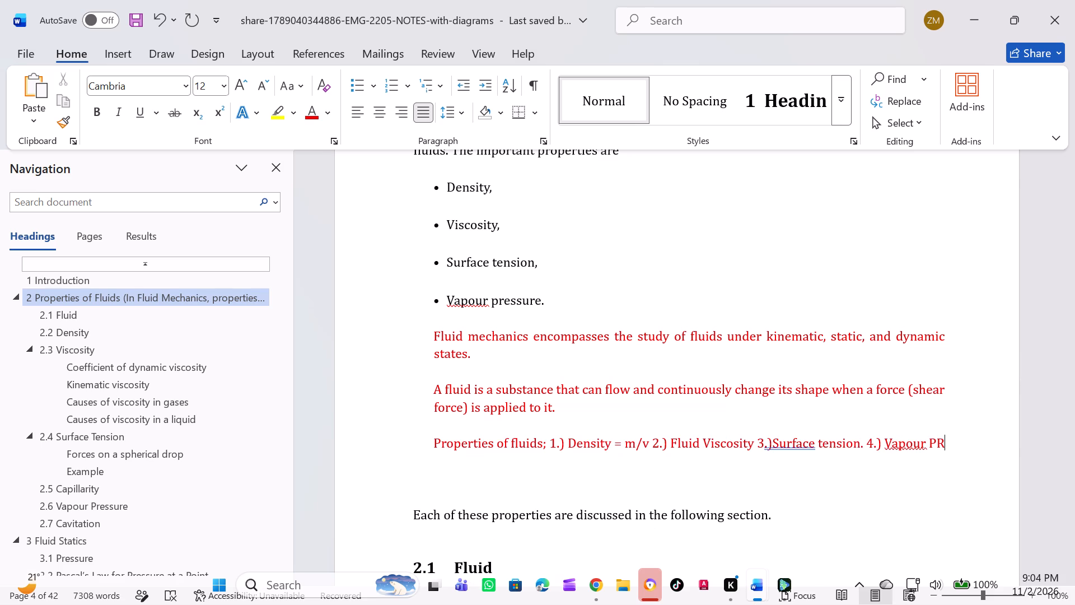
{"action": "key", "text": "BackSpace"}
{"action": "key", "text": "BackSpace"}
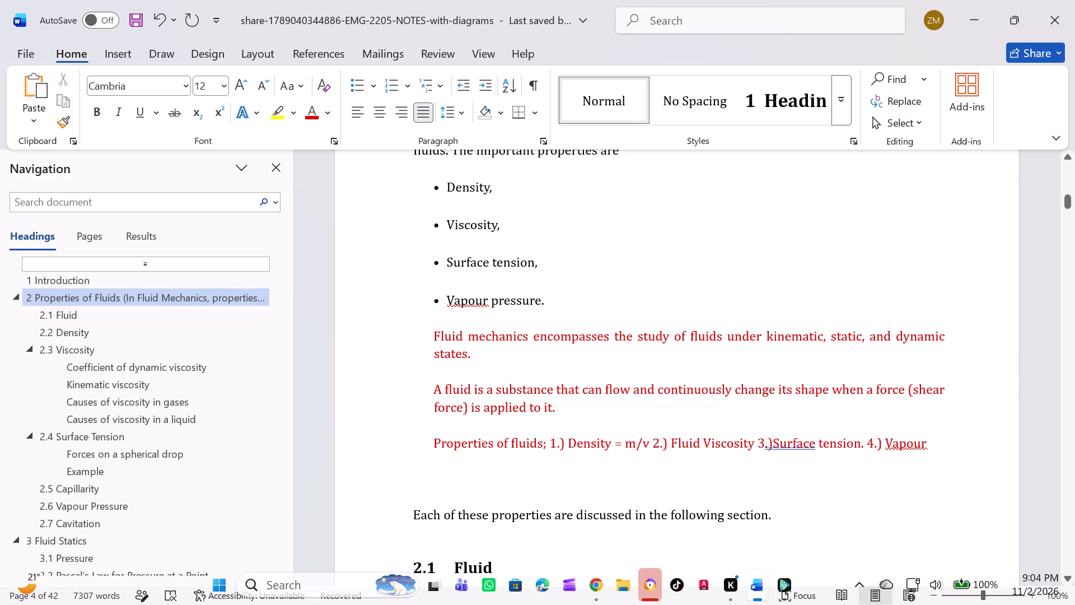
{"action": "key", "text": "p"}
{"action": "type", "text": "ressure"}
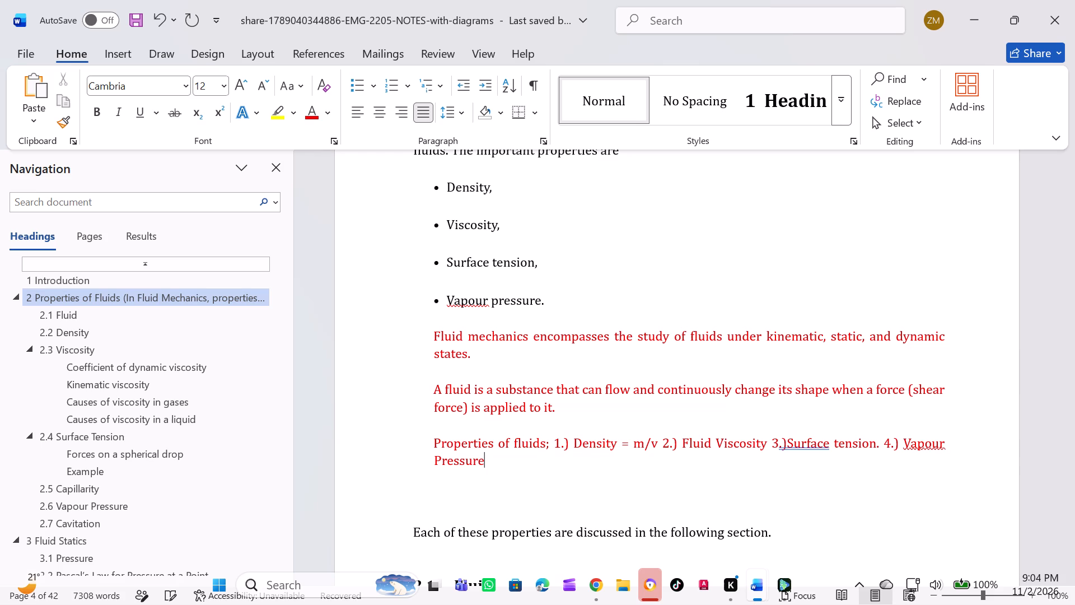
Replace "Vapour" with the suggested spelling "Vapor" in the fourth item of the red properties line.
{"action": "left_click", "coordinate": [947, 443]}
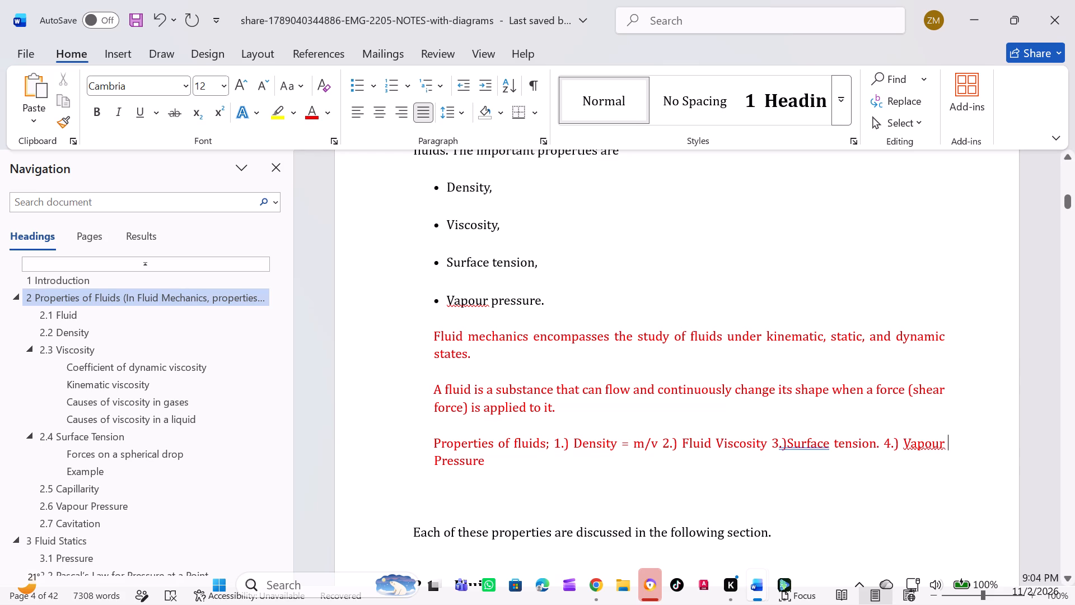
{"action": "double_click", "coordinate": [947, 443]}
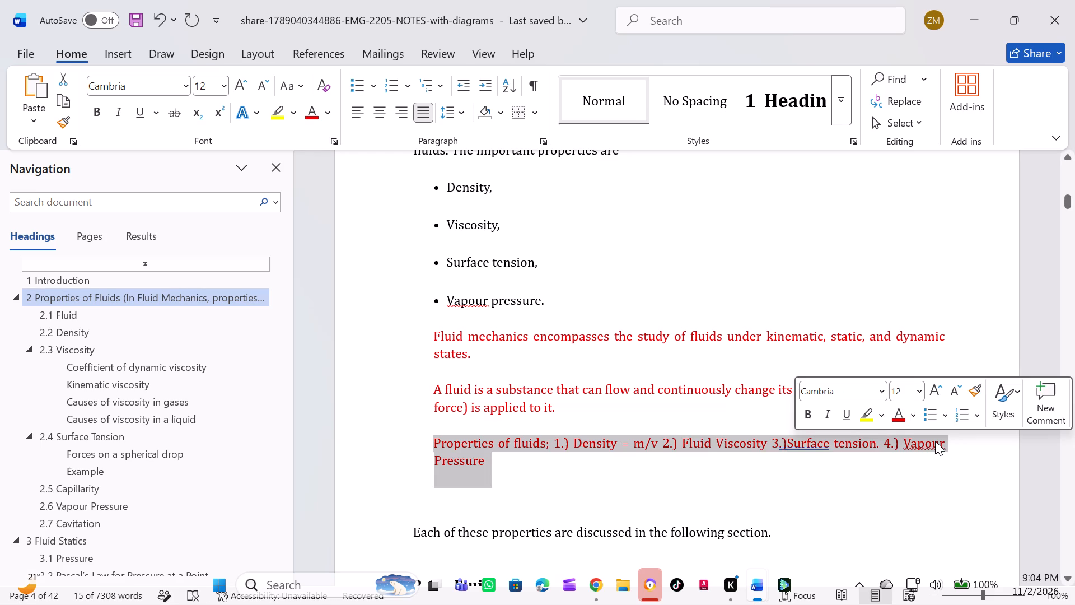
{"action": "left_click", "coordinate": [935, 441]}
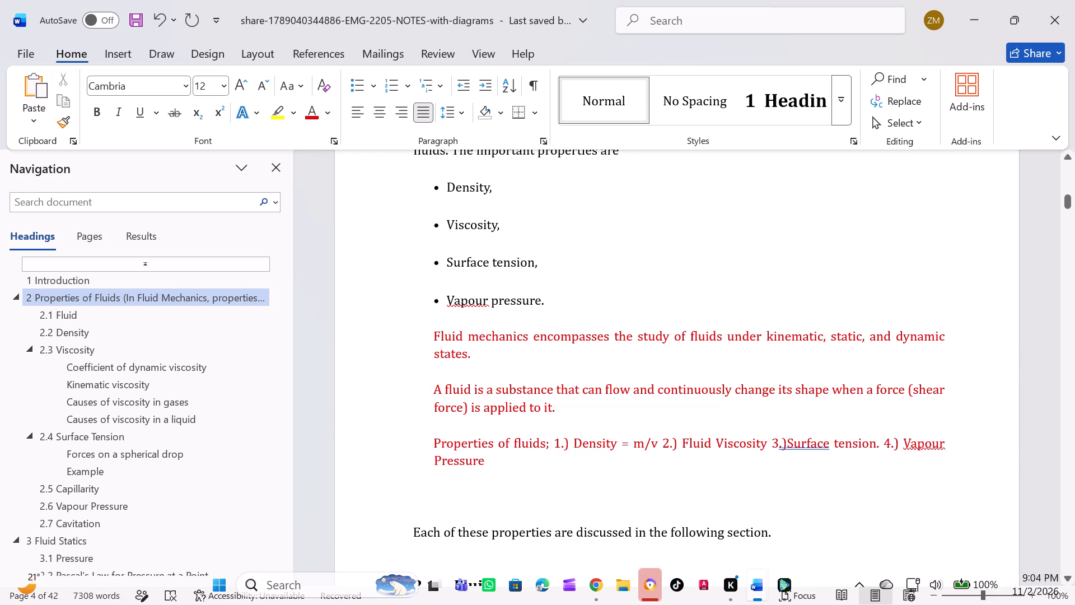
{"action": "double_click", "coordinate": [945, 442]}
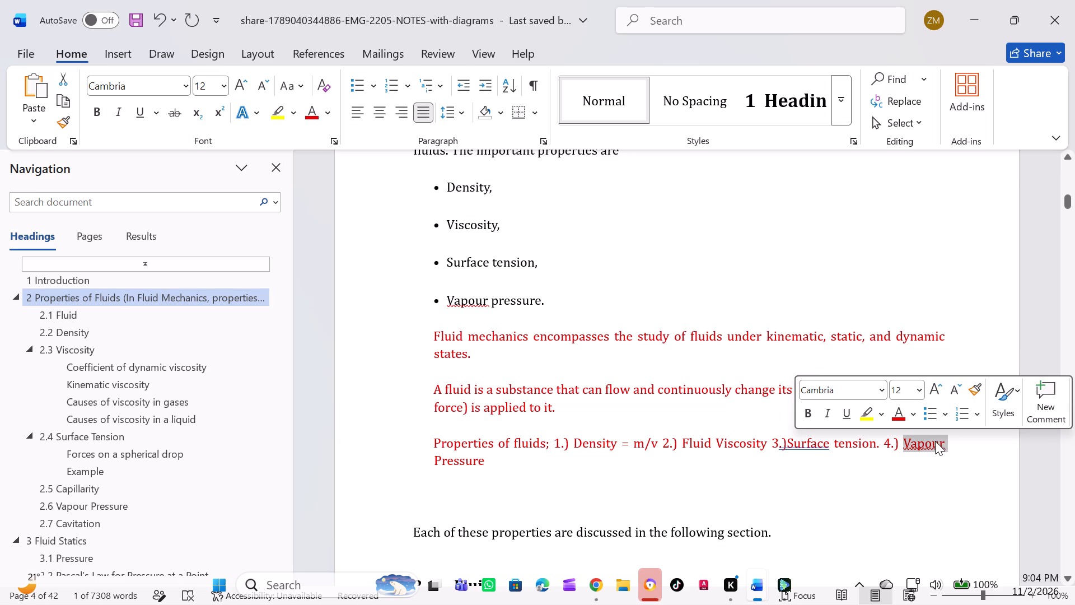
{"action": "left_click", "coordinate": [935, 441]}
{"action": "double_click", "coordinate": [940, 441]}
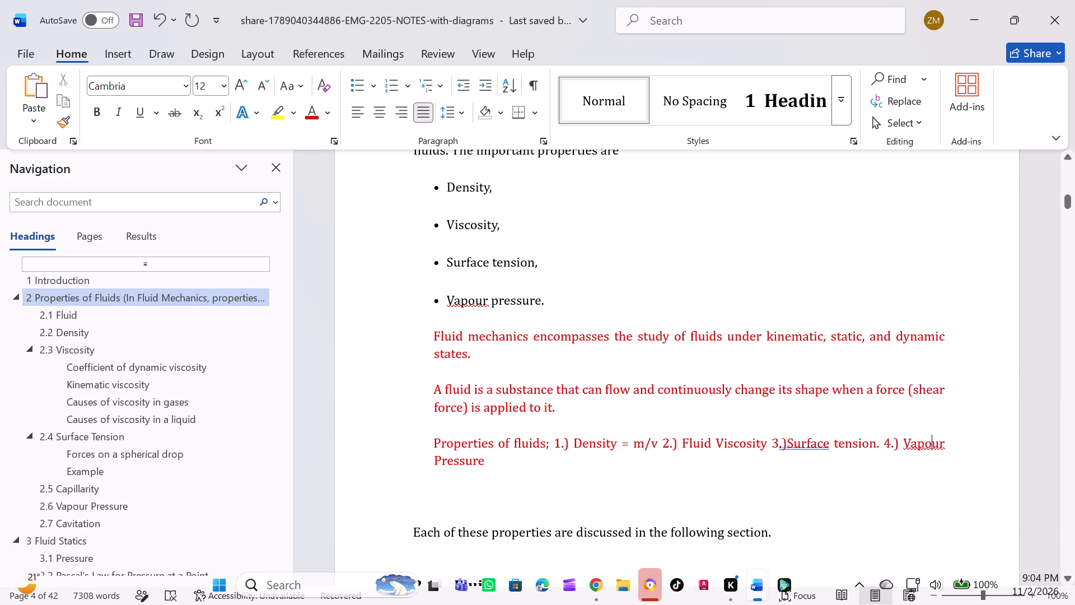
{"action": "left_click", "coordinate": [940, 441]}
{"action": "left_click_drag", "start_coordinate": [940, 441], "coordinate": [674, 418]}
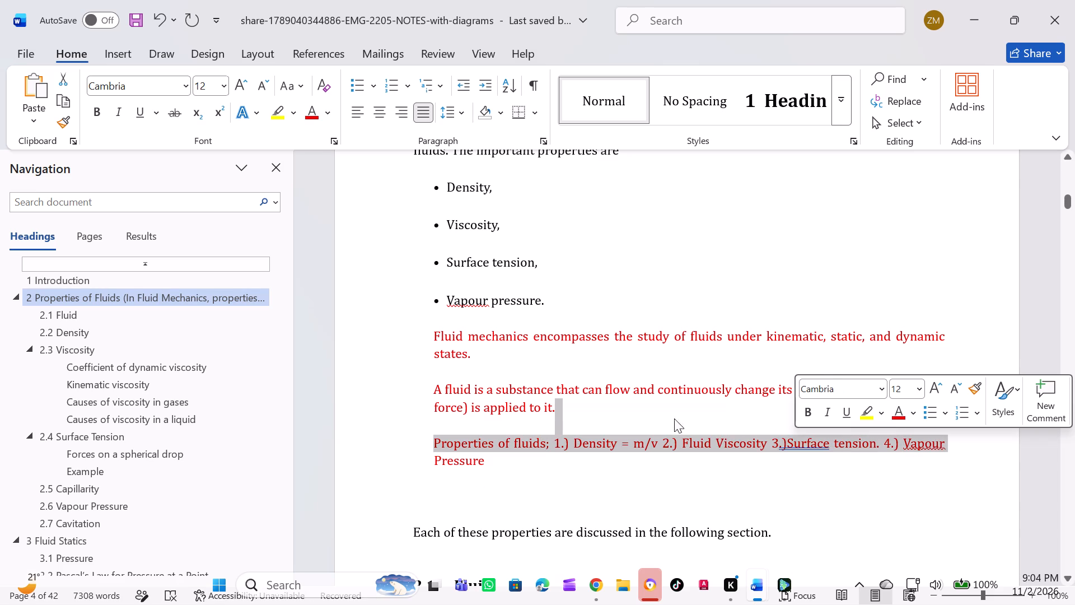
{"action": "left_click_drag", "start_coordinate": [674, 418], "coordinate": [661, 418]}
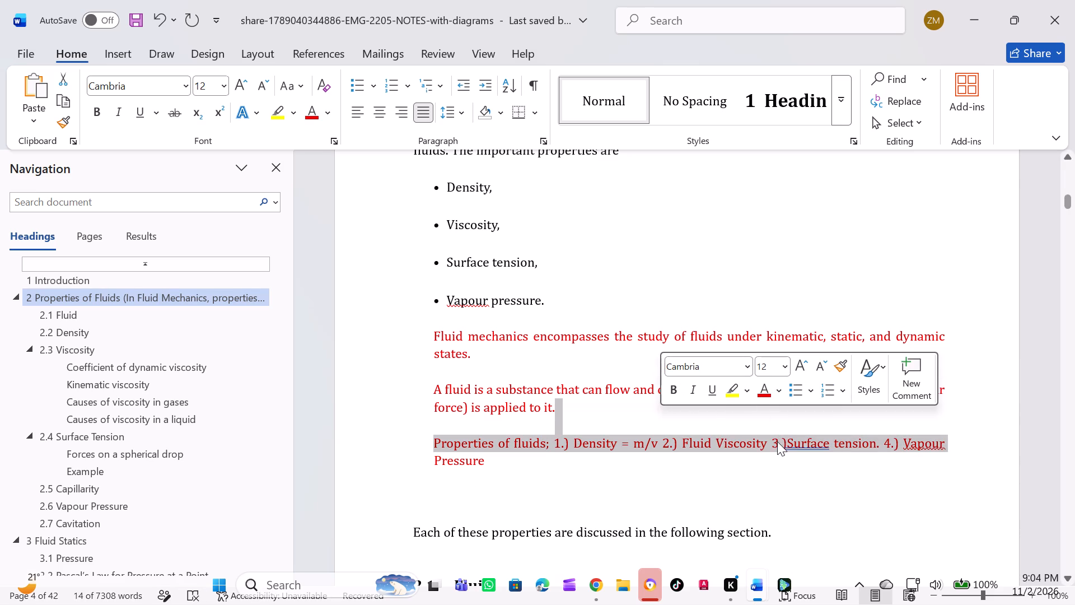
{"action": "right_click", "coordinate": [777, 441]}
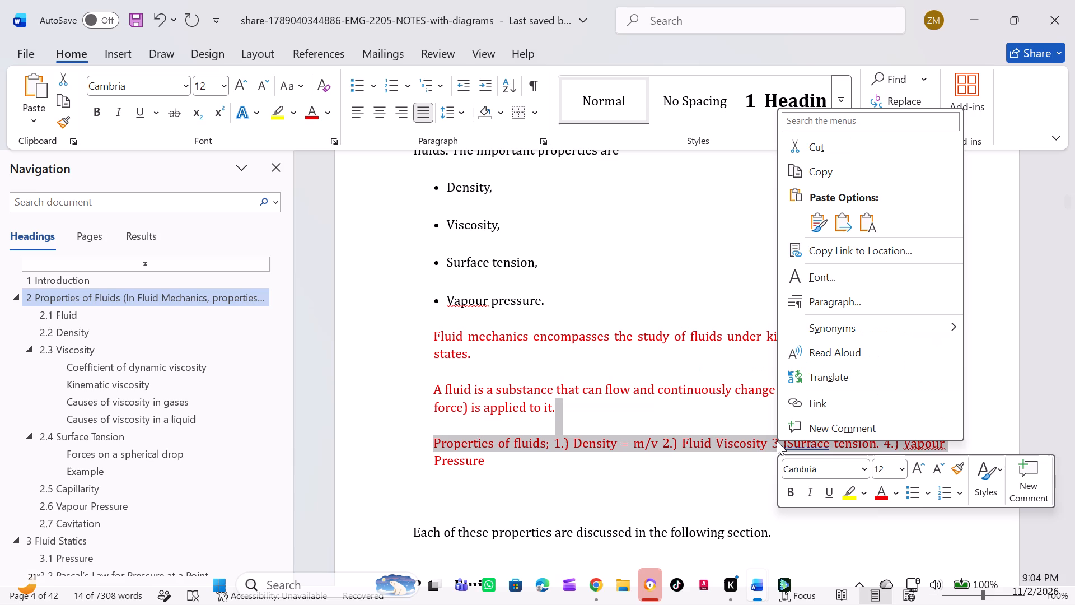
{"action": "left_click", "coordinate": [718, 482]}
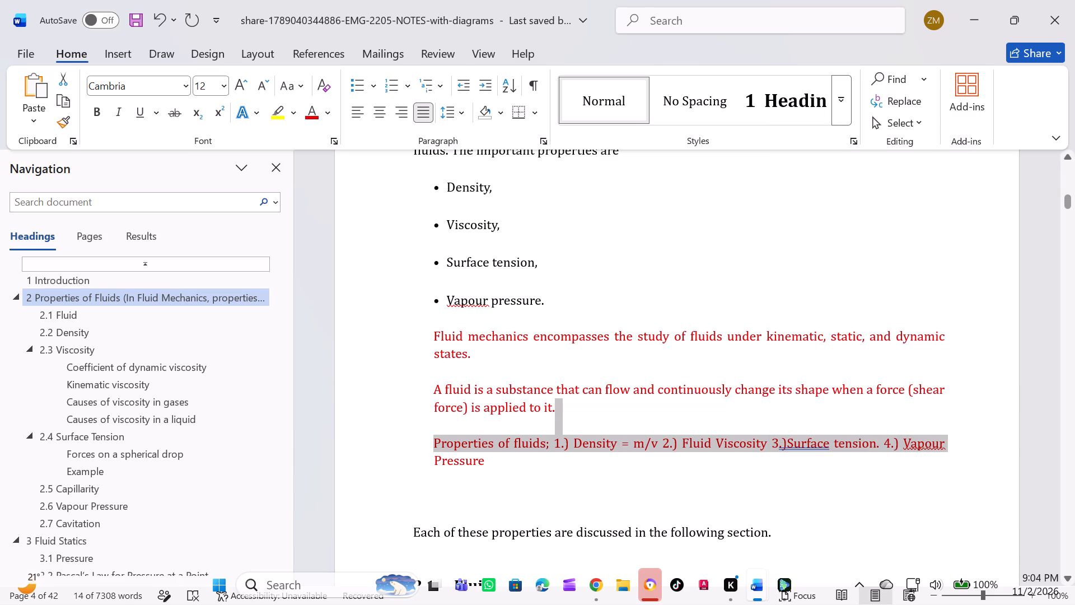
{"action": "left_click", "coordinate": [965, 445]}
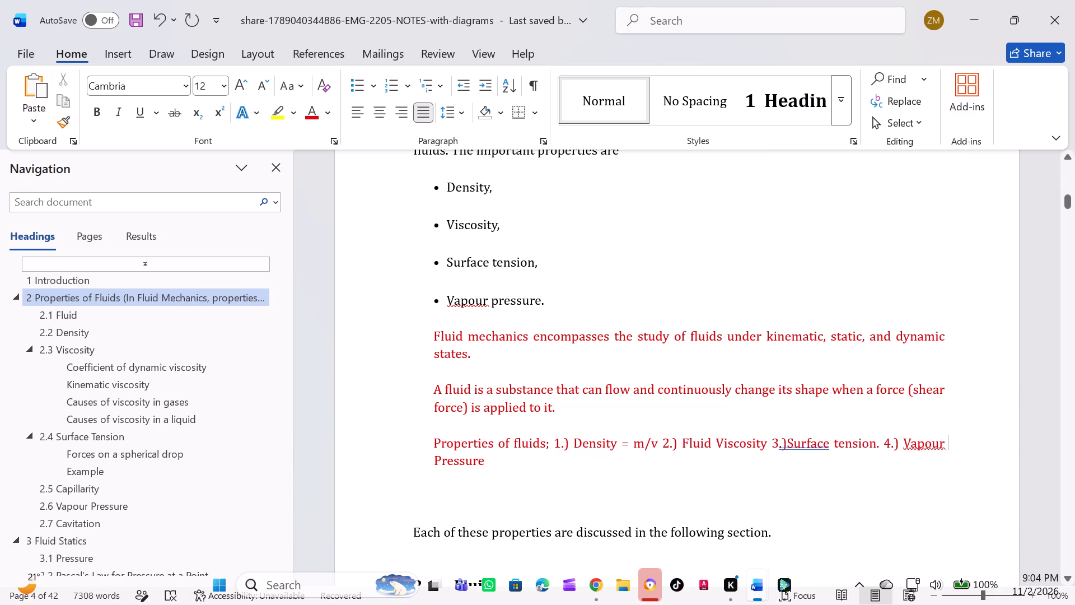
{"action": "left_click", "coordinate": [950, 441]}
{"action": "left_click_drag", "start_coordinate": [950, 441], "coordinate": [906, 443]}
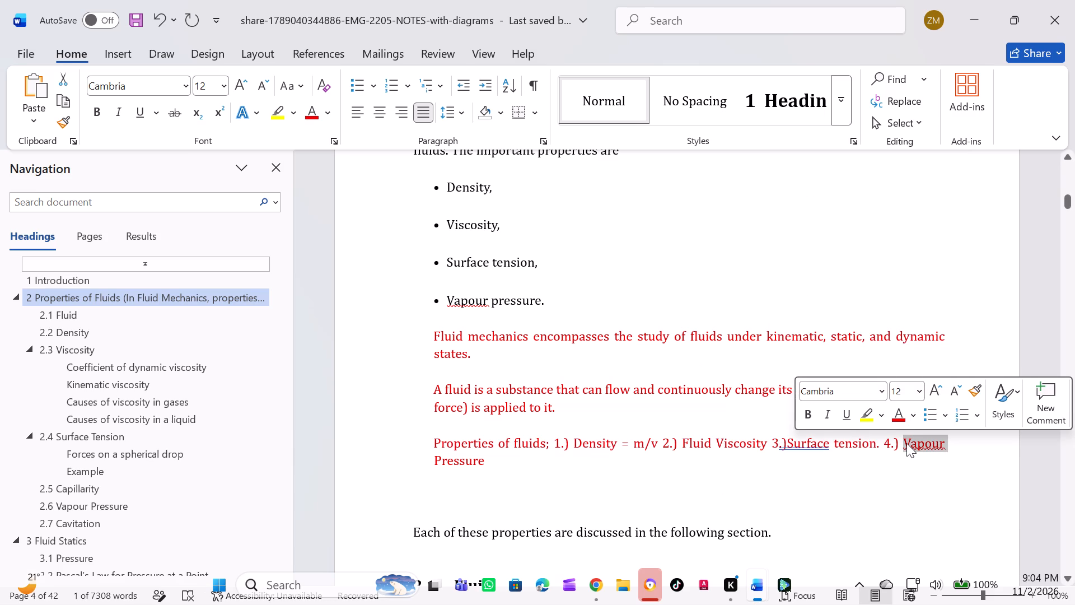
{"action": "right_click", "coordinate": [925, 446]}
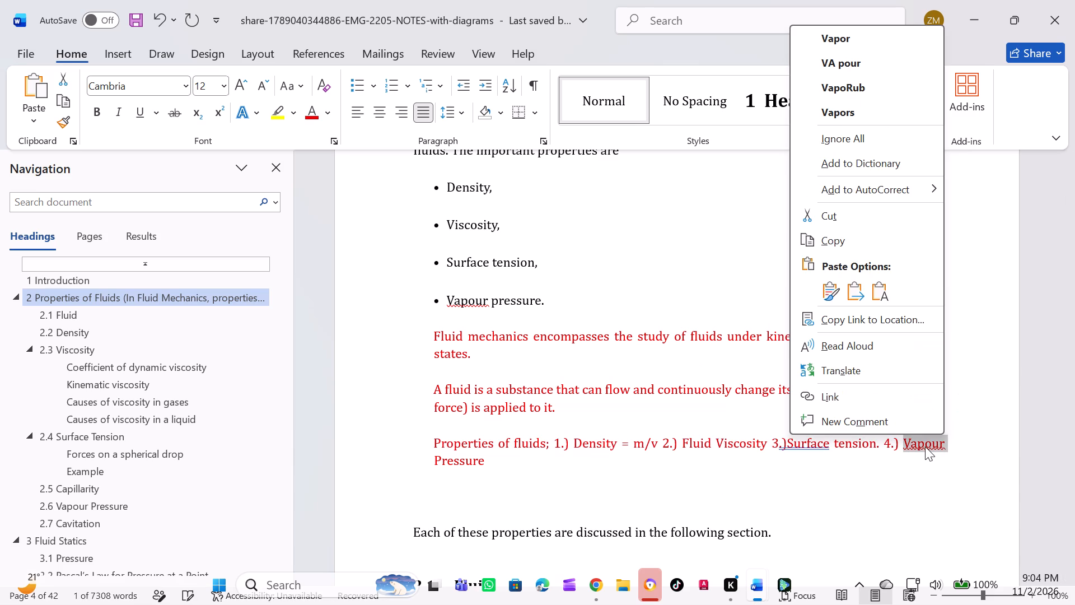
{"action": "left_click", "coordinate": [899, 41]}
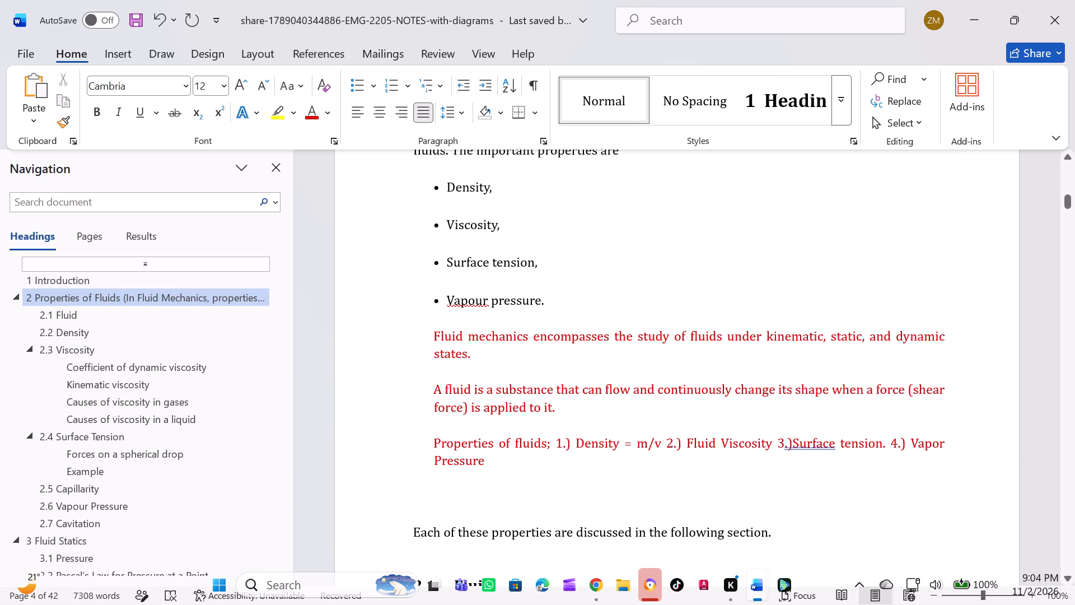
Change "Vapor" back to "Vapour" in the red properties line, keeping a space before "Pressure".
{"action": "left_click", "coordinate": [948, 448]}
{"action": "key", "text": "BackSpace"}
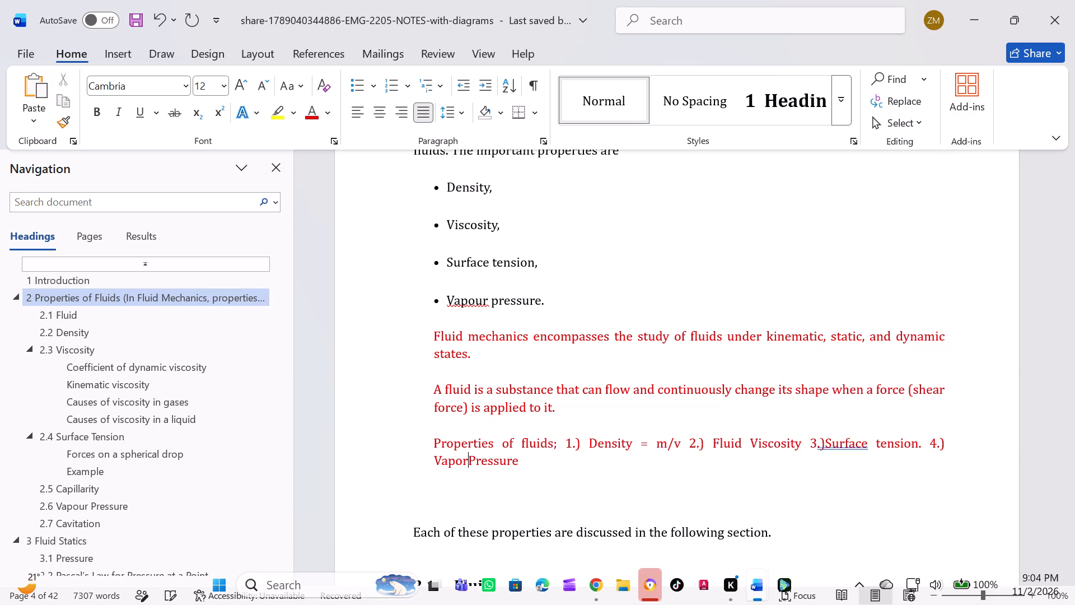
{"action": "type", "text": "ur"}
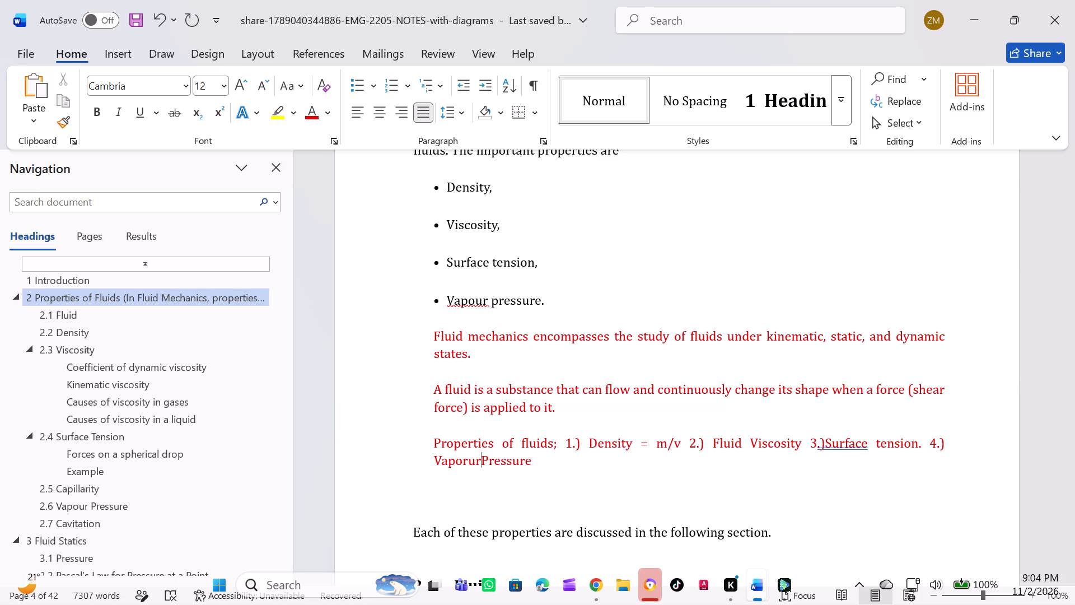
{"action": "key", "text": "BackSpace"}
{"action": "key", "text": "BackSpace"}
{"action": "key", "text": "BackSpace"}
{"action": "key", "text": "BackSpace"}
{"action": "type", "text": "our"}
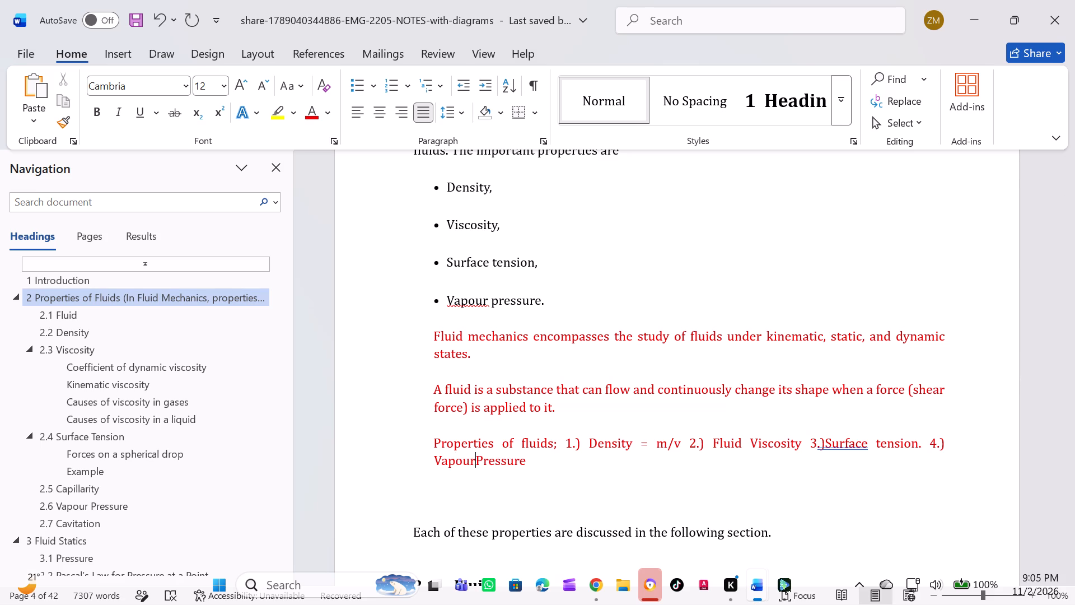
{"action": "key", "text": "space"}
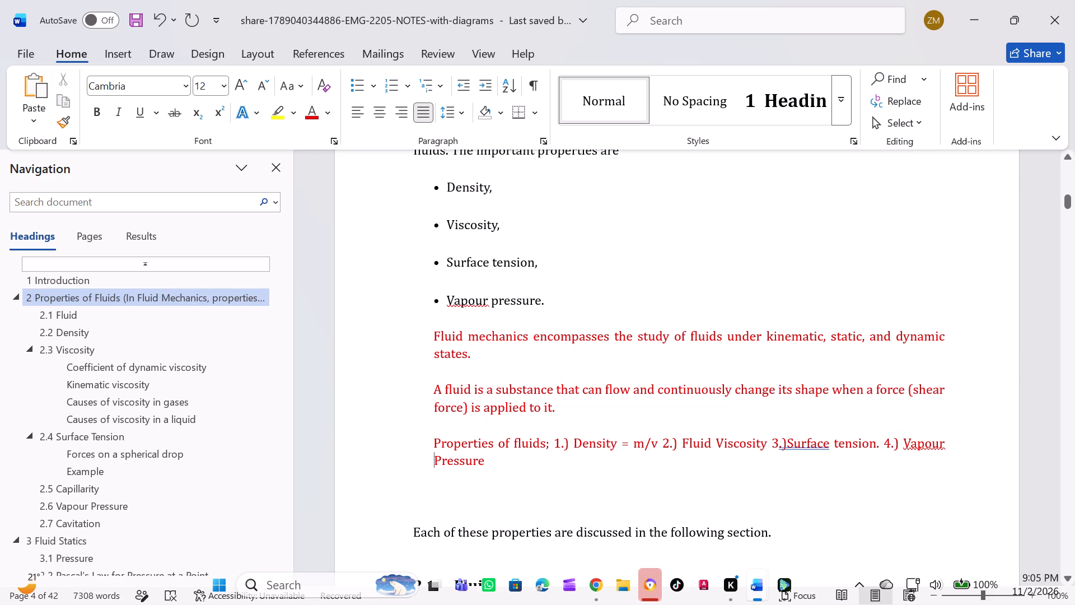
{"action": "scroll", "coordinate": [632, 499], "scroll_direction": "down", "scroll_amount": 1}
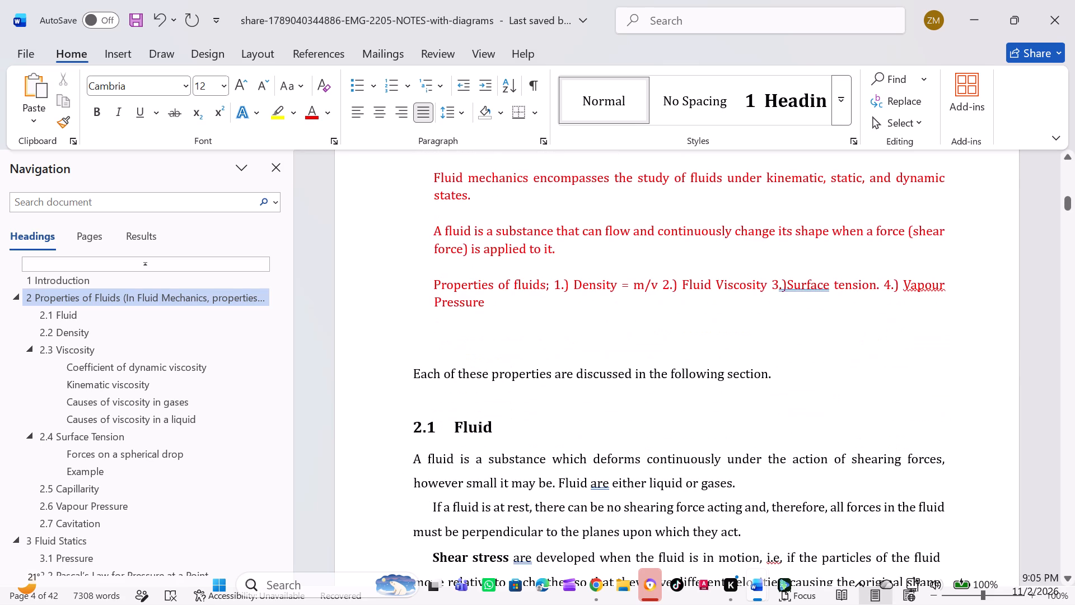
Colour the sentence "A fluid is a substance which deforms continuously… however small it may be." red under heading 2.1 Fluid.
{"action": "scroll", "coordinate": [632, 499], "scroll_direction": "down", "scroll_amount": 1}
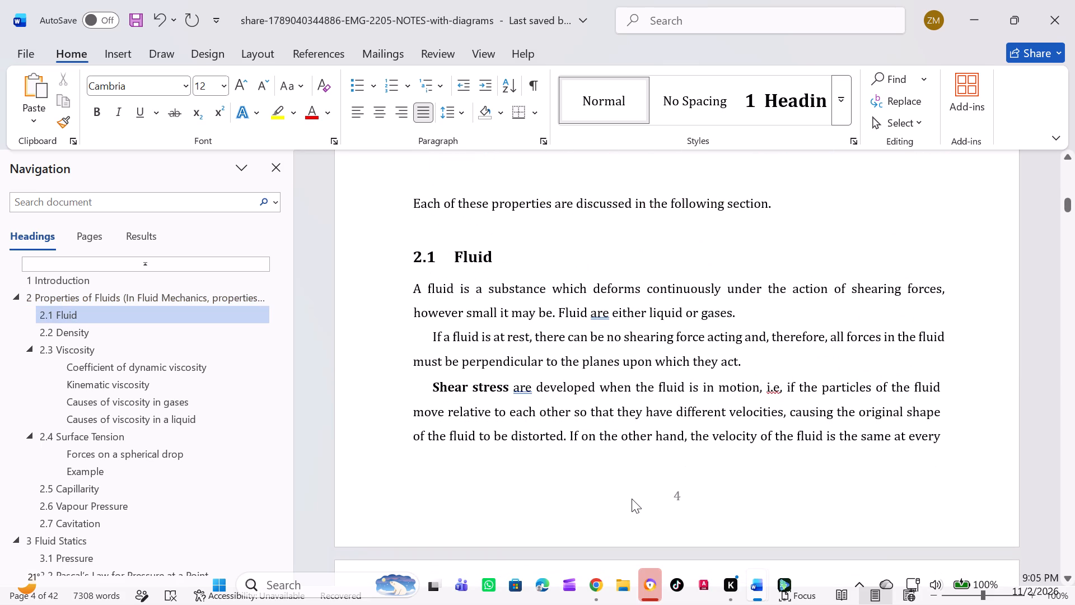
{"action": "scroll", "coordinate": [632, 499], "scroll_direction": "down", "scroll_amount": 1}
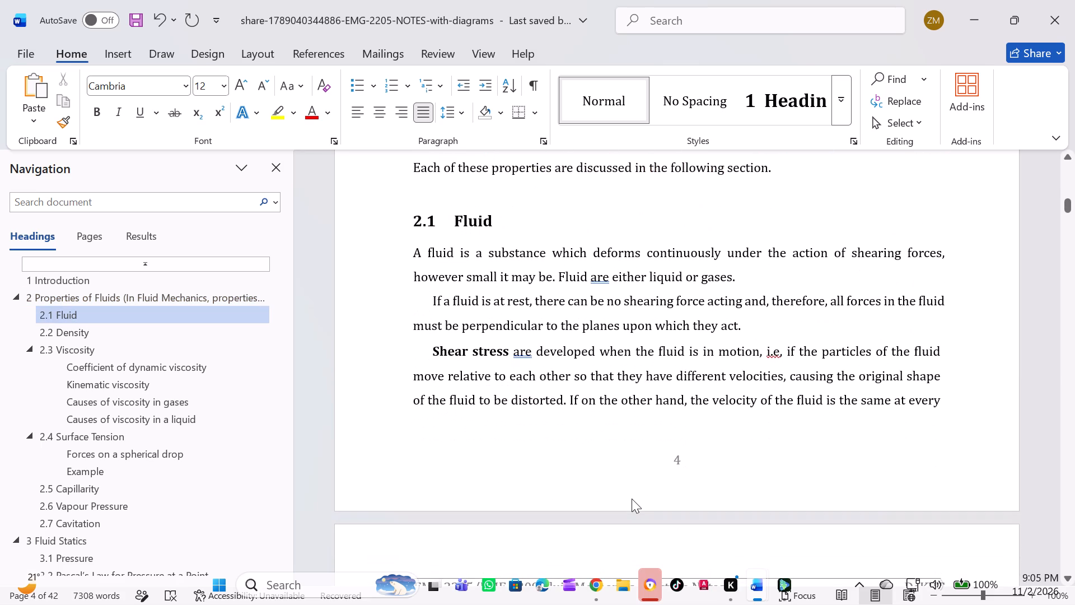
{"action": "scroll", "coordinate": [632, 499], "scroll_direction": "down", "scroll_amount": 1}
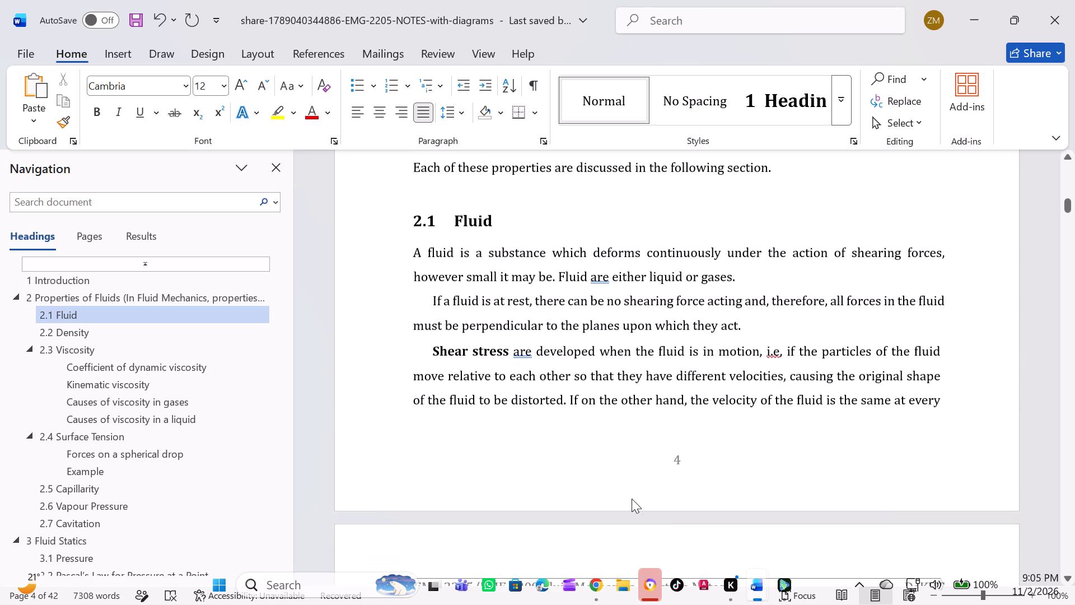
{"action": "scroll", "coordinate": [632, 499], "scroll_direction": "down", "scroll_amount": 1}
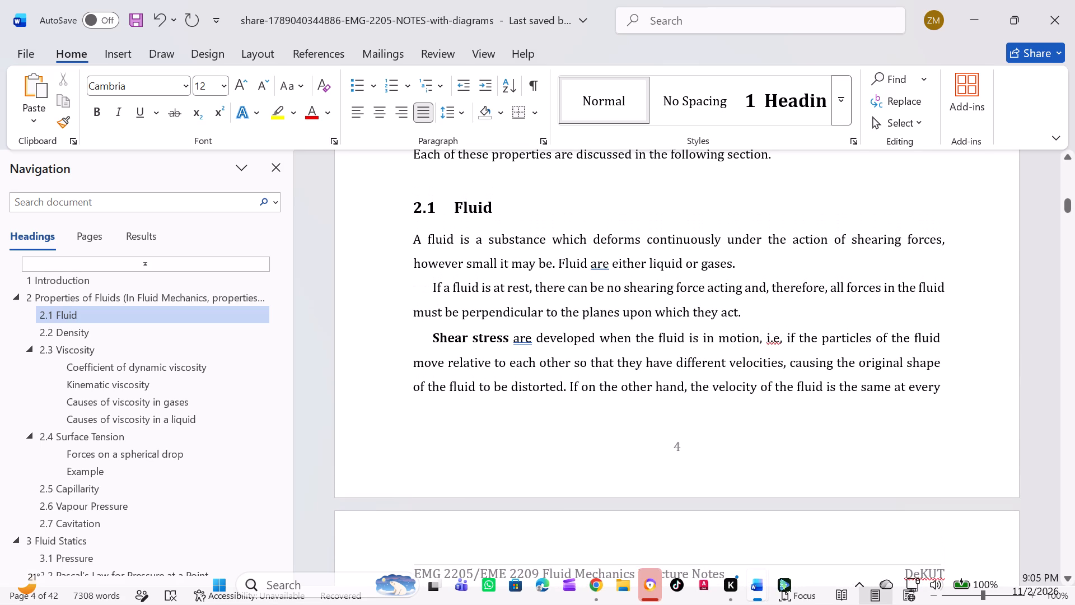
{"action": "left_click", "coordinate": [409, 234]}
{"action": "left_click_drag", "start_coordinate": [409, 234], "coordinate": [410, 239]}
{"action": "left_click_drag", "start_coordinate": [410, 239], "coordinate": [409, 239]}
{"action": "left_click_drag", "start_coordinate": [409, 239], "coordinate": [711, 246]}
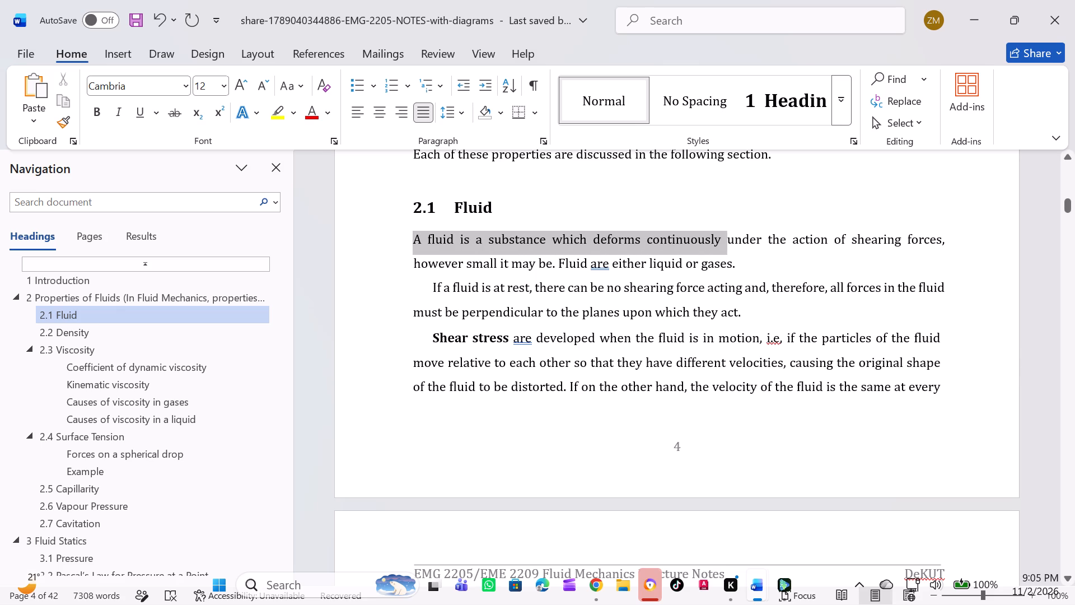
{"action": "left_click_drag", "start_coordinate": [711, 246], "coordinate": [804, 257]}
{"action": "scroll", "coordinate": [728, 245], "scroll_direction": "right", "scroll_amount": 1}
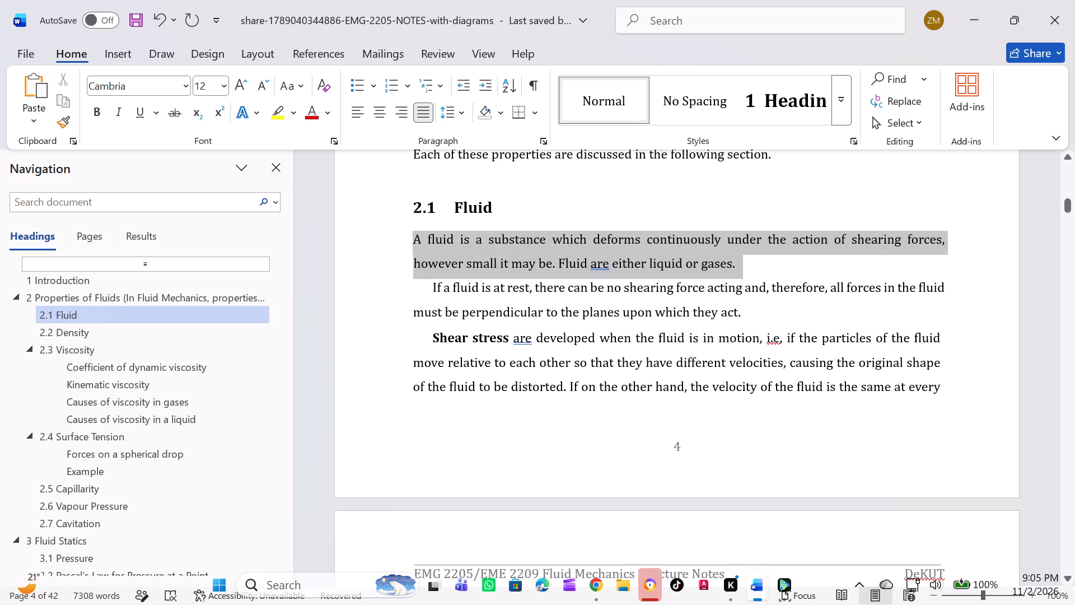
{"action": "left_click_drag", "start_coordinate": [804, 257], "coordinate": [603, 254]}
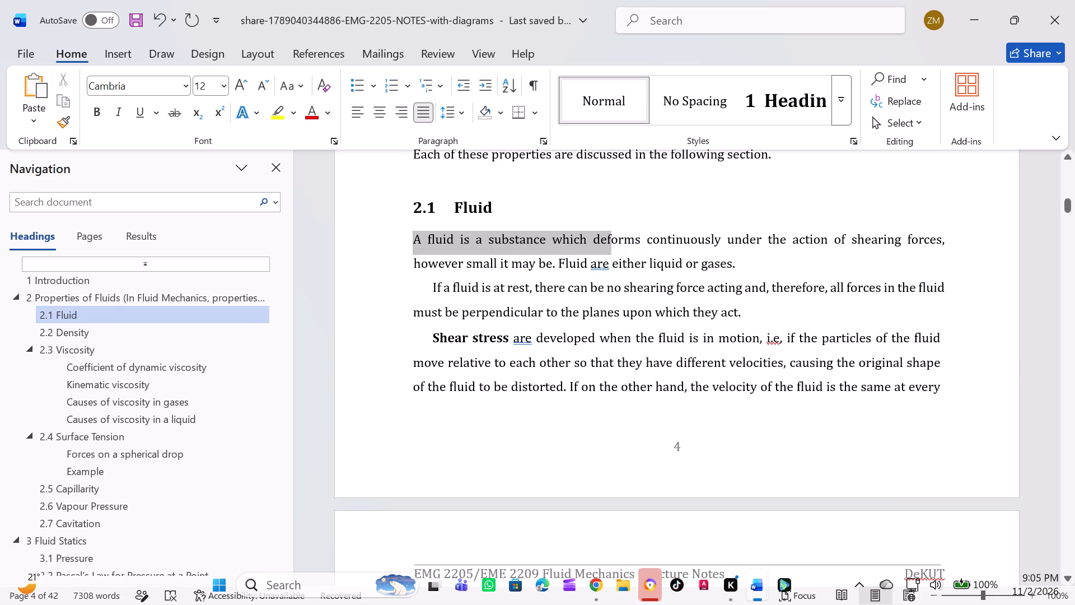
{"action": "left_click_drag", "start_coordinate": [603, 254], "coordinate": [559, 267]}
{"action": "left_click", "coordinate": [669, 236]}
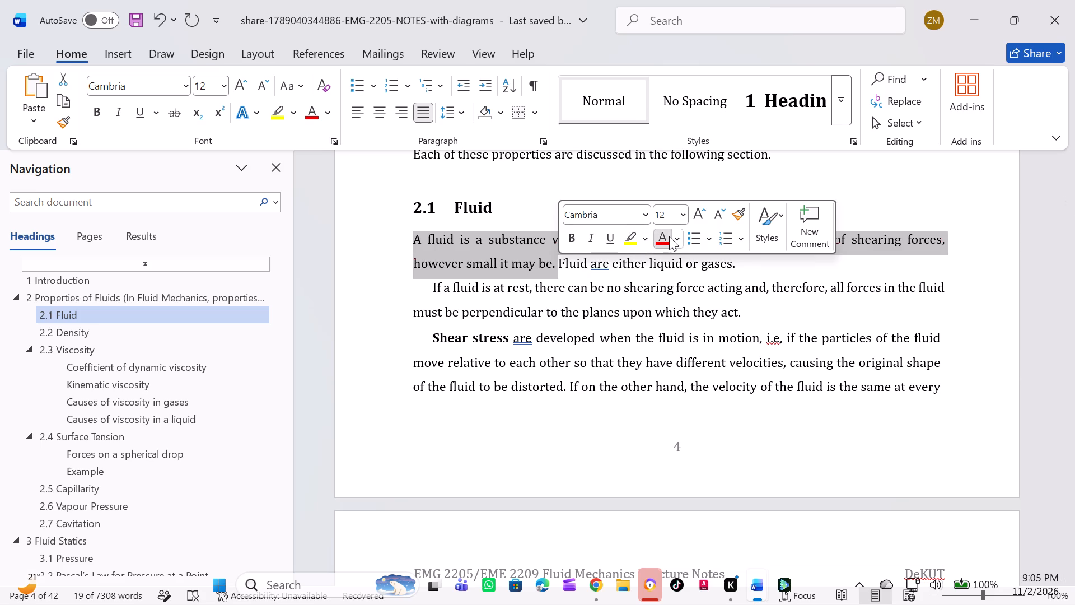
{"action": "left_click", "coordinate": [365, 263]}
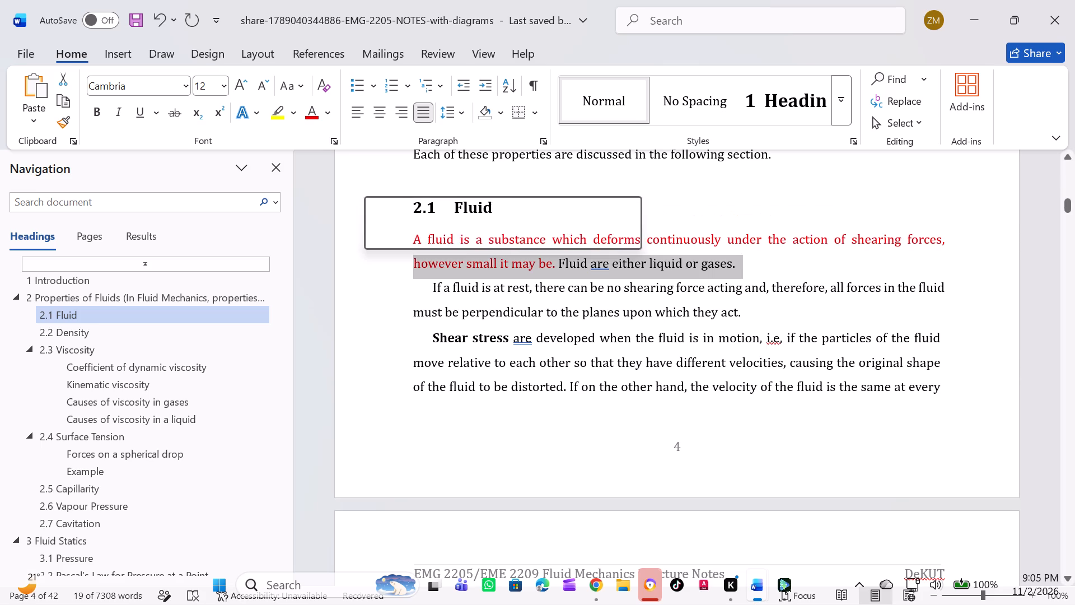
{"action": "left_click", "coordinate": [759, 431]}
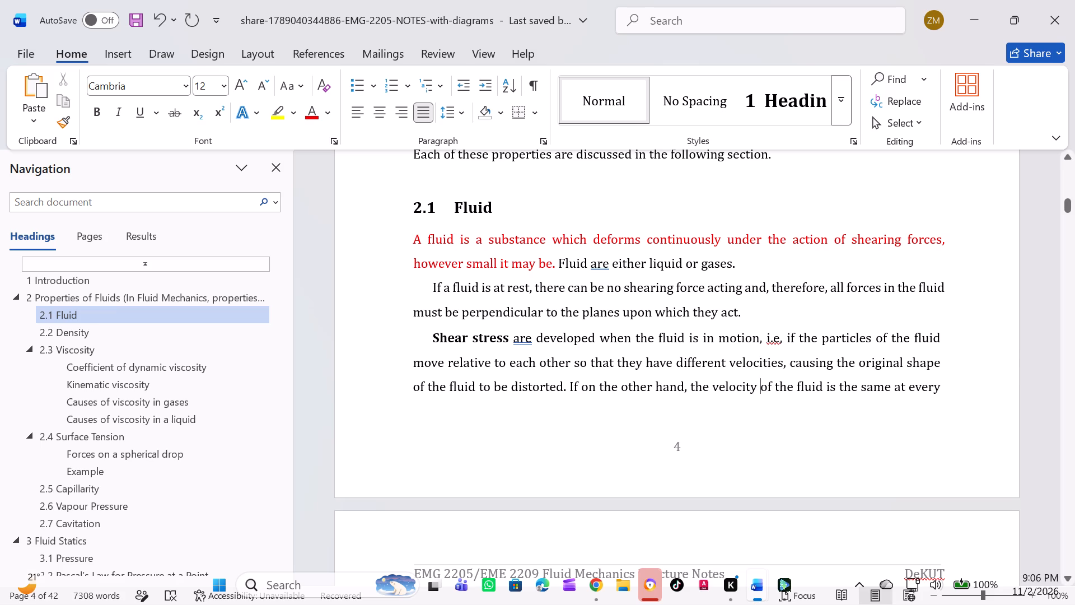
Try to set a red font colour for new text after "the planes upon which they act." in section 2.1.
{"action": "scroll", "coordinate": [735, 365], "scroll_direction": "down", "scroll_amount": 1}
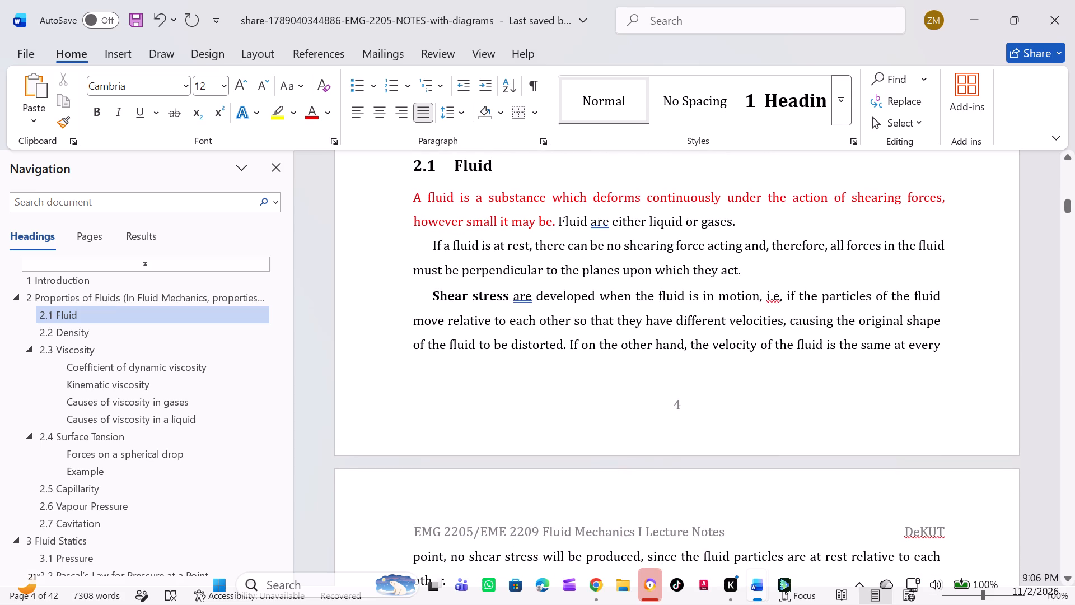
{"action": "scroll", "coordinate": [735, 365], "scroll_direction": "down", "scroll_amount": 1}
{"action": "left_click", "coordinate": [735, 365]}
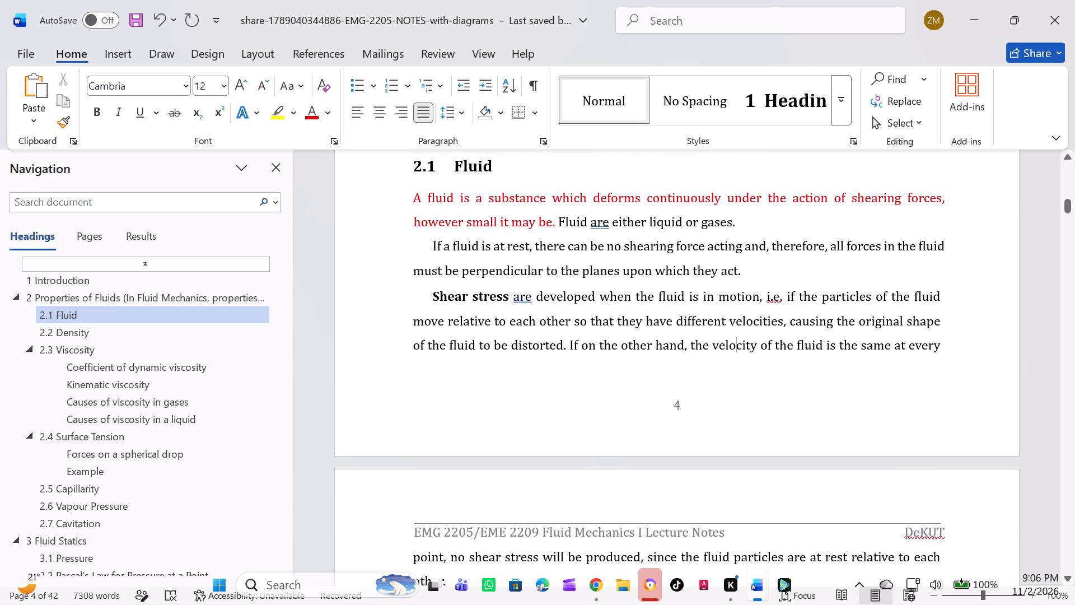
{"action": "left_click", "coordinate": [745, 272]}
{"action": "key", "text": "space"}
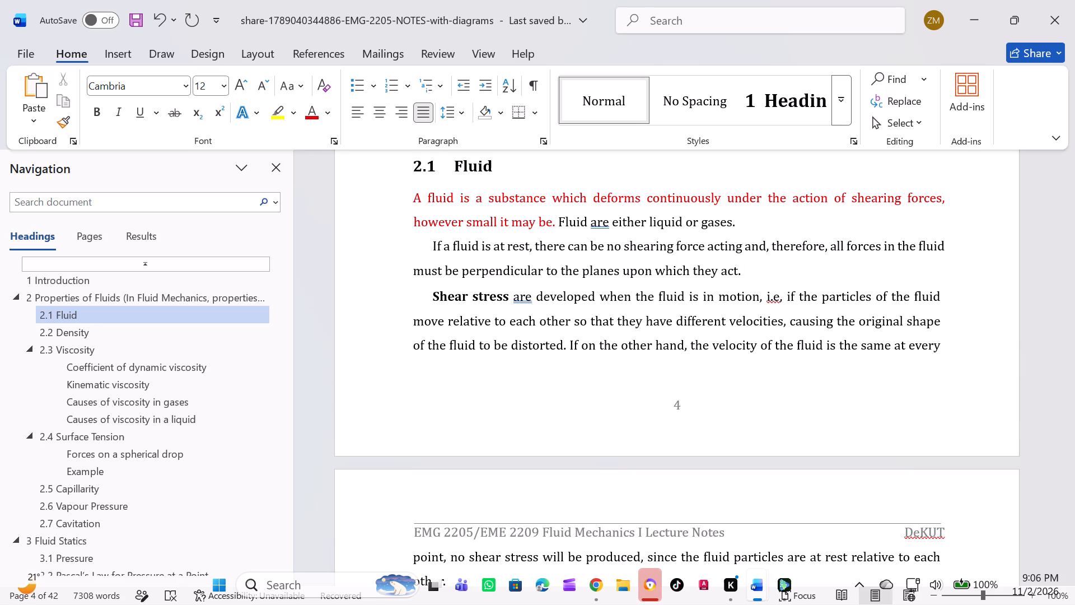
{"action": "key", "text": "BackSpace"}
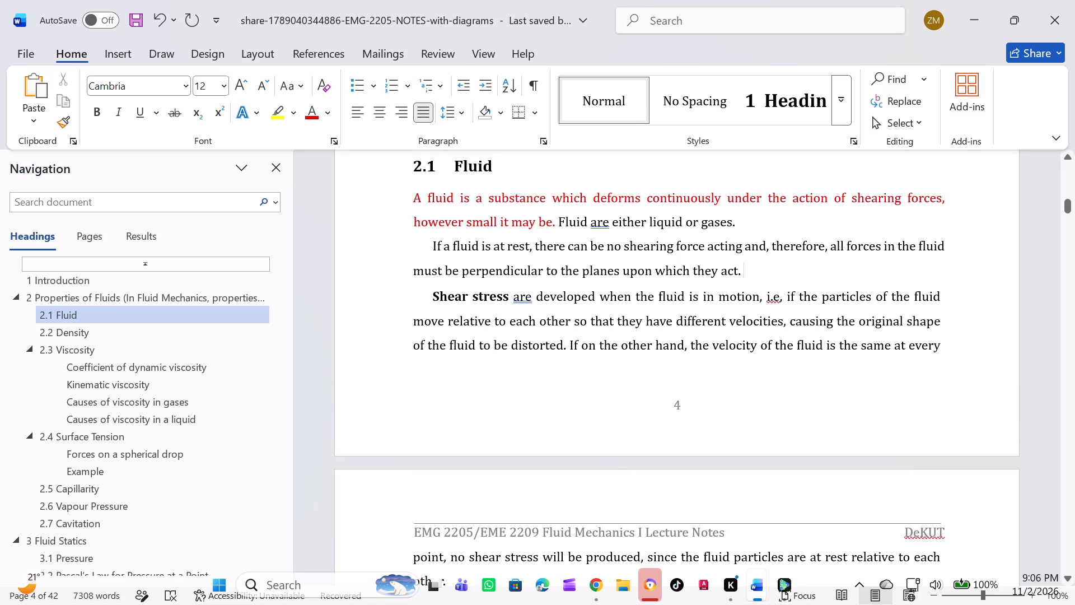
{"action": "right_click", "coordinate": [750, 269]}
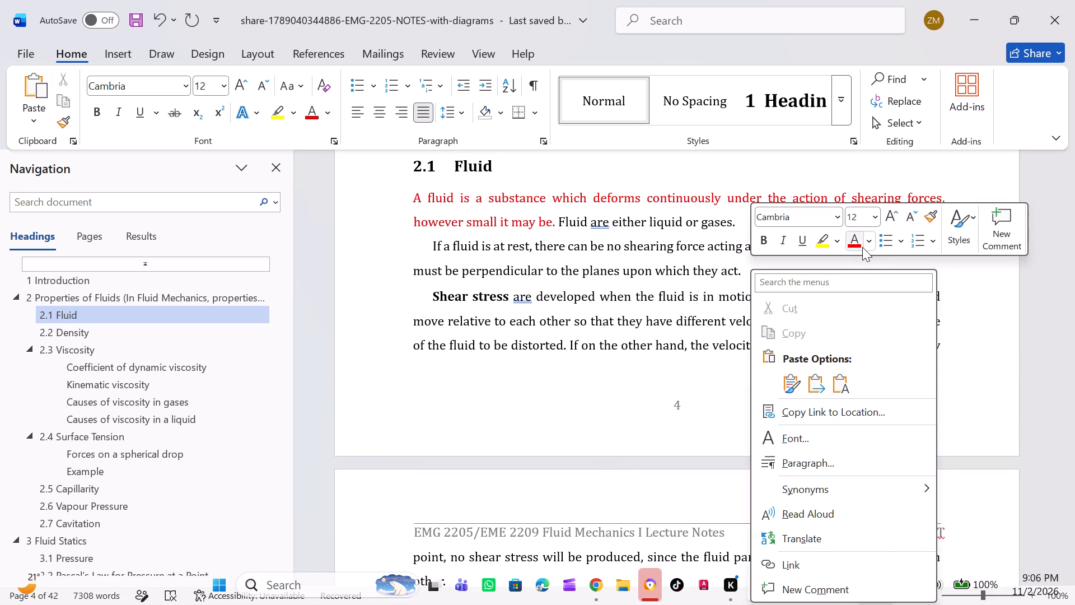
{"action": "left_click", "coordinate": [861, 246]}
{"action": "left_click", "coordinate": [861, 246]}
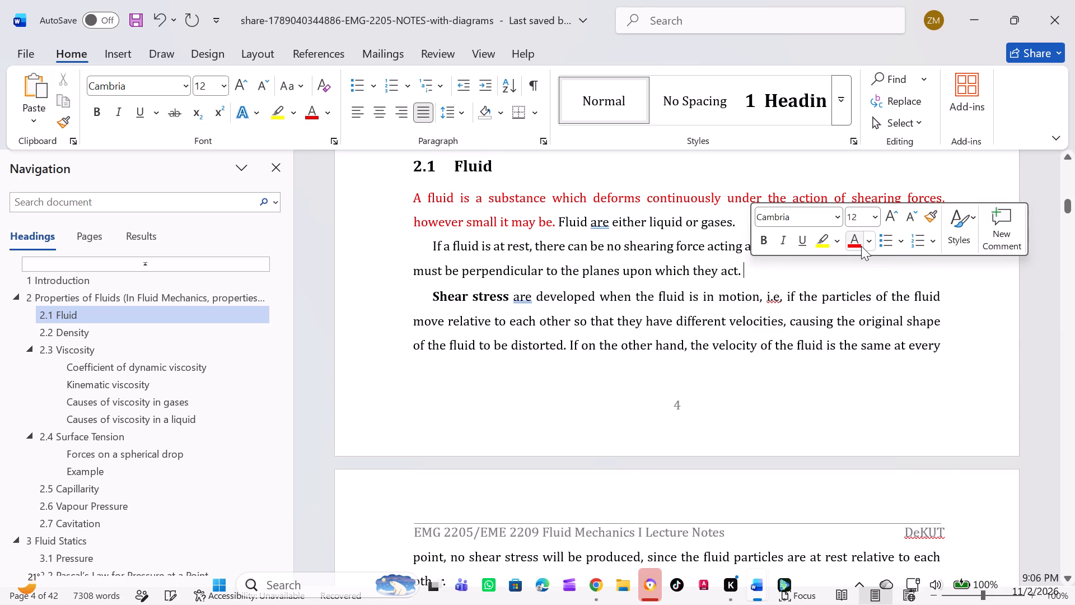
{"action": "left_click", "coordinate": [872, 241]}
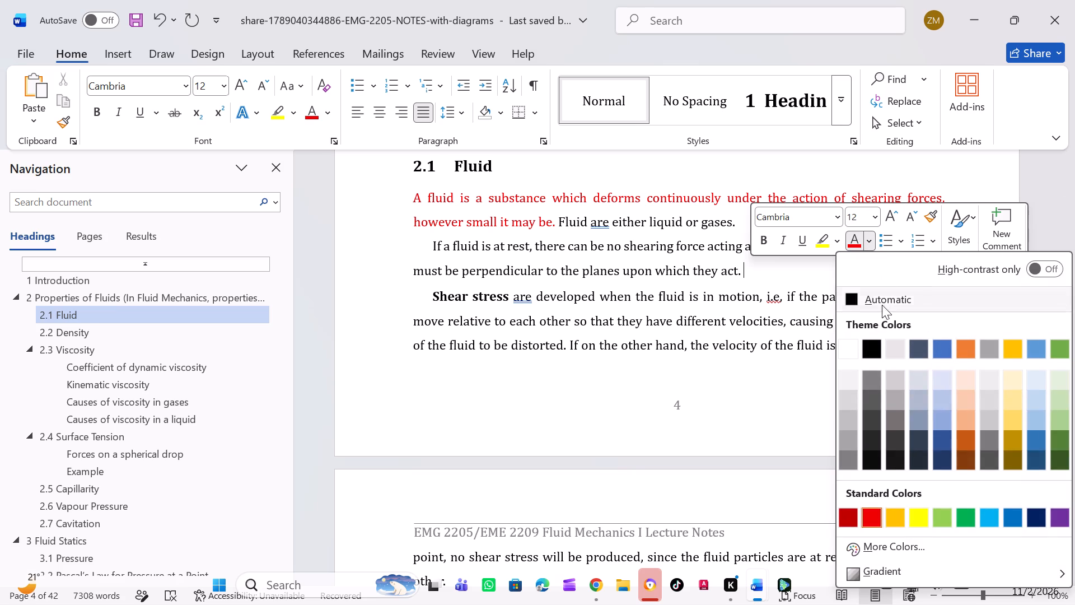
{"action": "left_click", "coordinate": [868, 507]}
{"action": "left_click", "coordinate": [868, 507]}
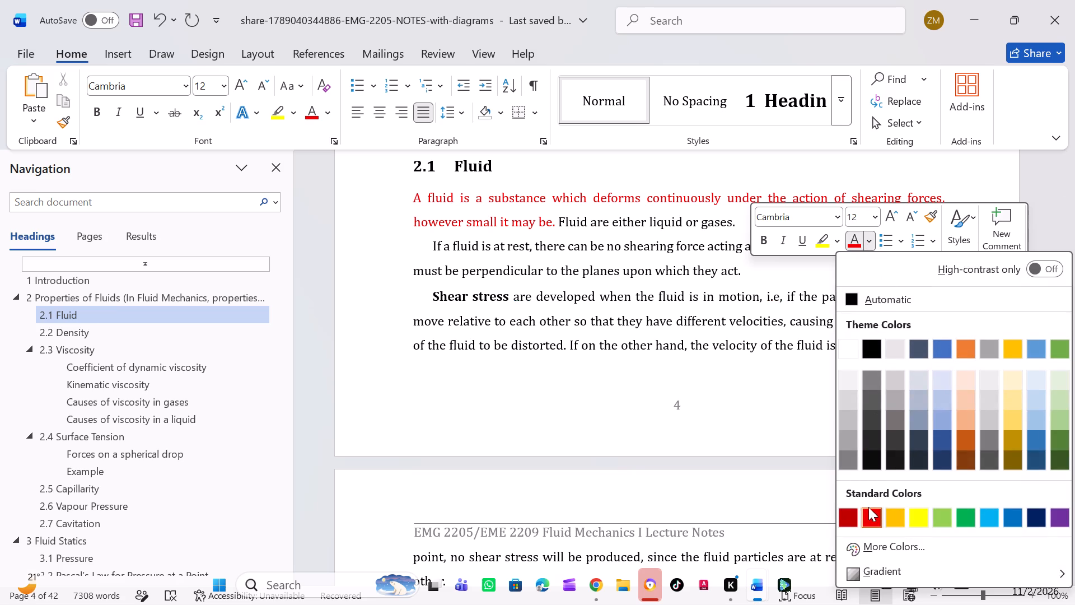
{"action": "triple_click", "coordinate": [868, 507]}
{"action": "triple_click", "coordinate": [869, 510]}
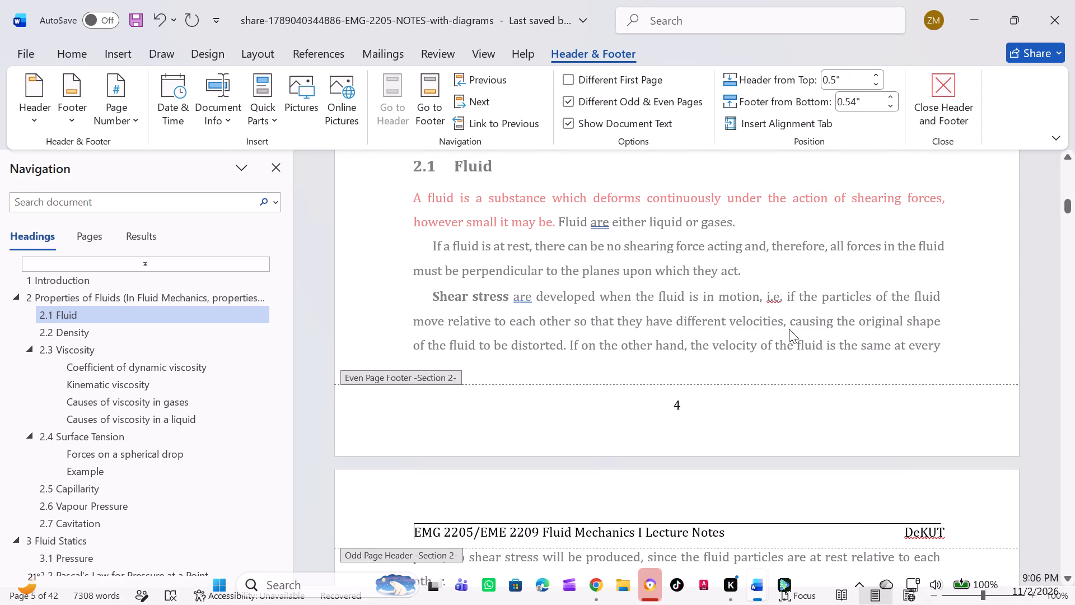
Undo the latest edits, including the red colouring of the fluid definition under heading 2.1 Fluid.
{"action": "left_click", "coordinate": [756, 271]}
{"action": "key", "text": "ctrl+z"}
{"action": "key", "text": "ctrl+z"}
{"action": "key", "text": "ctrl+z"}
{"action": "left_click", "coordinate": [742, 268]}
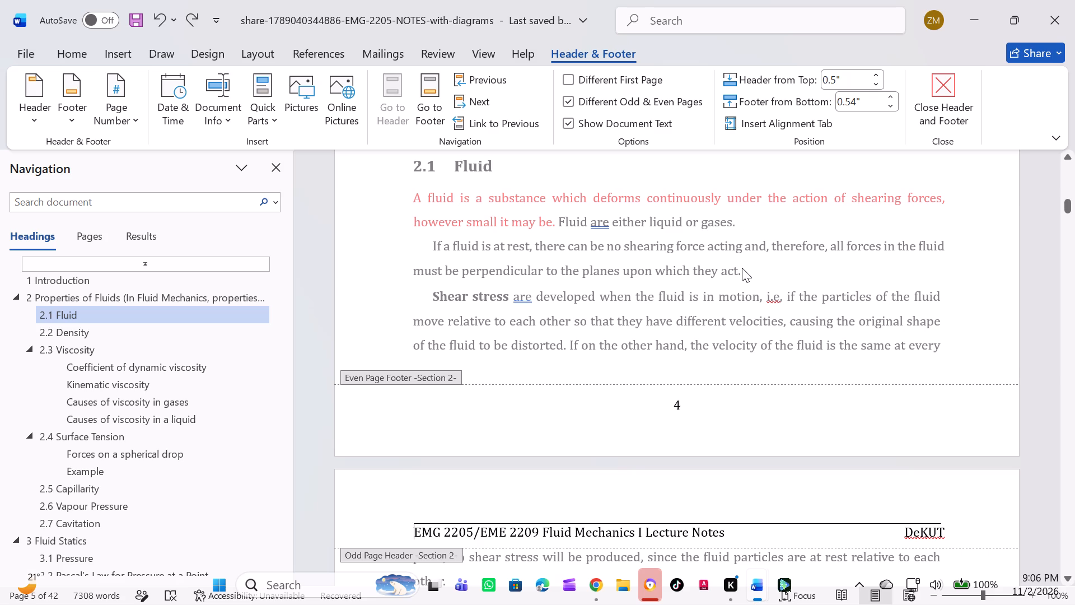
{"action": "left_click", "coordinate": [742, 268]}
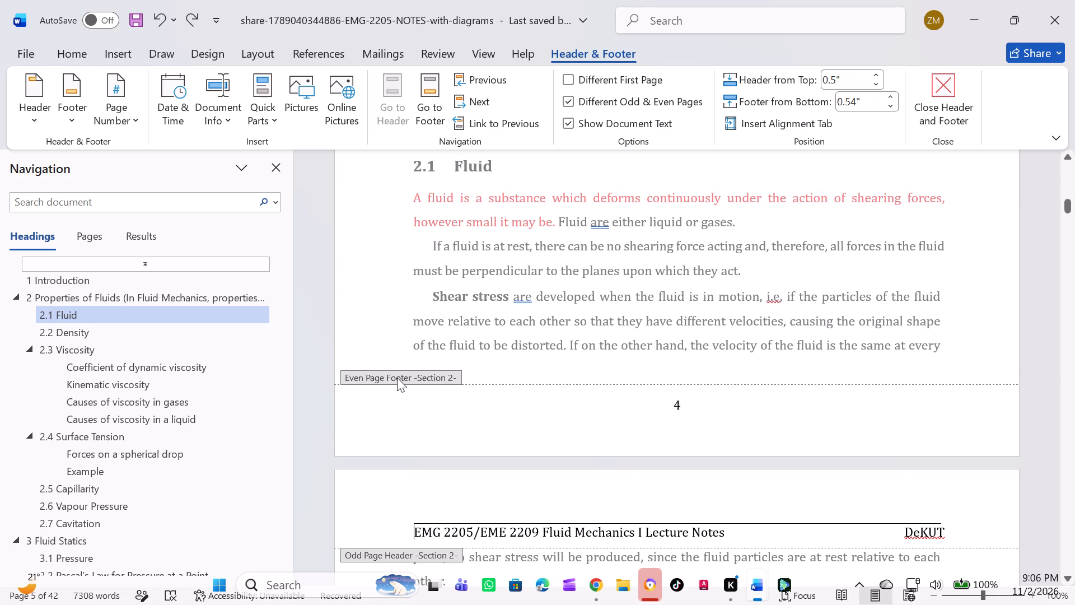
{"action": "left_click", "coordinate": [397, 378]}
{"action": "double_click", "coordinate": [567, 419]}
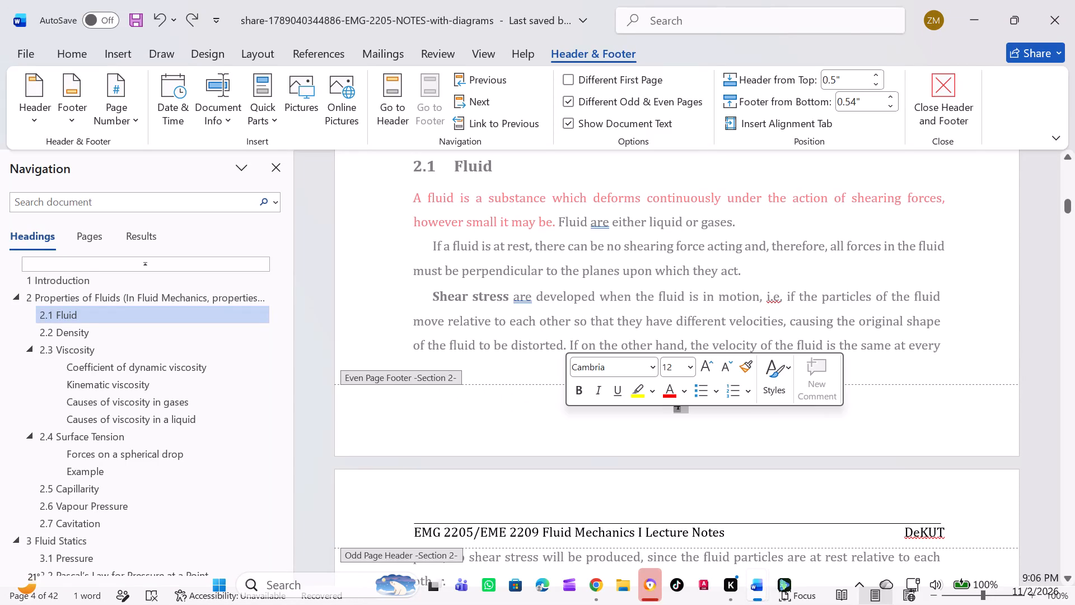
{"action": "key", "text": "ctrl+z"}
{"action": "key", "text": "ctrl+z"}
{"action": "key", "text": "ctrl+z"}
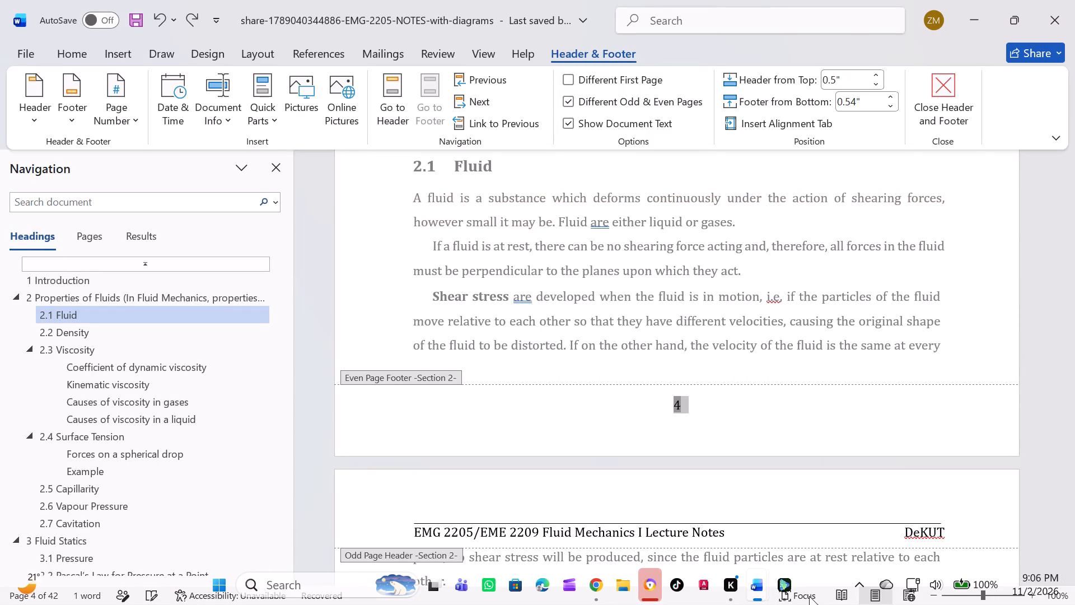
Undo further back through the red properties line, removing "Pressure" after "4.) Vapour".
{"action": "key", "text": "ctrl+z"}
{"action": "key", "text": "ctrl+z"}
{"action": "key", "text": "ctrl+z"}
{"action": "key", "text": "ctrl+z"}
{"action": "key", "text": "ctrl+z"}
{"action": "key", "text": "ctrl+z"}
{"action": "key", "text": "ctrl+z"}
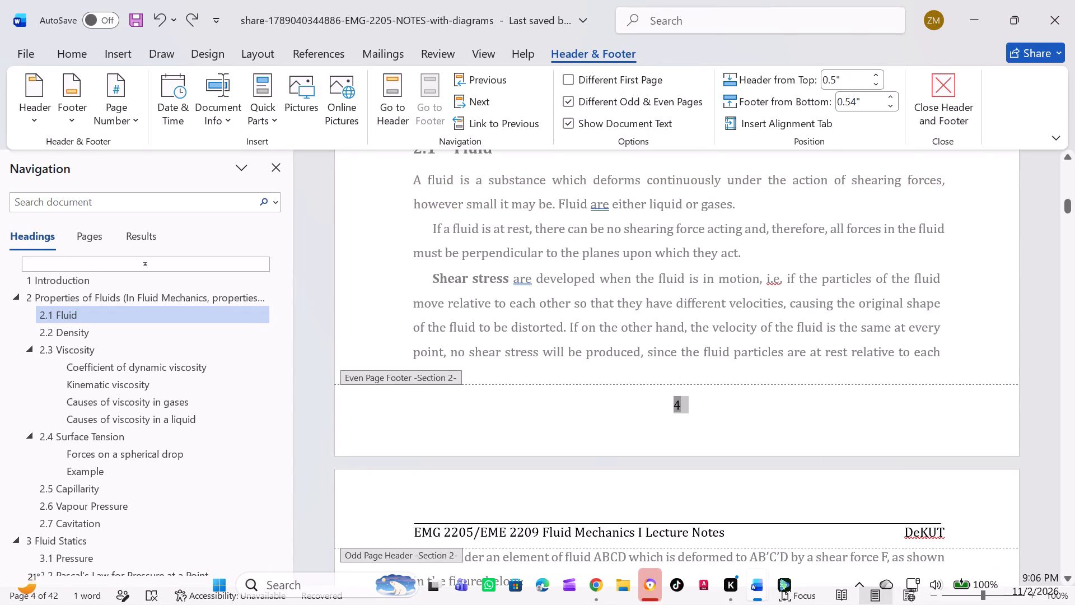
Review the red additions under Properties of Fluids and the text of section 2.1 Fluid for edits missing since the undo.
{"action": "scroll", "coordinate": [769, 402], "scroll_direction": "up", "scroll_amount": 1}
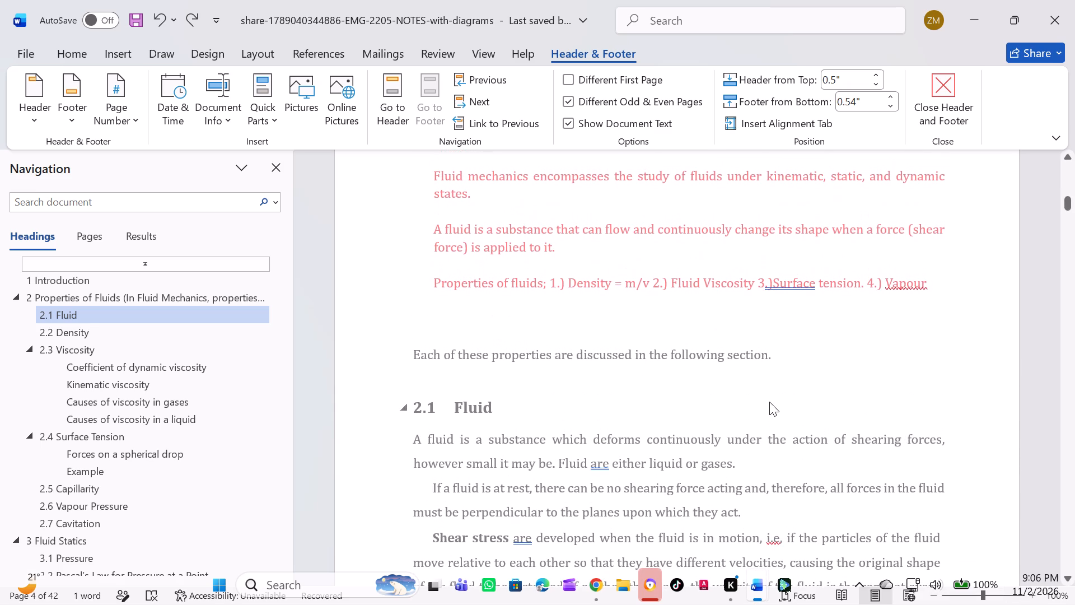
{"action": "scroll", "coordinate": [769, 402], "scroll_direction": "up", "scroll_amount": 3}
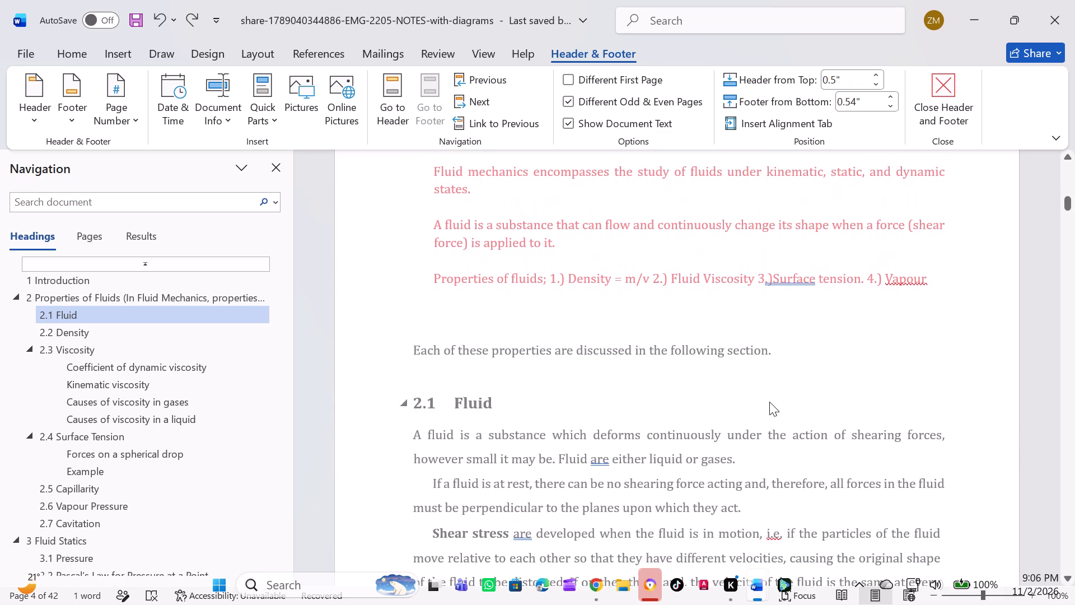
{"action": "scroll", "coordinate": [769, 402], "scroll_direction": "up", "scroll_amount": 1}
{"action": "left_click", "coordinate": [941, 253]}
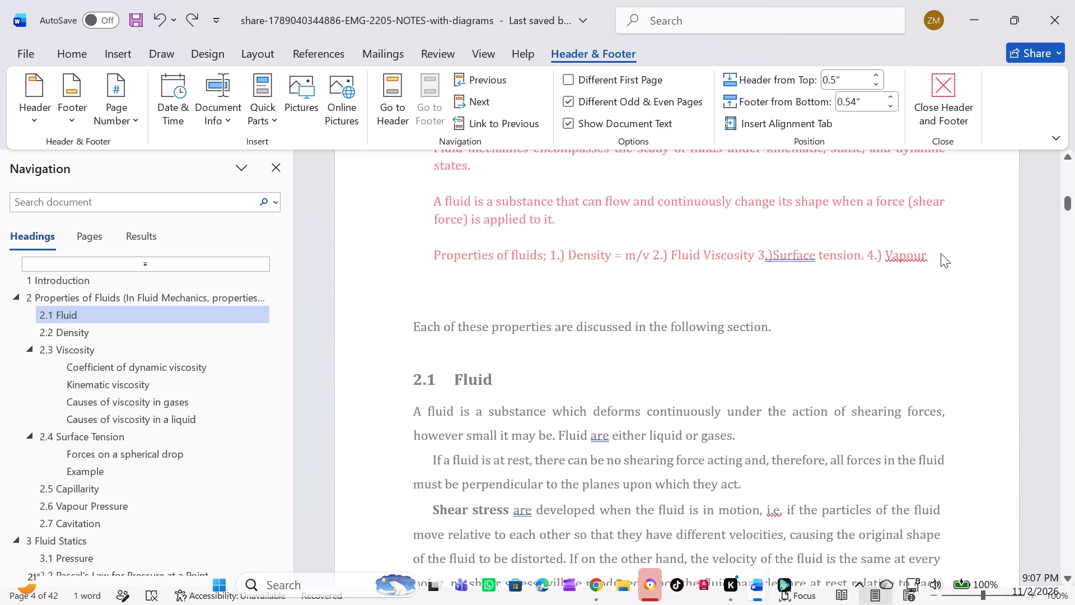
{"action": "left_click", "coordinate": [941, 253]}
{"action": "left_click", "coordinate": [941, 253]}
{"action": "scroll", "coordinate": [941, 253], "scroll_direction": "up", "scroll_amount": 3}
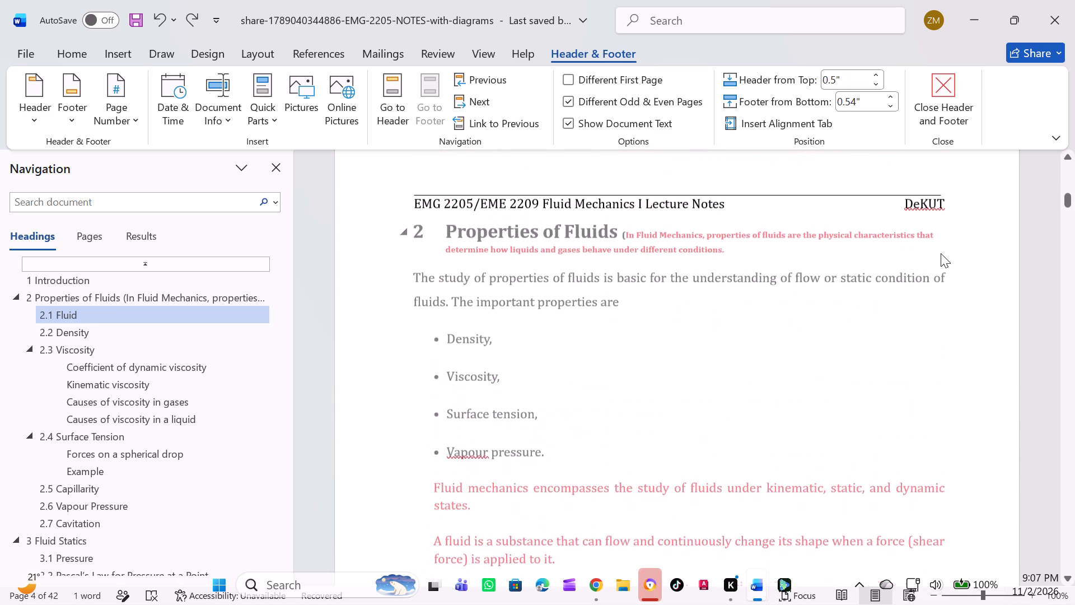
{"action": "scroll", "coordinate": [941, 253], "scroll_direction": "down", "scroll_amount": 3}
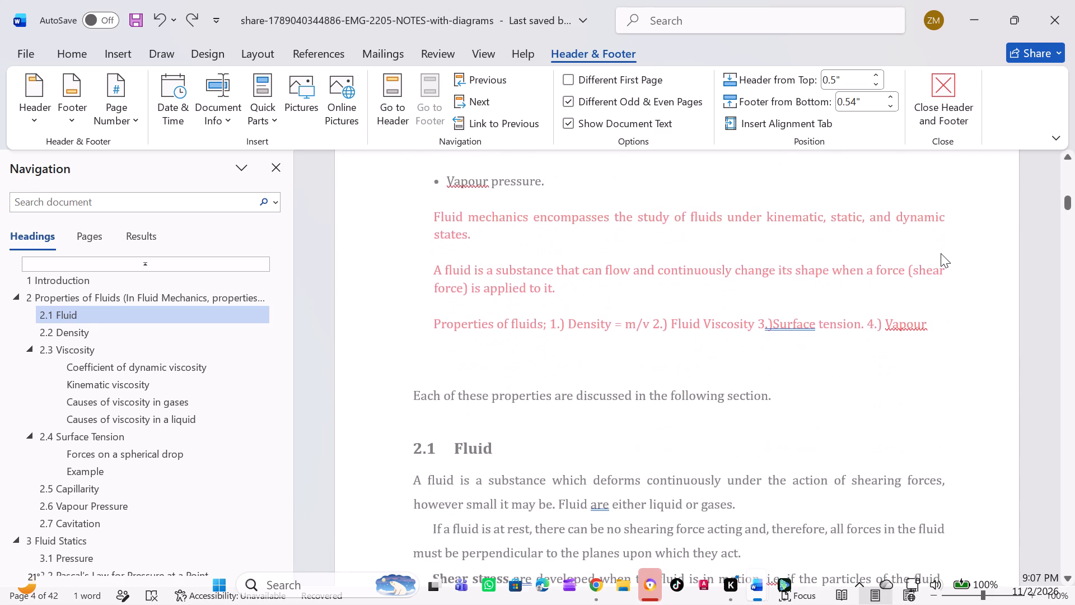
{"action": "scroll", "coordinate": [941, 253], "scroll_direction": "down", "scroll_amount": 2}
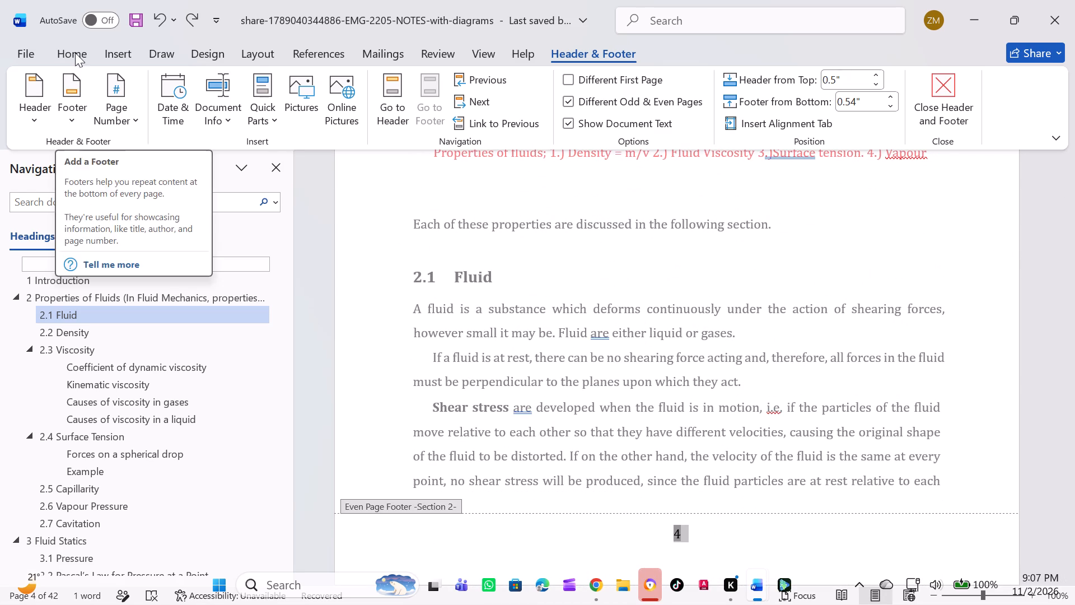
Redo the undone edits, restoring "Pressure" after "4.) Vapour" and the red fluid definition under heading 2.1 Fluid.
{"action": "left_click", "coordinate": [184, 22]}
{"action": "left_click", "coordinate": [184, 22]}
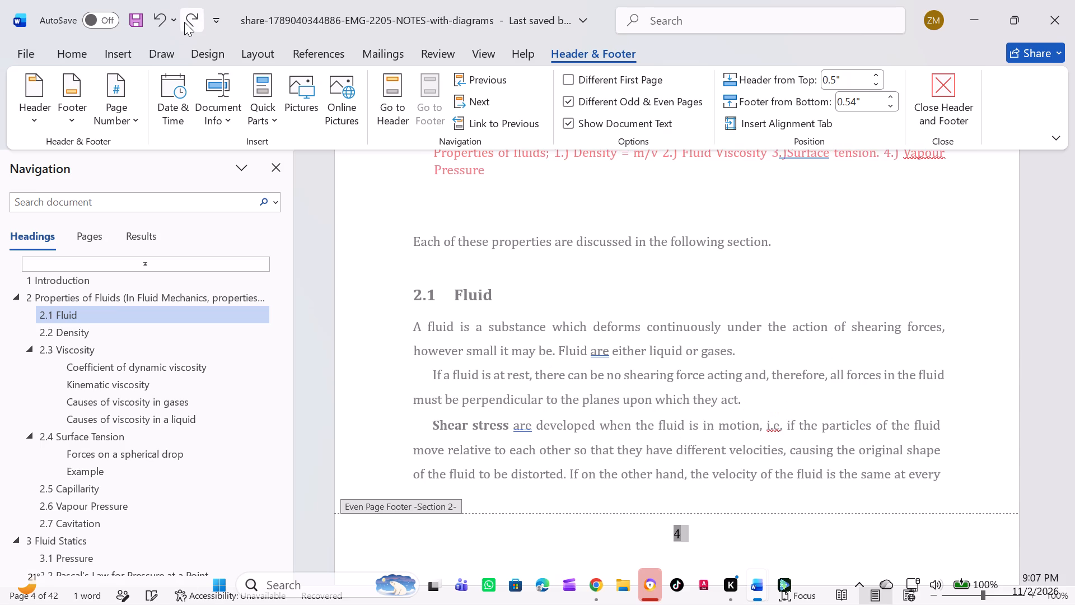
{"action": "left_click", "coordinate": [184, 22]}
{"action": "left_click", "coordinate": [184, 22]}
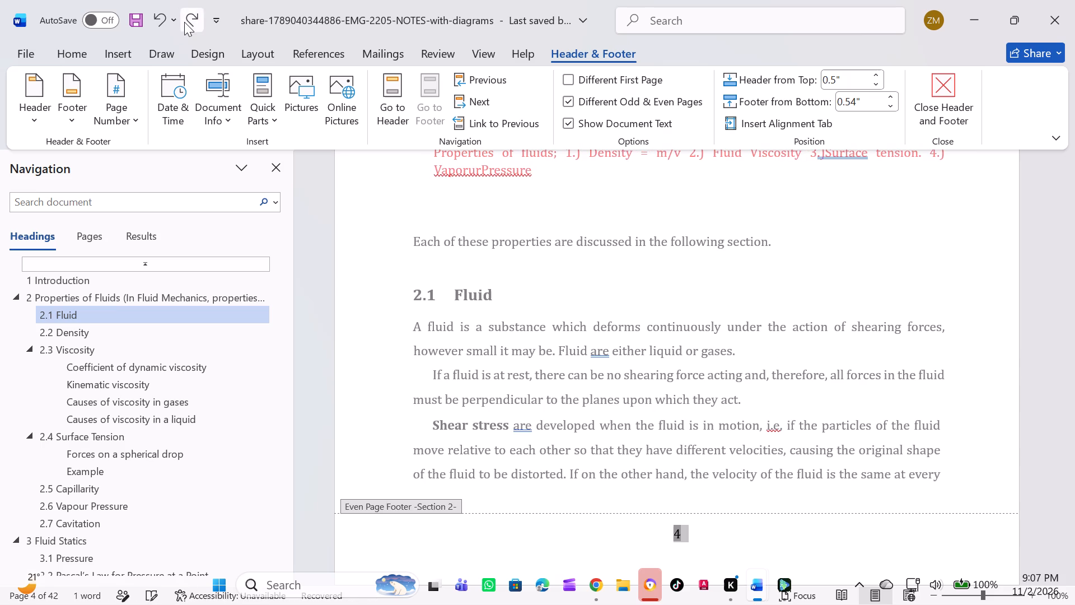
{"action": "triple_click", "coordinate": [184, 22]}
{"action": "left_click", "coordinate": [184, 22]}
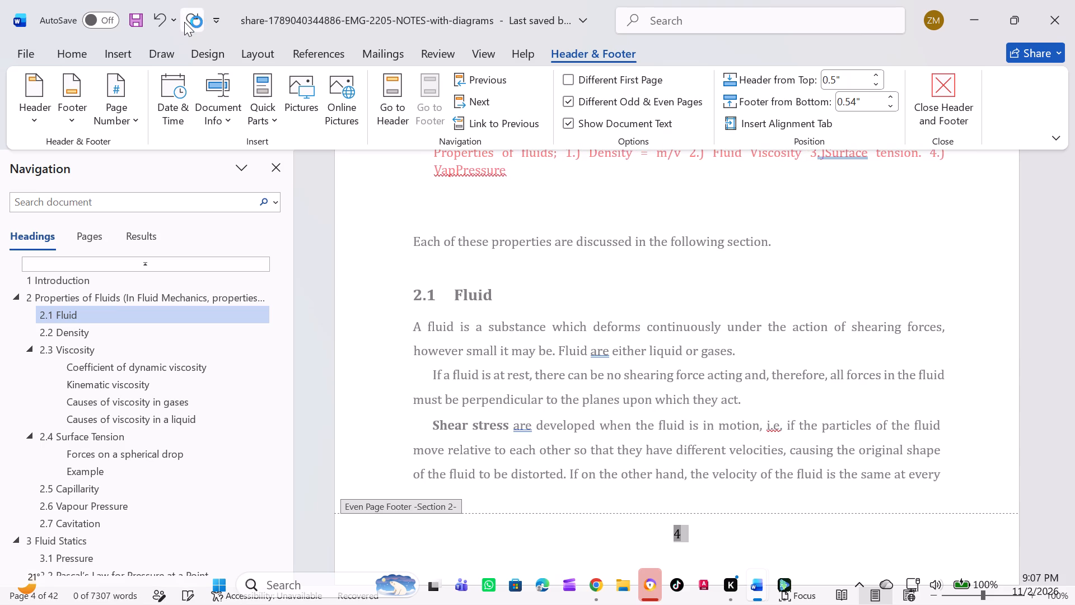
{"action": "left_click", "coordinate": [184, 22]}
{"action": "left_click", "coordinate": [184, 22]}
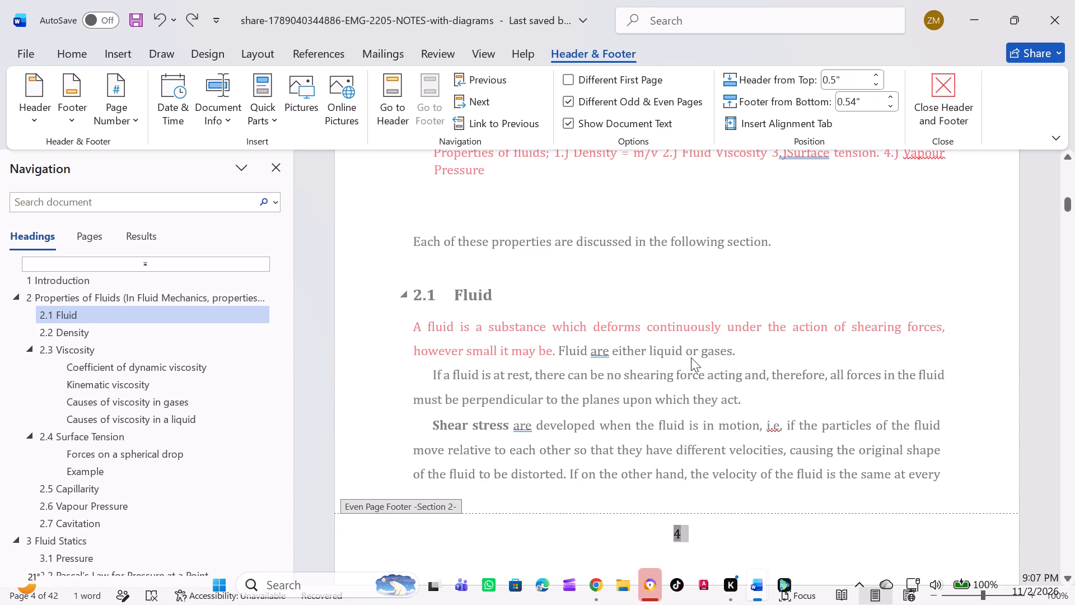
Leave footer editing and correct "Fluid are" to "Fluids are" in the sentence after the red fluid definition.
{"action": "scroll", "coordinate": [698, 371], "scroll_direction": "down", "scroll_amount": 1}
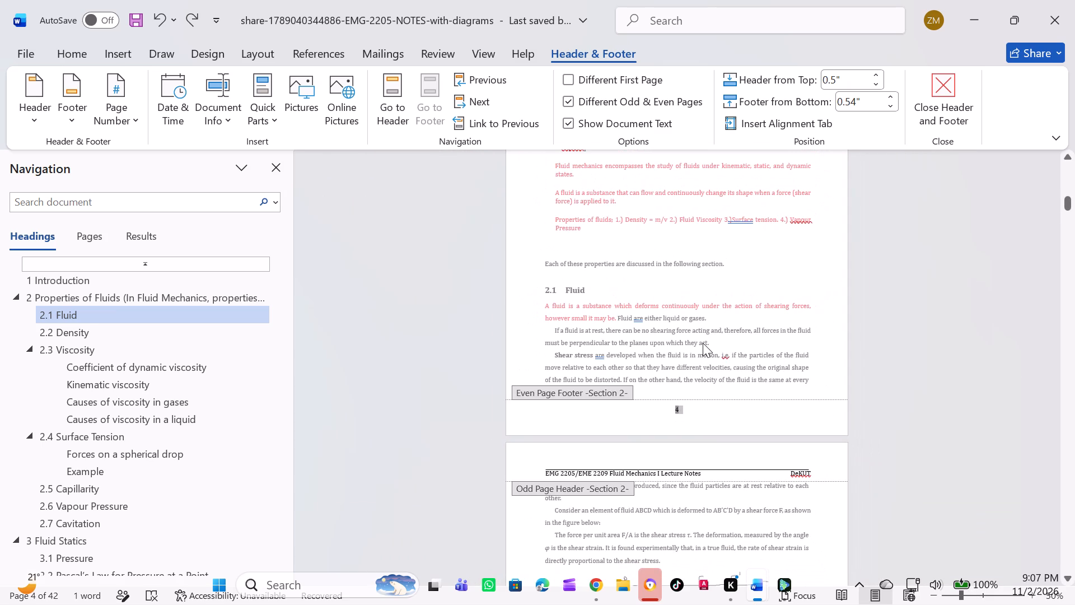
{"action": "scroll", "coordinate": [703, 343], "scroll_direction": "right", "scroll_amount": 1}
{"action": "scroll", "coordinate": [703, 343], "scroll_direction": "up", "scroll_amount": 1, "text": "ctrl"}
{"action": "scroll", "coordinate": [703, 343], "scroll_direction": "right", "scroll_amount": 1, "text": "ctrl"}
{"action": "scroll", "coordinate": [703, 343], "scroll_direction": "right", "scroll_amount": 1}
{"action": "scroll", "coordinate": [703, 343], "scroll_direction": "up", "scroll_amount": 1, "text": "ctrl"}
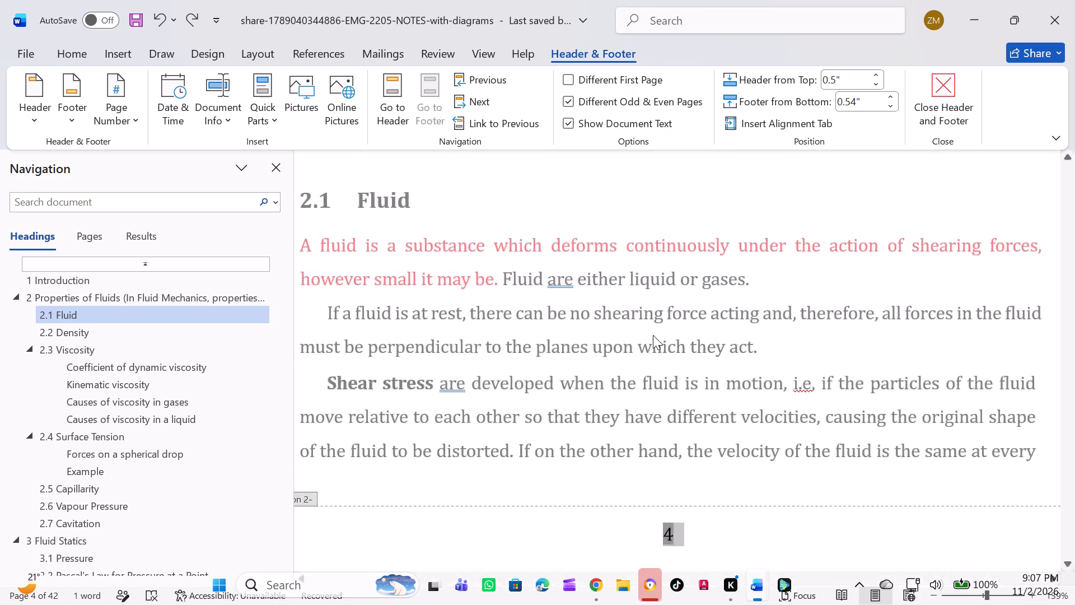
{"action": "double_click", "coordinate": [545, 274]}
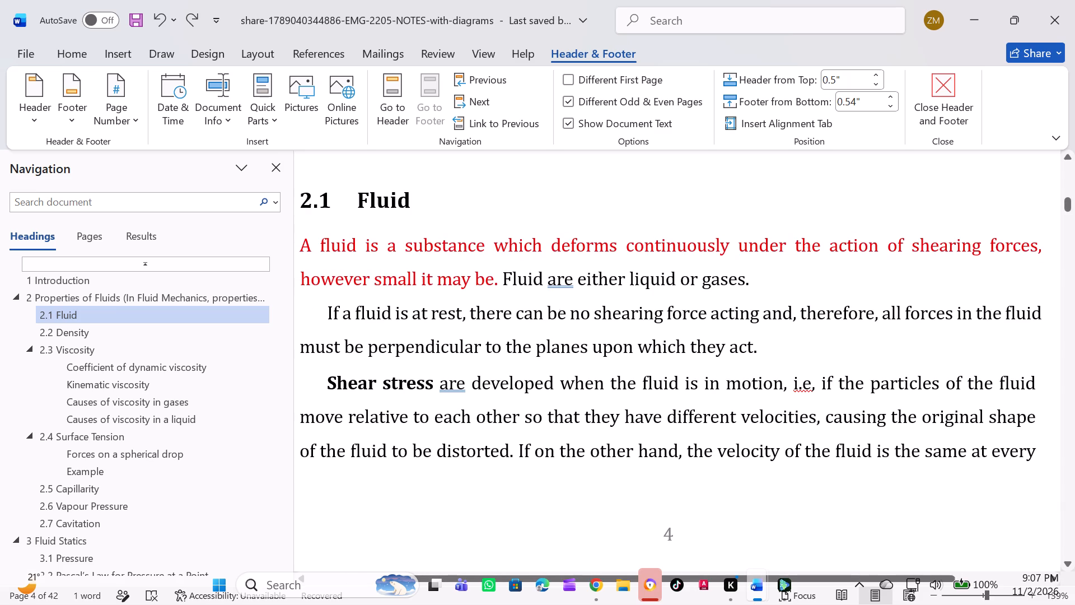
{"action": "key", "text": "backslash"}
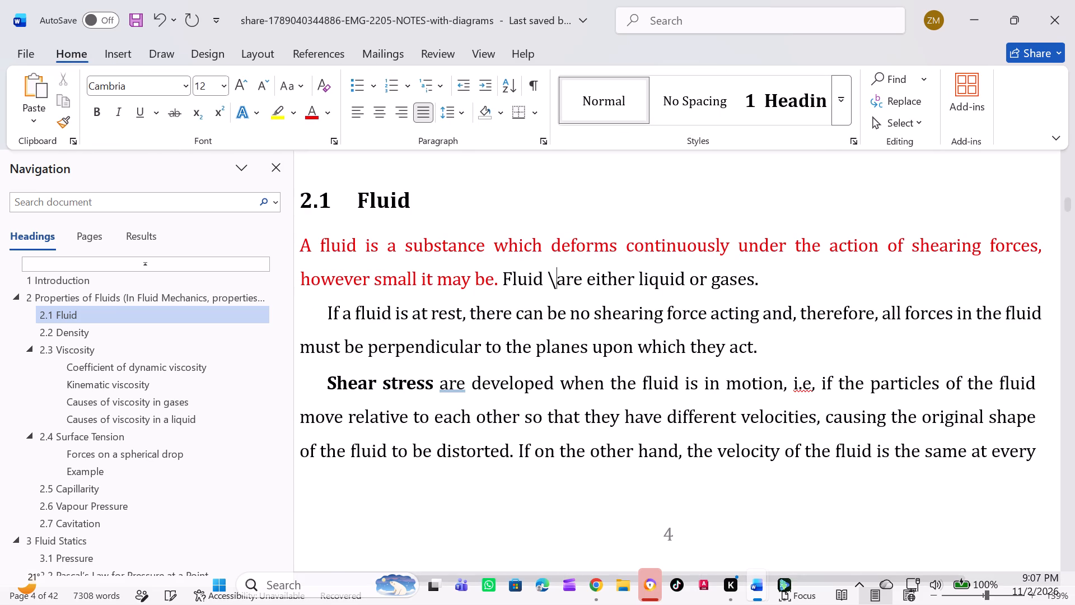
{"action": "key", "text": "BackSpace"}
{"action": "key", "text": "BackSpace"}
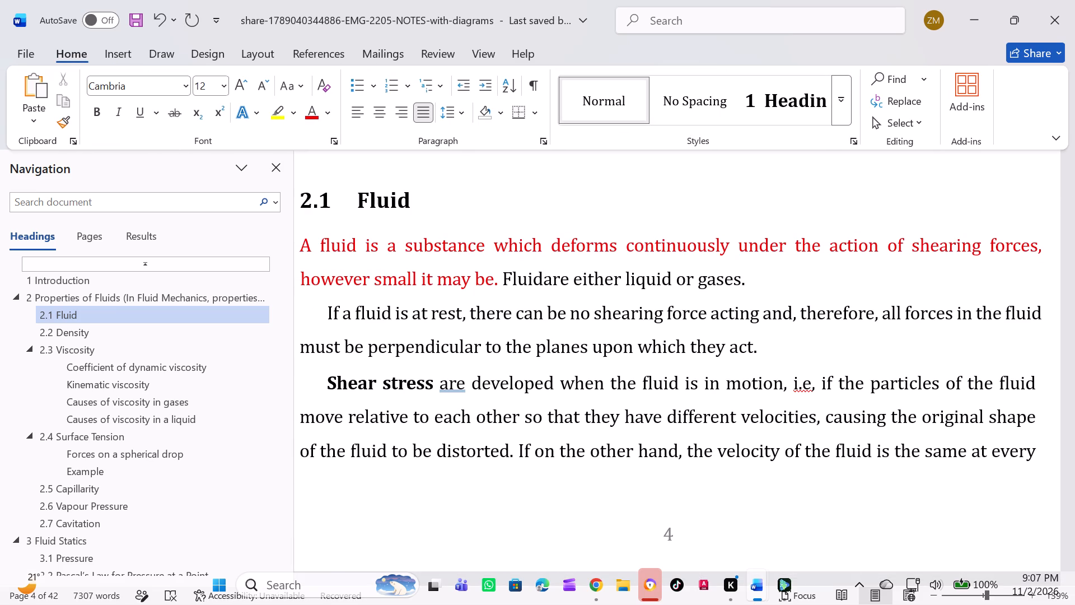
{"action": "key", "text": "s"}
{"action": "key", "text": "BackSpace"}
{"action": "key", "text": "s"}
{"action": "key", "text": "space"}
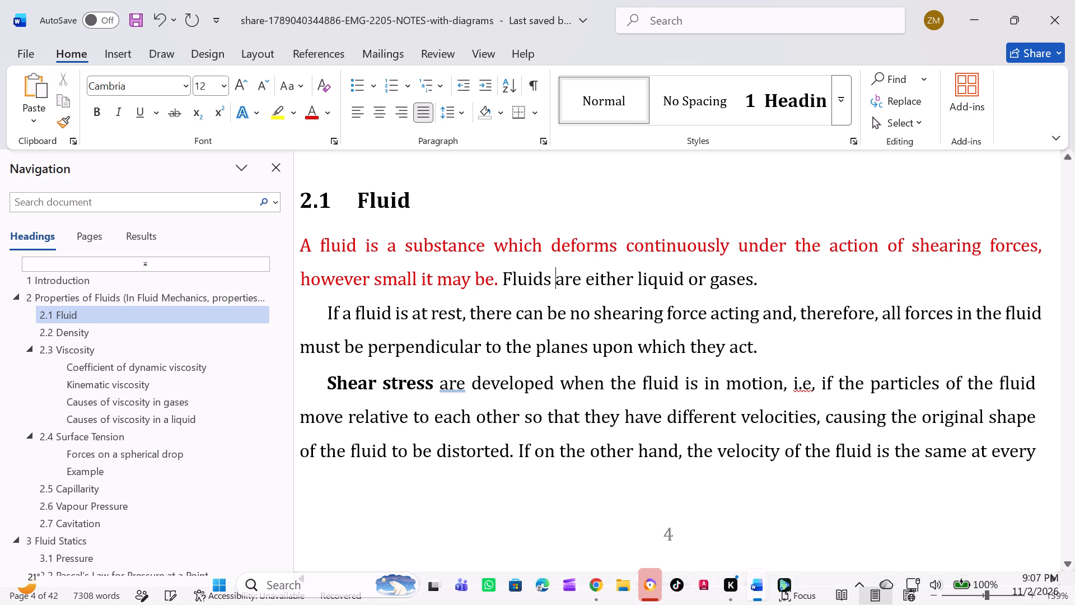
{"action": "left_click", "coordinate": [502, 278]}
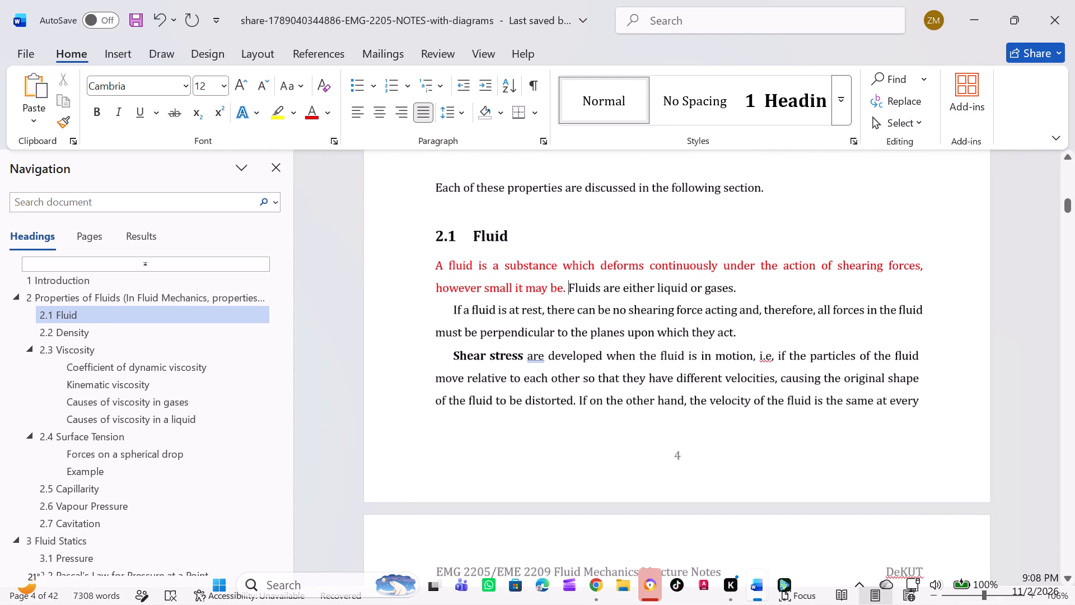
Read through the shear stress paragraphs of section 2.1 and the figure of the deformed fluid element ABCD.
{"action": "scroll", "coordinate": [681, 271], "scroll_direction": "down", "scroll_amount": 1}
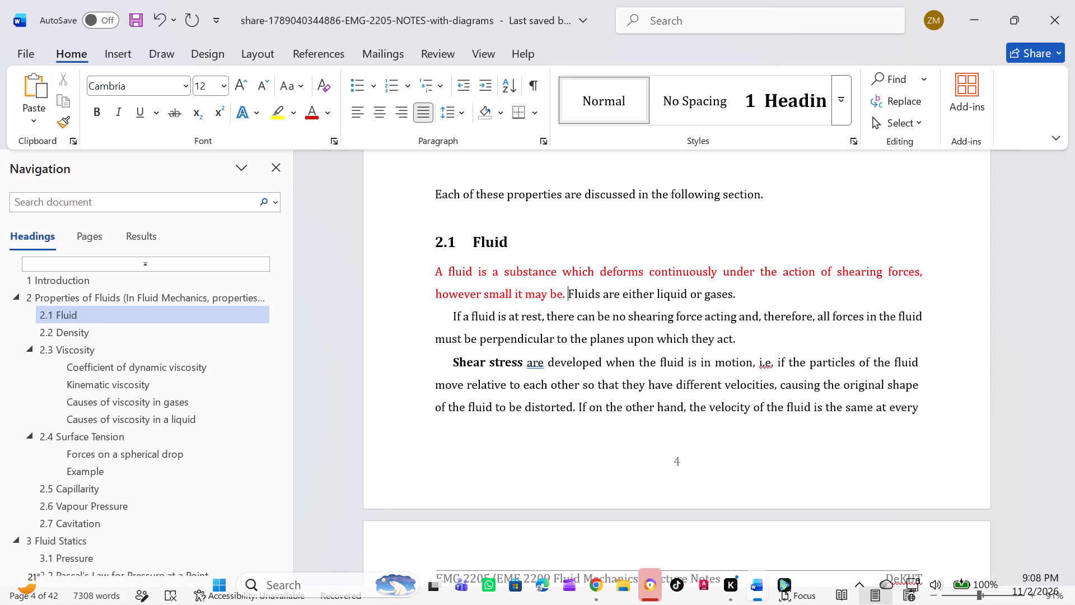
{"action": "scroll", "coordinate": [712, 317], "scroll_direction": "down", "scroll_amount": 2}
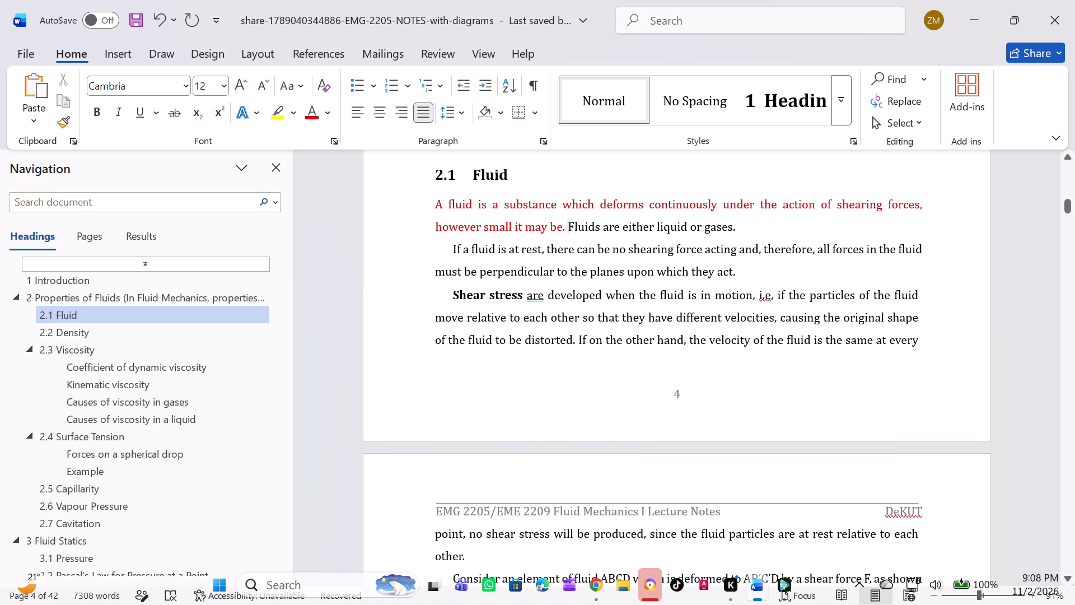
{"action": "scroll", "coordinate": [755, 319], "scroll_direction": "down", "scroll_amount": 1}
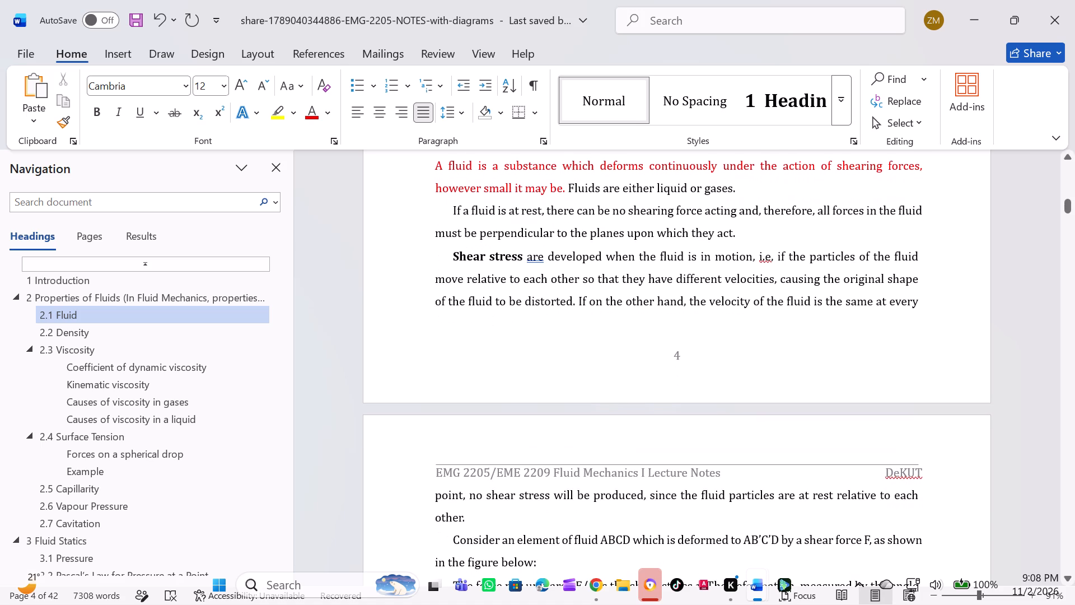
{"action": "scroll", "coordinate": [755, 319], "scroll_direction": "down", "scroll_amount": 2}
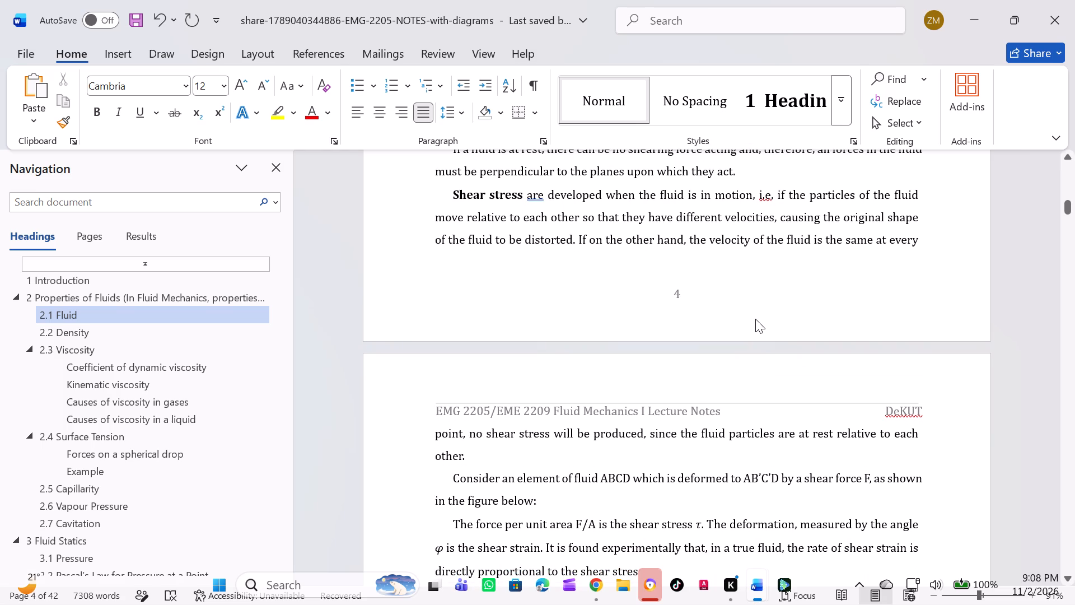
{"action": "scroll", "coordinate": [755, 319], "scroll_direction": "down", "scroll_amount": 2}
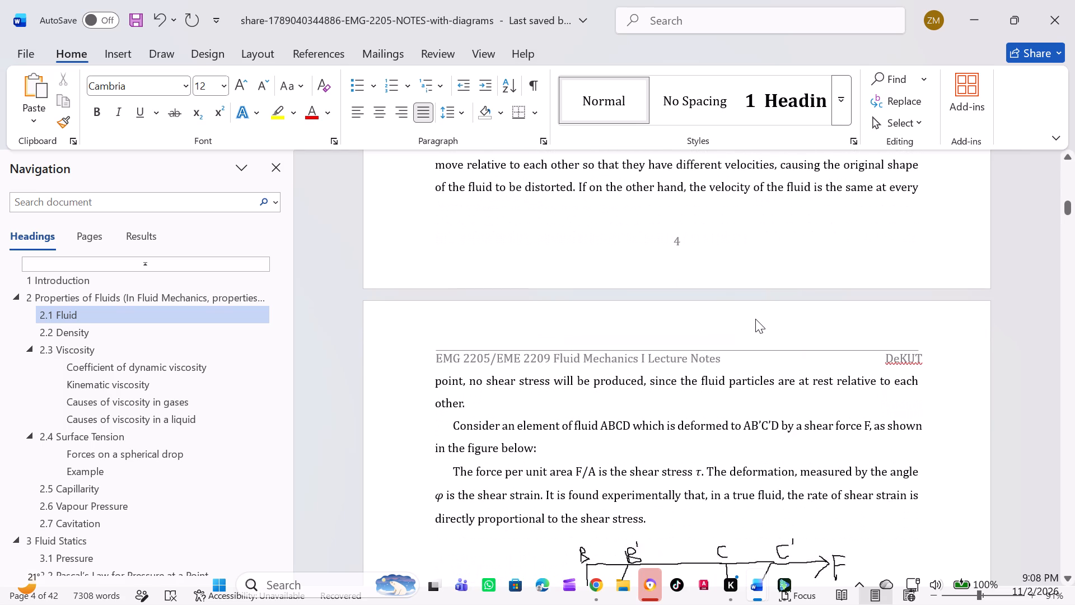
{"action": "scroll", "coordinate": [755, 319], "scroll_direction": "down", "scroll_amount": 1}
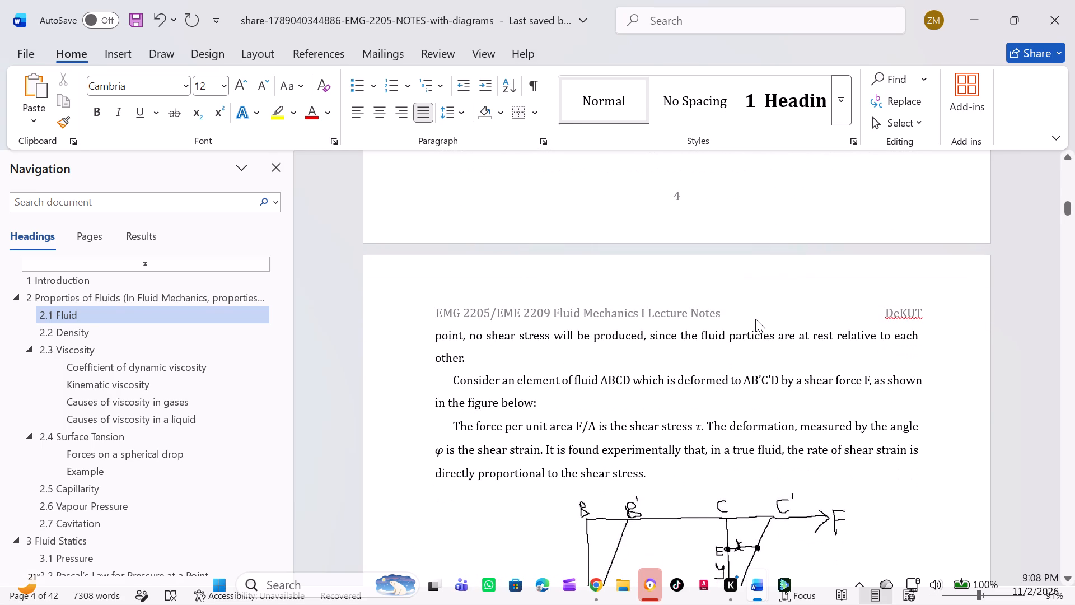
{"action": "scroll", "coordinate": [755, 319], "scroll_direction": "down", "scroll_amount": 1}
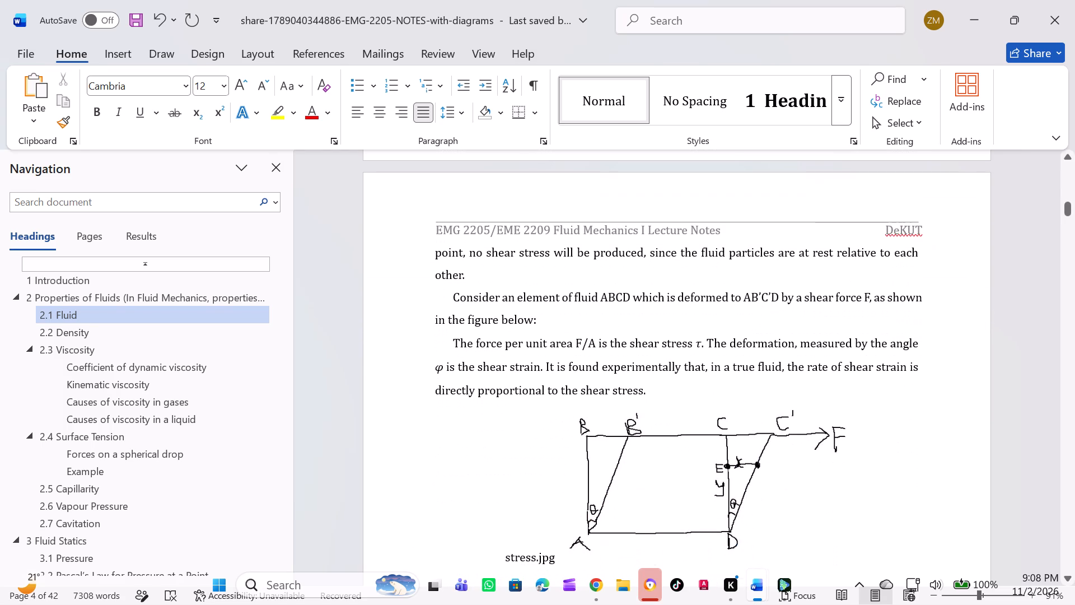
{"action": "scroll", "coordinate": [755, 319], "scroll_direction": "down", "scroll_amount": 3}
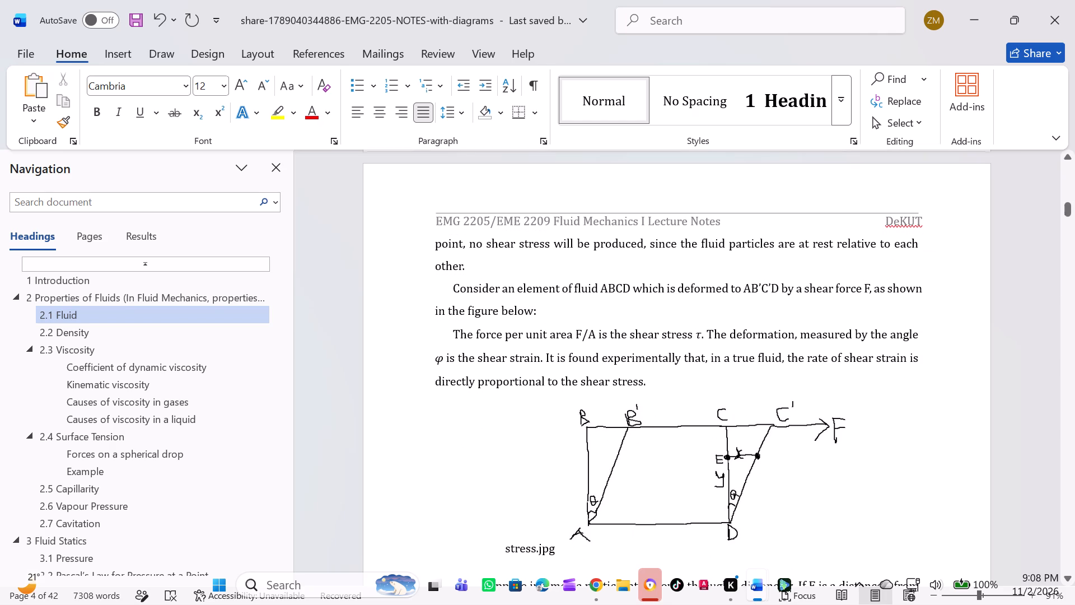
{"action": "scroll", "coordinate": [755, 319], "scroll_direction": "down", "scroll_amount": 3}
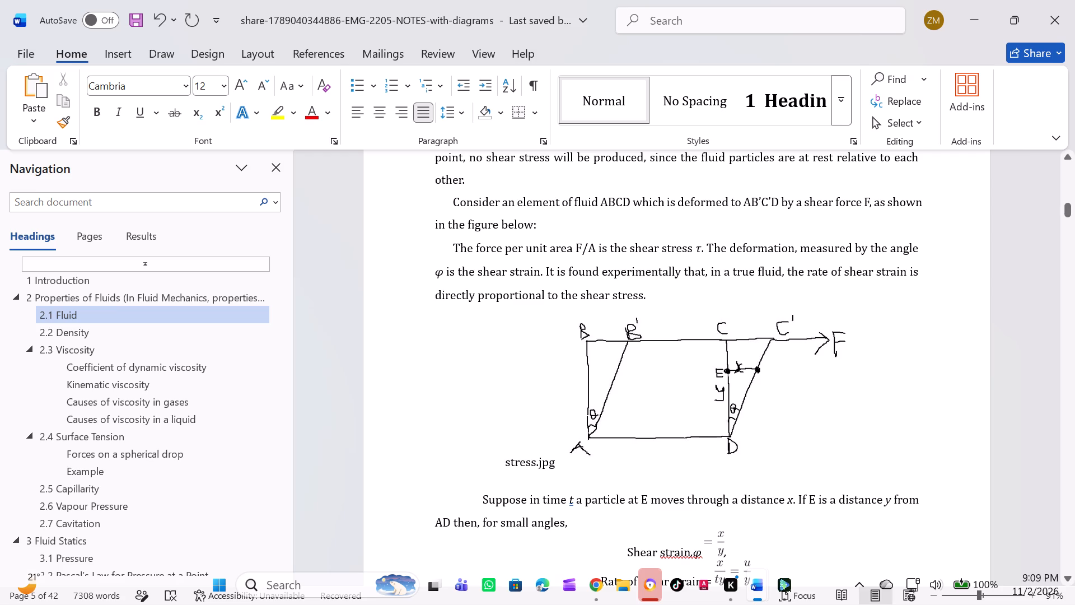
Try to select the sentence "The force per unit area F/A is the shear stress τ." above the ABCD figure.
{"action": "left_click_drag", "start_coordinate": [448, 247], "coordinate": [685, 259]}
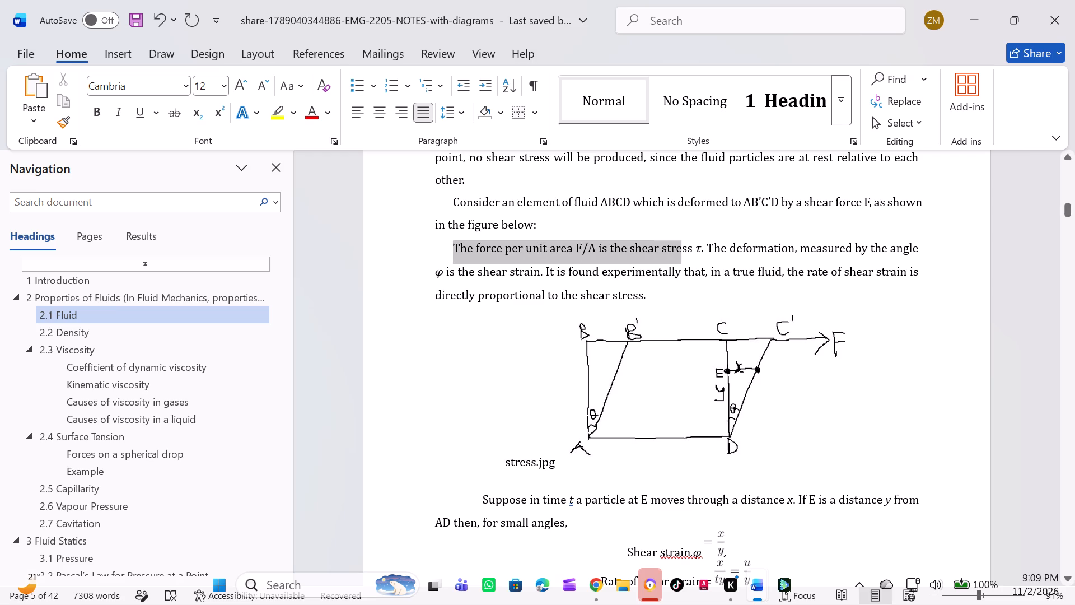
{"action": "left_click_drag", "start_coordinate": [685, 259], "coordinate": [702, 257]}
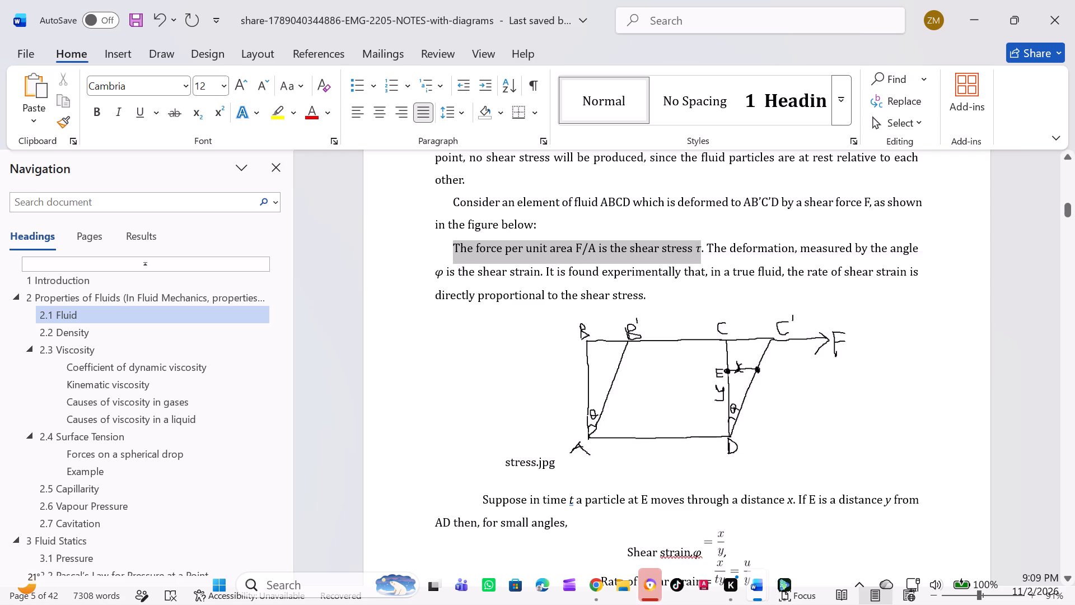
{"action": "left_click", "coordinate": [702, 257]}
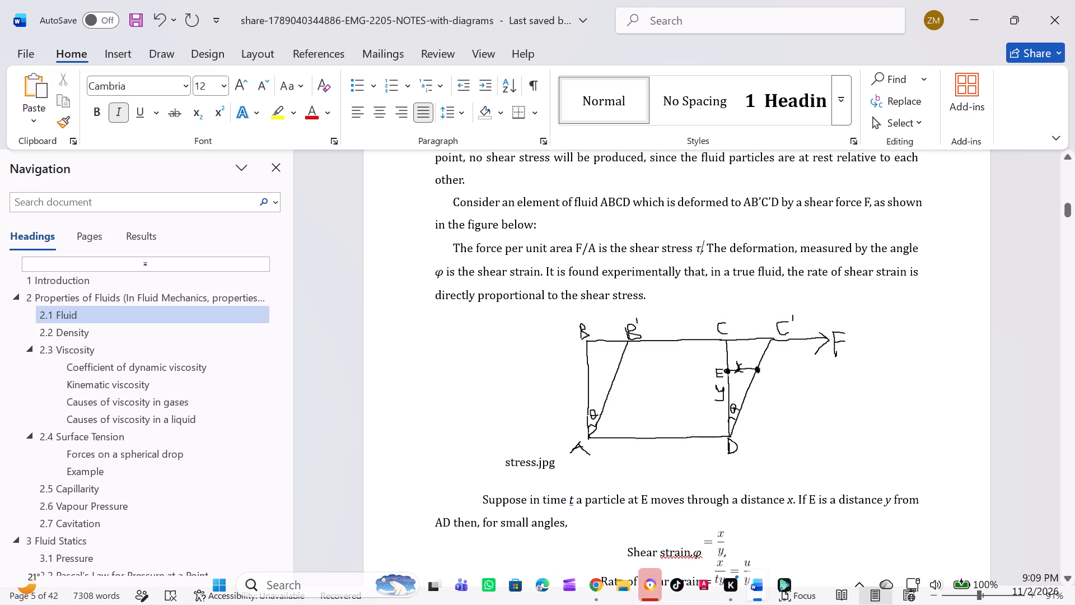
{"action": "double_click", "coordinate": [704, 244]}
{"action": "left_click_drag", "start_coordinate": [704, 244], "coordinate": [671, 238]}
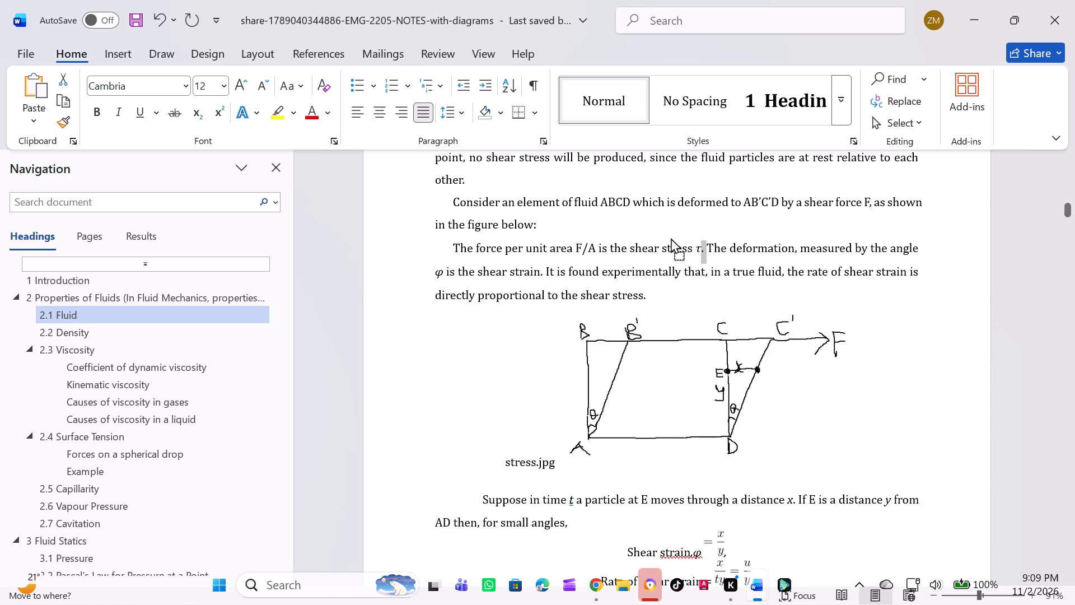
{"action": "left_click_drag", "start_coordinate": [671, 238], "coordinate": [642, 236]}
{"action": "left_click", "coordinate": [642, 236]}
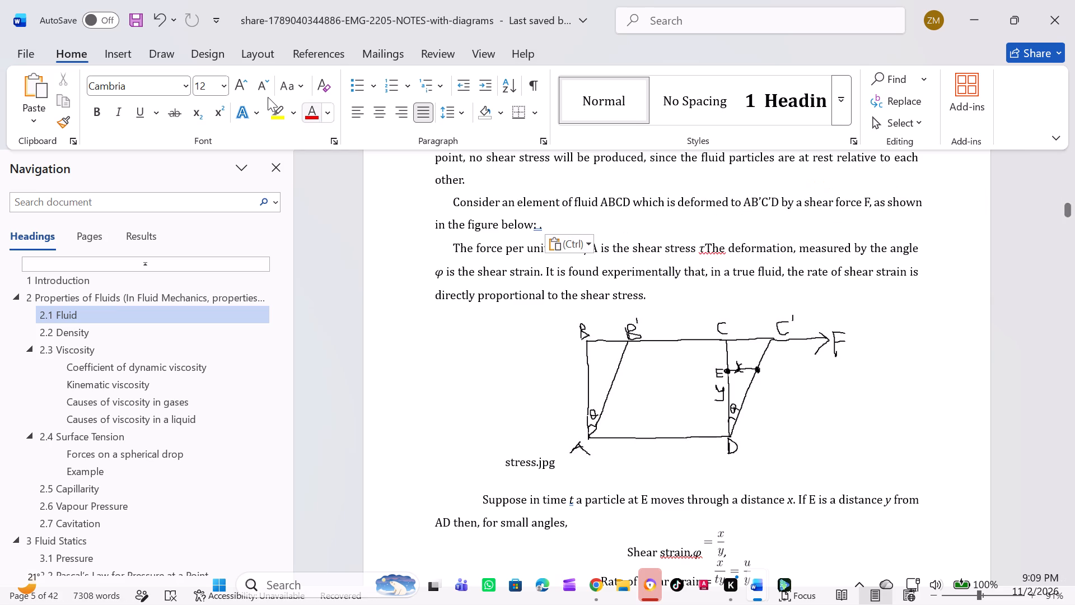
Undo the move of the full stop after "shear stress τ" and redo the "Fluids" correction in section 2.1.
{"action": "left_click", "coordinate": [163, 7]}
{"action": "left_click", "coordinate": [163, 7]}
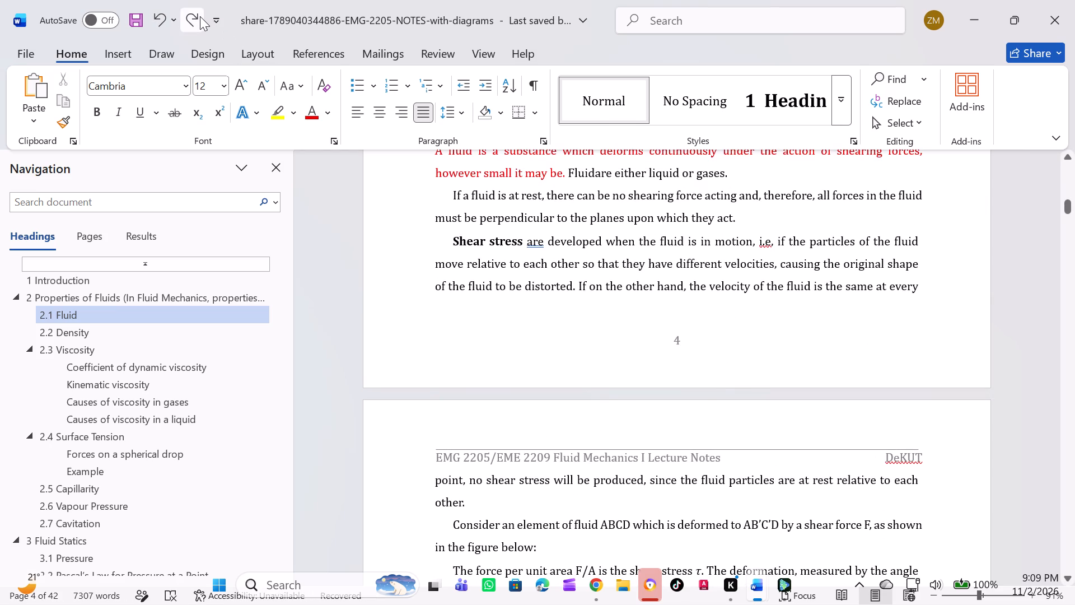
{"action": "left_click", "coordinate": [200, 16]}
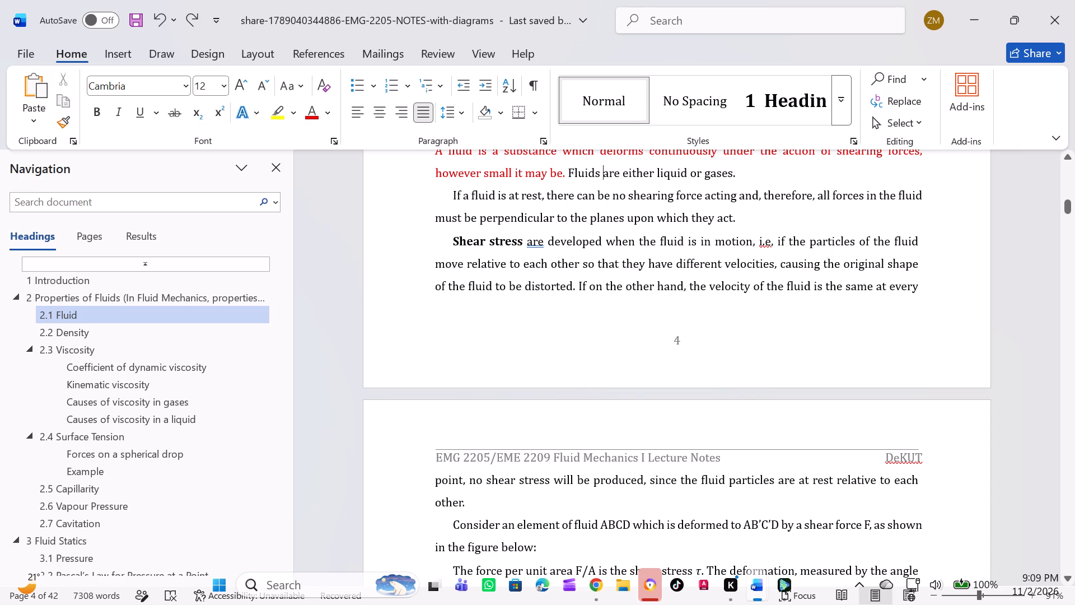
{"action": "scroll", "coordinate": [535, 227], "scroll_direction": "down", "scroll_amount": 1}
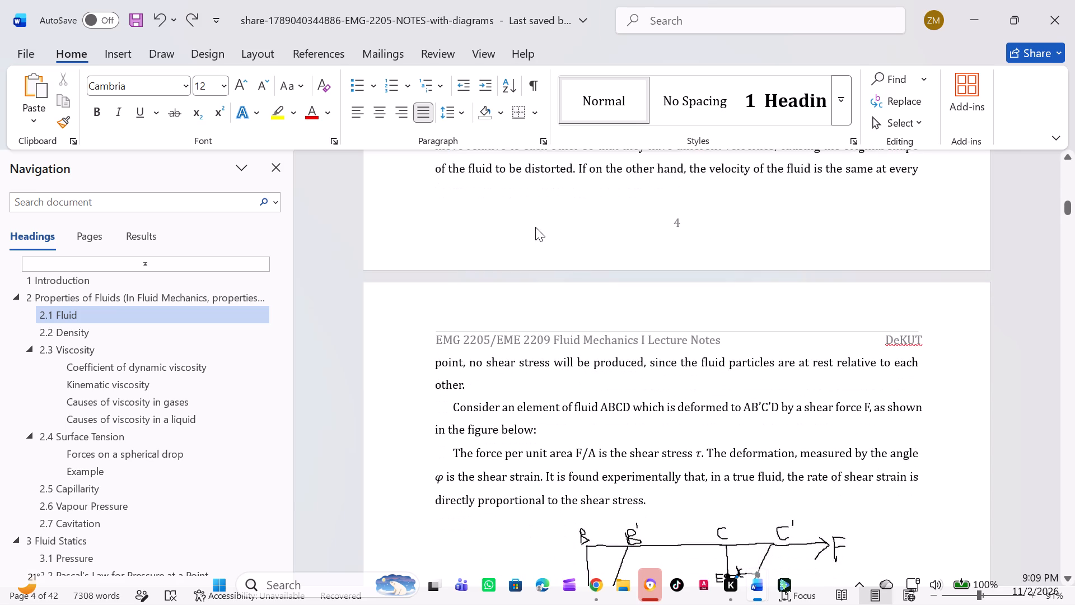
Colour the sentence "The force per unit area F/A is the shear stress τ." above the ABCD figure red.
{"action": "scroll", "coordinate": [535, 227], "scroll_direction": "down", "scroll_amount": 2}
{"action": "scroll", "coordinate": [535, 227], "scroll_direction": "up", "scroll_amount": 1}
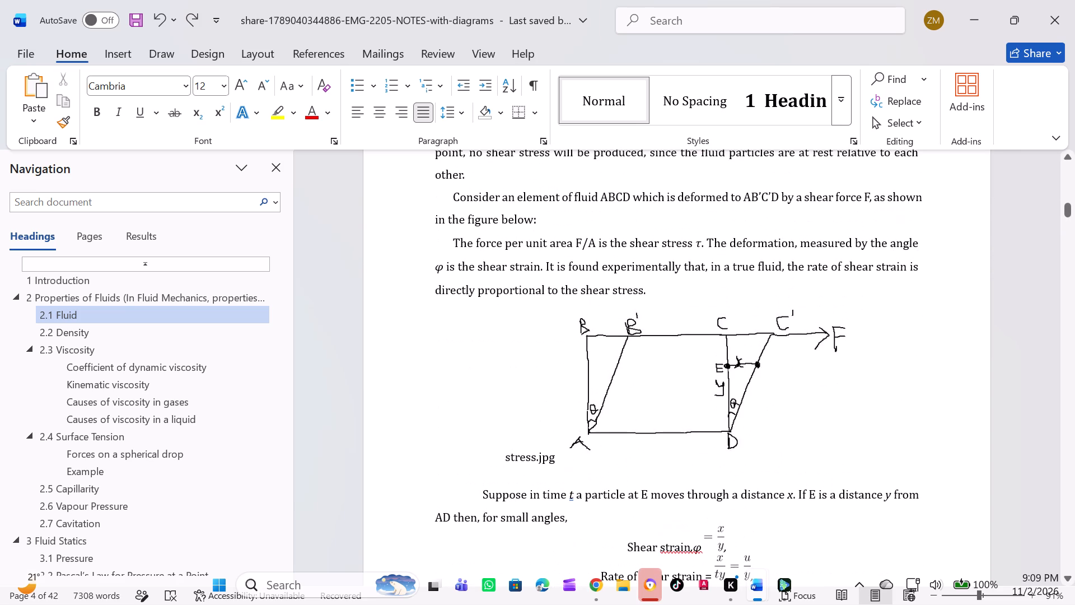
{"action": "left_click_drag", "start_coordinate": [448, 239], "coordinate": [592, 246]}
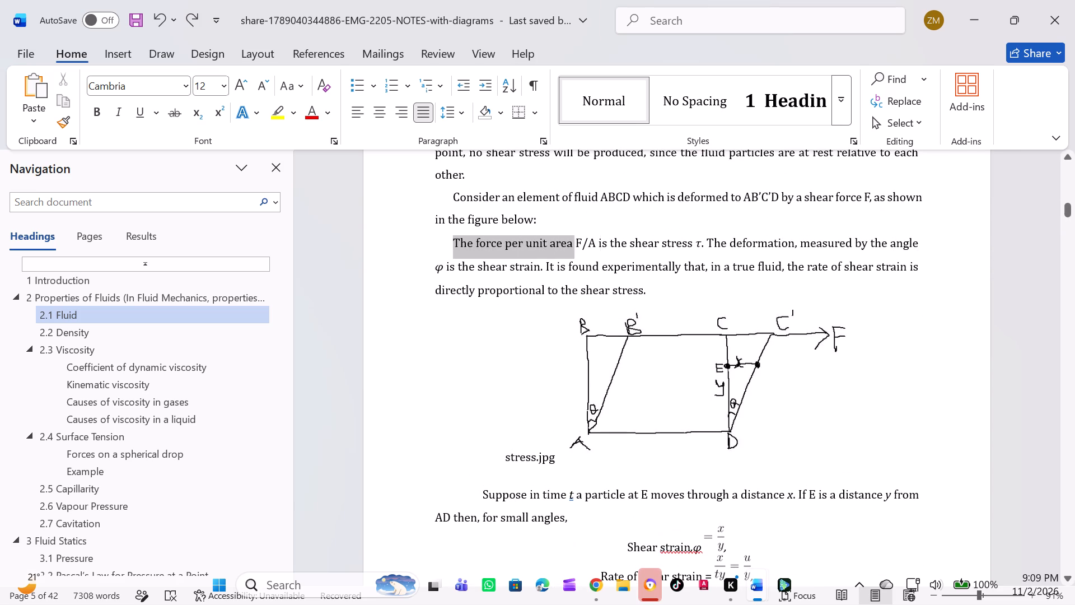
{"action": "left_click_drag", "start_coordinate": [592, 246], "coordinate": [703, 244]}
{"action": "left_click", "coordinate": [811, 219]}
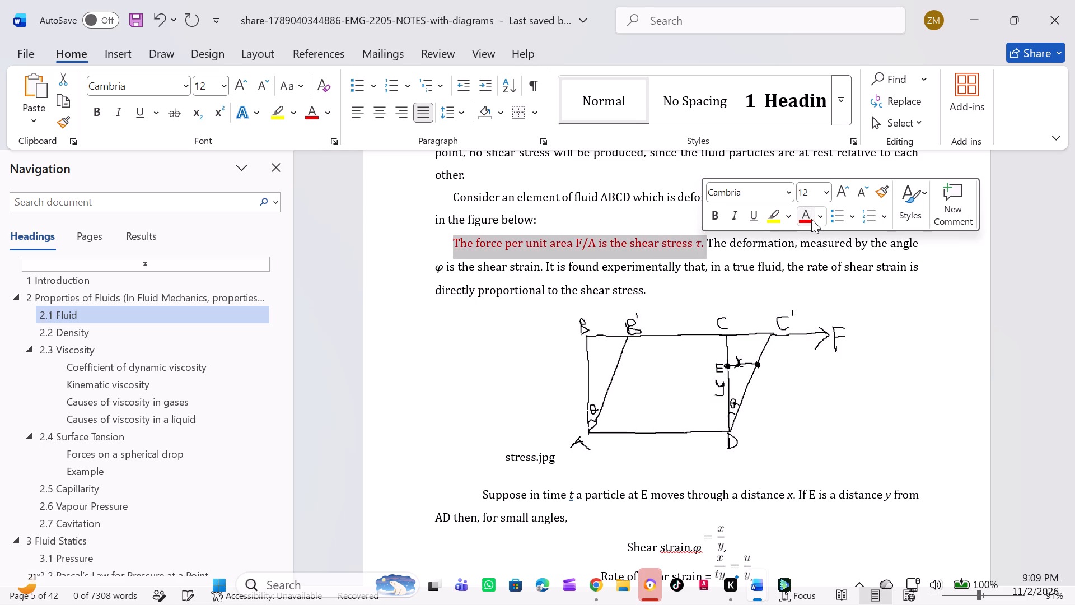
{"action": "left_click", "coordinate": [437, 328]}
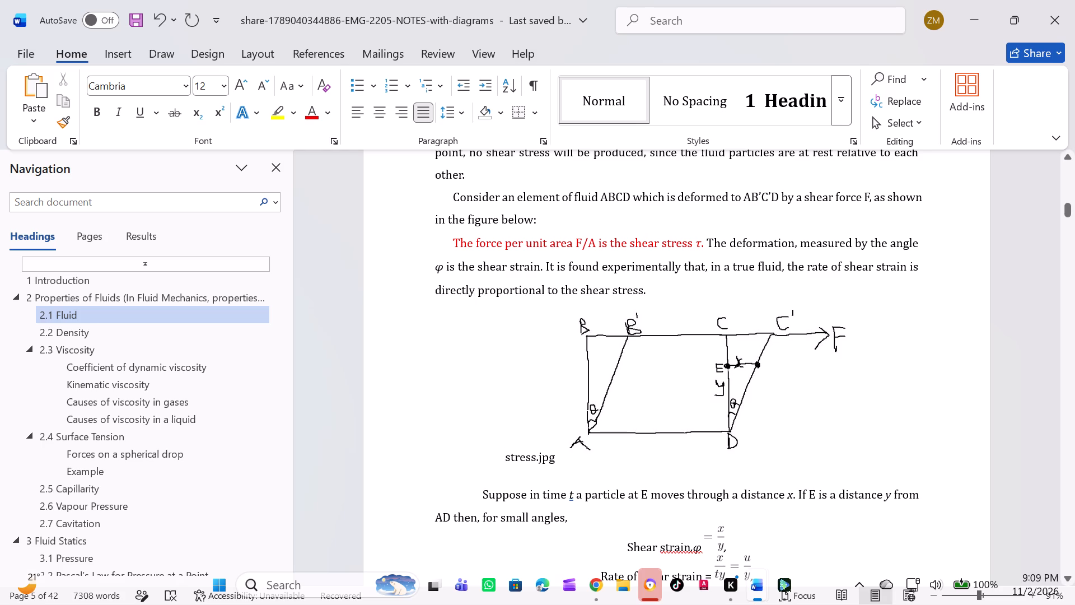
Draw a red pen arc over the angle mark at corner D of the deformed fluid element figure.
{"action": "left_click", "coordinate": [167, 58]}
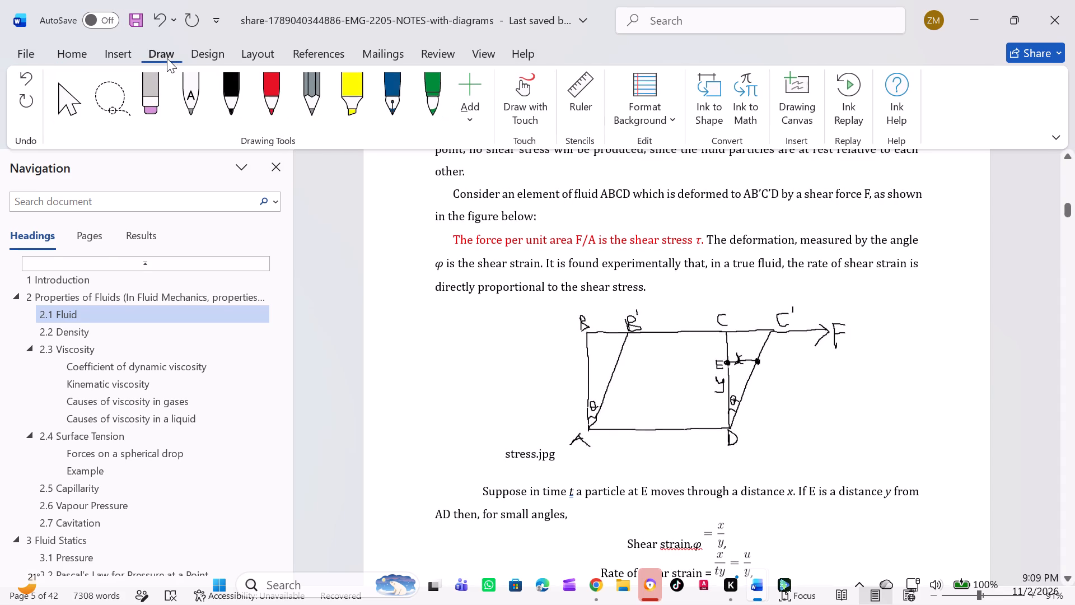
{"action": "left_click", "coordinate": [265, 97]}
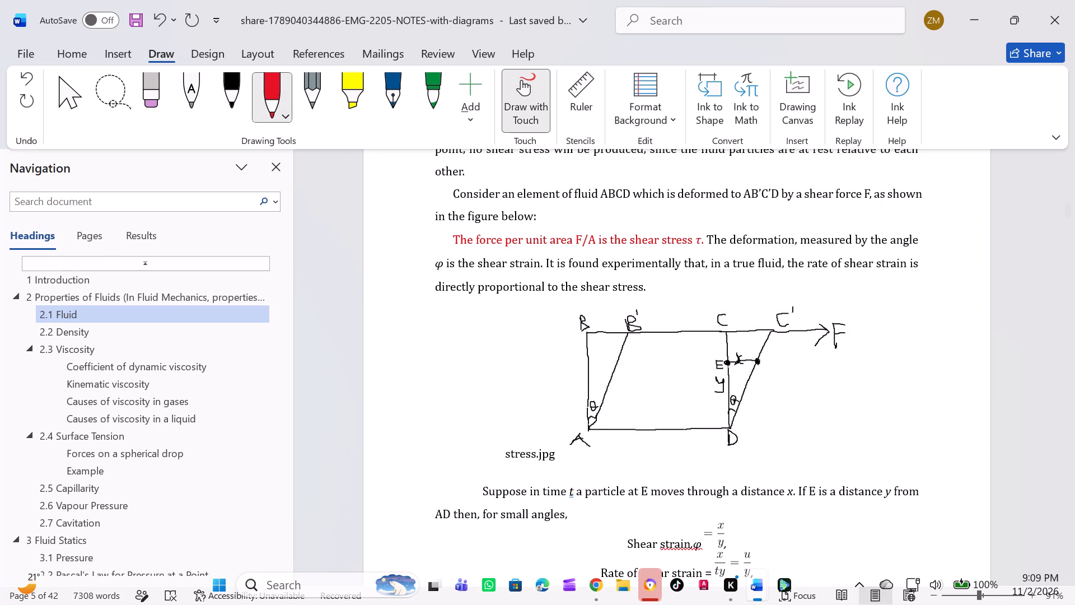
{"action": "left_click_drag", "start_coordinate": [731, 408], "coordinate": [744, 415]}
{"action": "left_click_drag", "start_coordinate": [744, 415], "coordinate": [726, 408]}
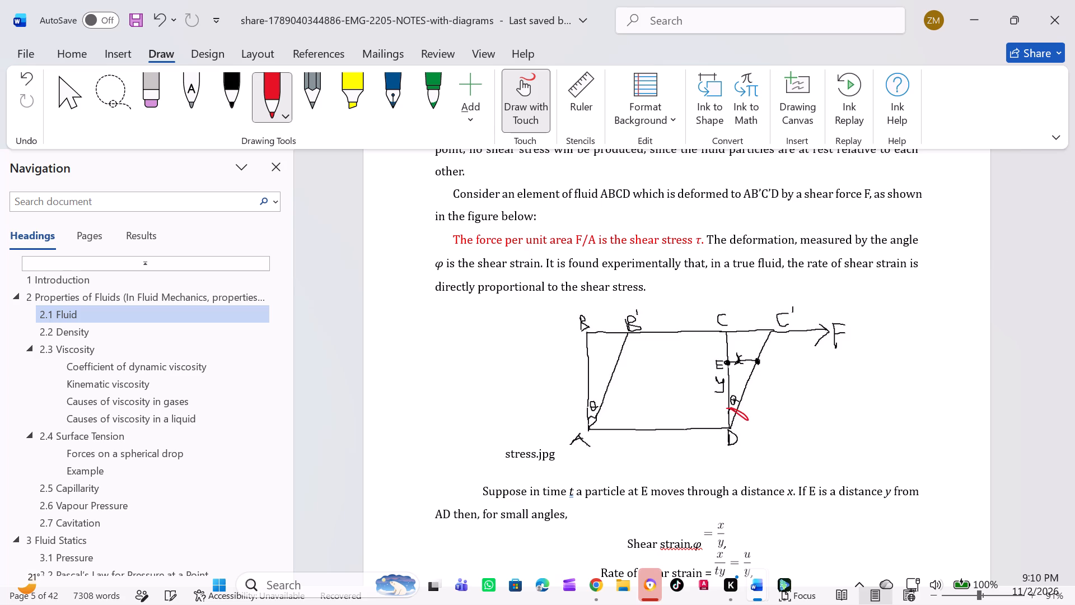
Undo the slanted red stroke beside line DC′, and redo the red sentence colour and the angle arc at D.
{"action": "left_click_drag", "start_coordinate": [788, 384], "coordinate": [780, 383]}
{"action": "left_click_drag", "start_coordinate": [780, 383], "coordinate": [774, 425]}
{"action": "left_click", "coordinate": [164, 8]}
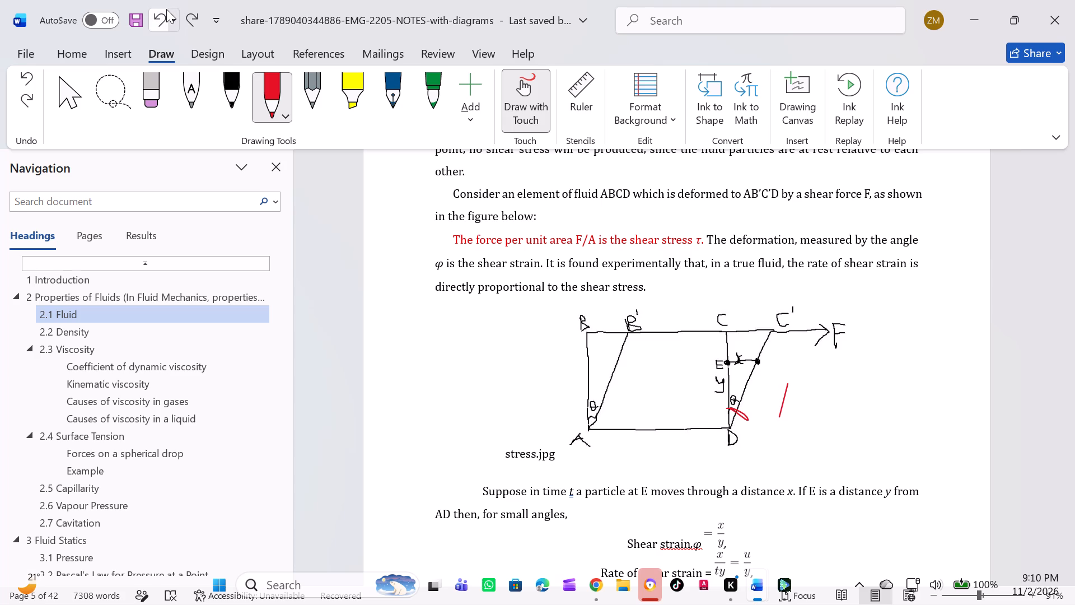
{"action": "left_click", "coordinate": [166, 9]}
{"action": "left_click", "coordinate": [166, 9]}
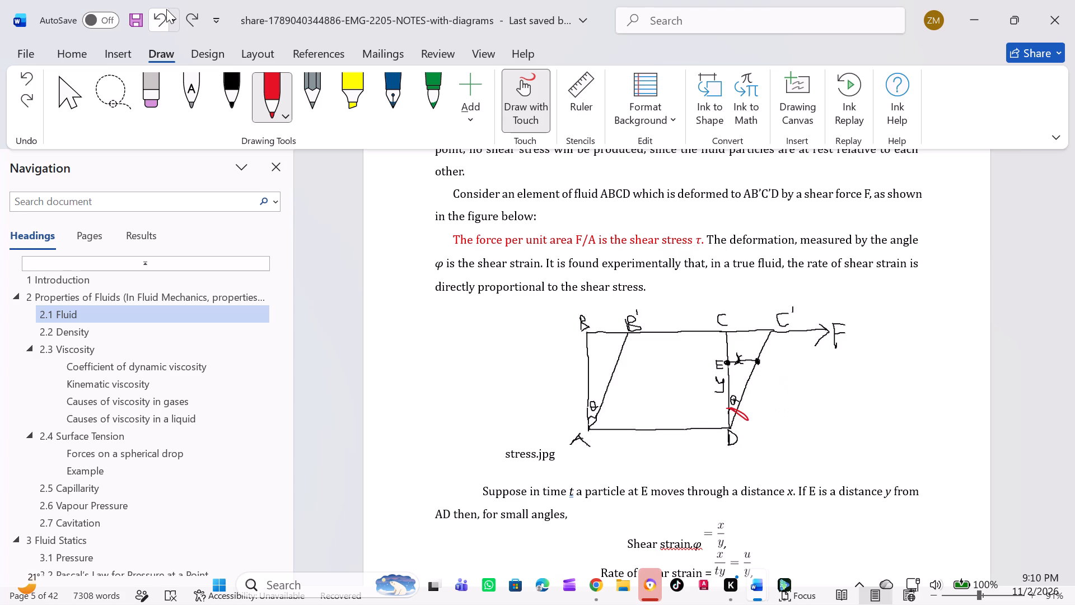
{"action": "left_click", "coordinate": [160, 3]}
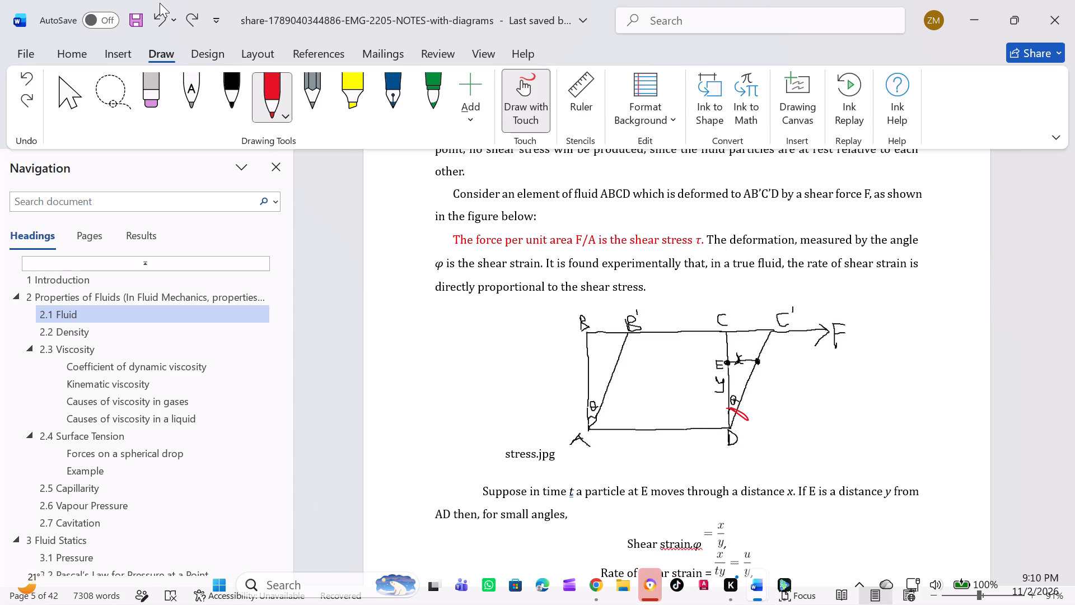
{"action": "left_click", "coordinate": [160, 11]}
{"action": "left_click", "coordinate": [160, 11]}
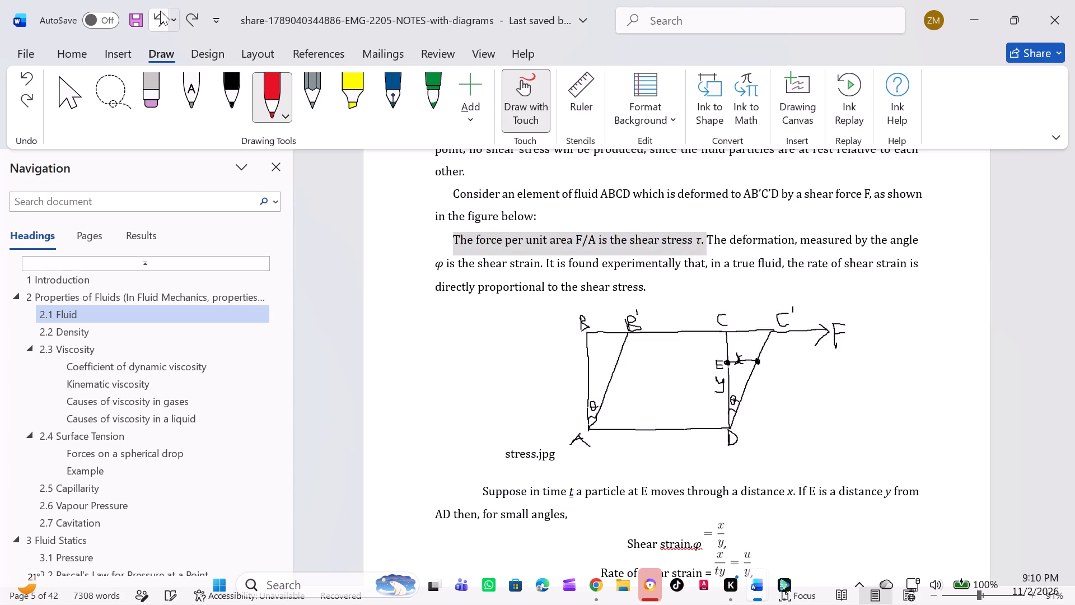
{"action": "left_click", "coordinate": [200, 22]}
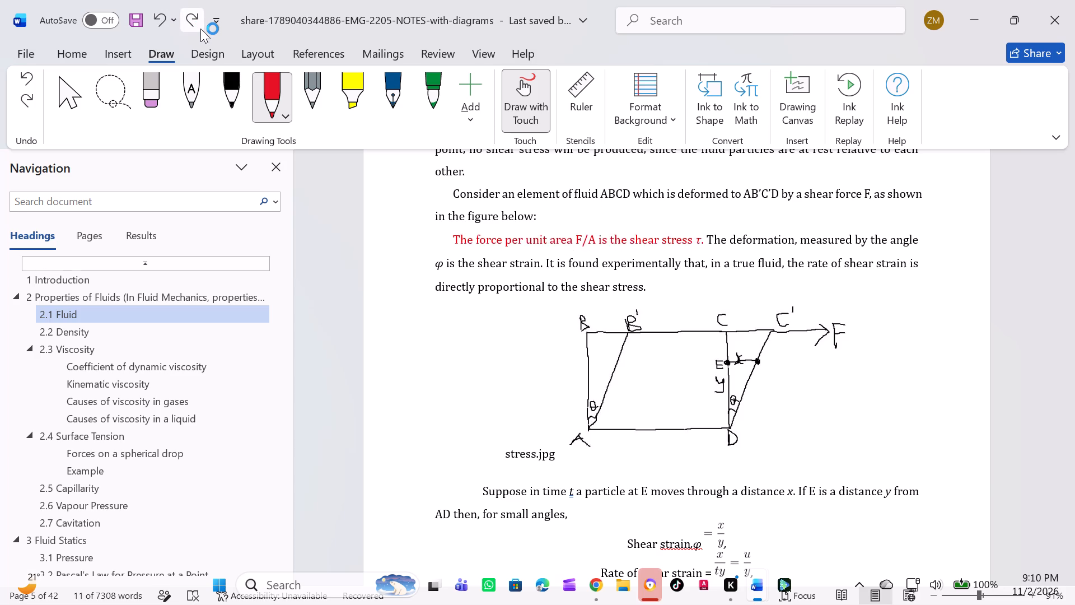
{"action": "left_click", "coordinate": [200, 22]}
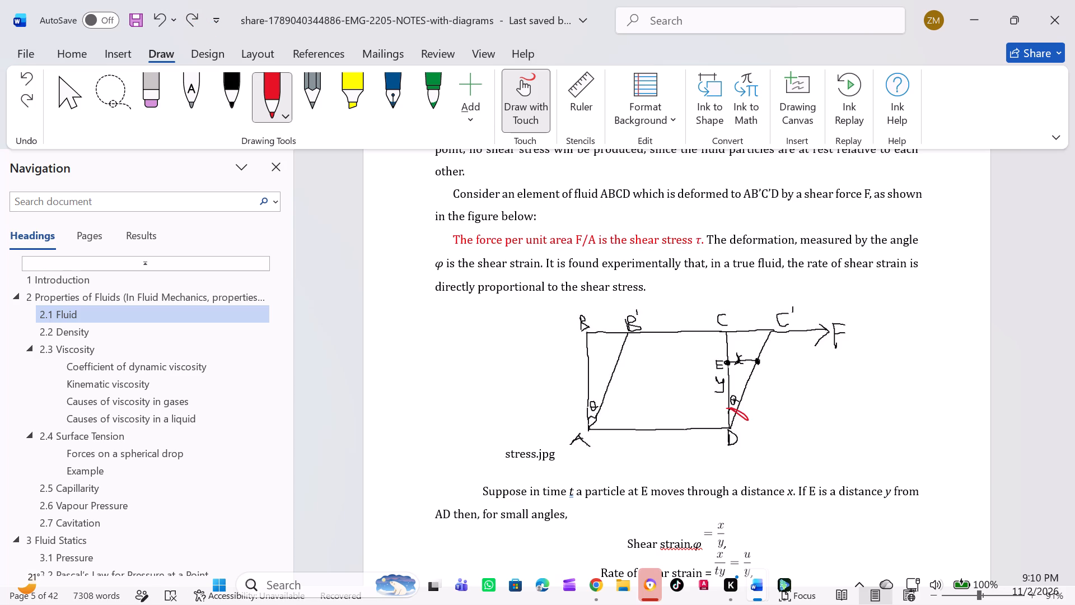
Handwrite "Zeph" in large red ink beside the deformed element figure, to the right of corner D.
{"action": "left_click_drag", "start_coordinate": [814, 388], "coordinate": [833, 388]}
{"action": "left_click_drag", "start_coordinate": [833, 388], "coordinate": [912, 454]}
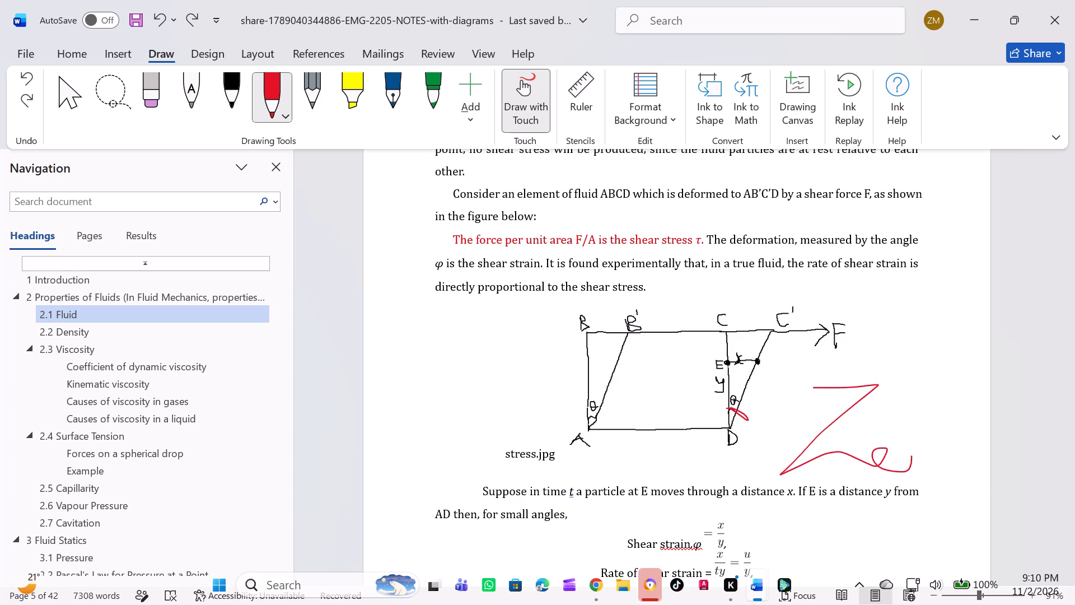
{"action": "left_click_drag", "start_coordinate": [912, 454], "coordinate": [922, 458]}
{"action": "left_click_drag", "start_coordinate": [922, 458], "coordinate": [917, 452]}
{"action": "left_click_drag", "start_coordinate": [933, 393], "coordinate": [979, 479]}
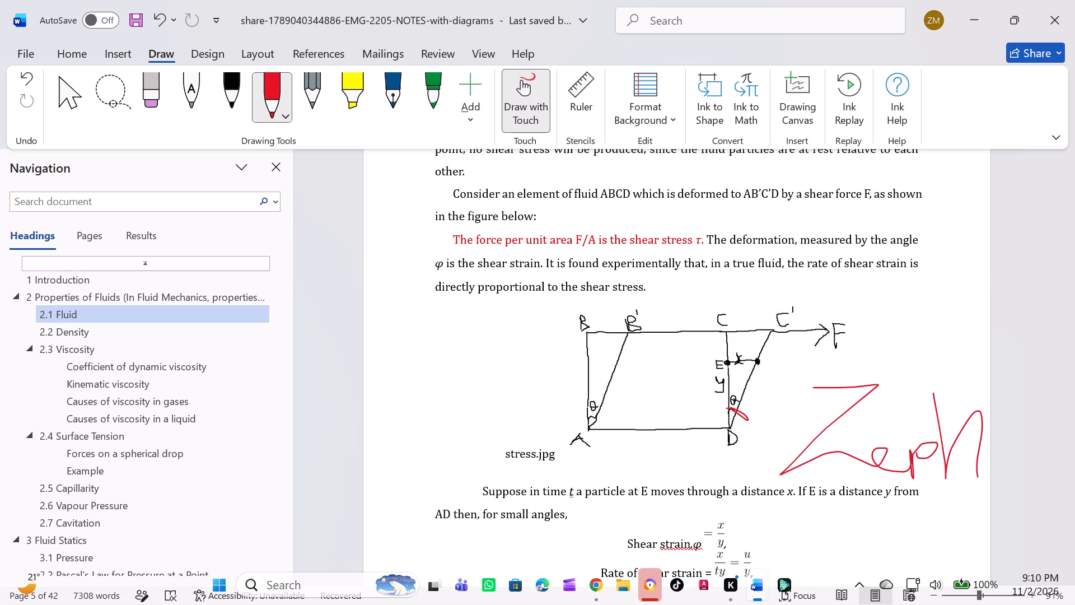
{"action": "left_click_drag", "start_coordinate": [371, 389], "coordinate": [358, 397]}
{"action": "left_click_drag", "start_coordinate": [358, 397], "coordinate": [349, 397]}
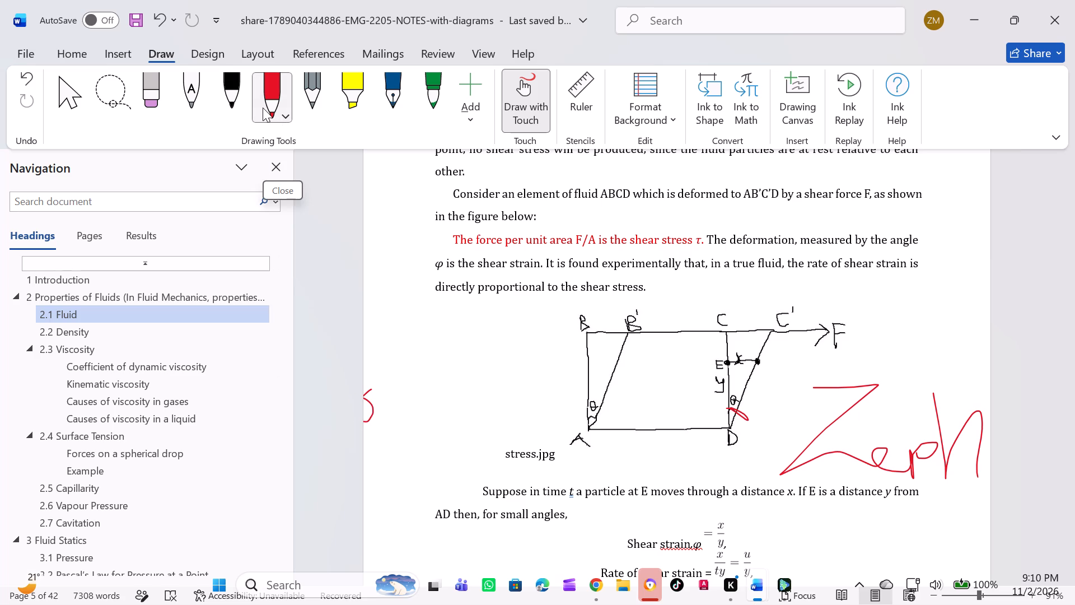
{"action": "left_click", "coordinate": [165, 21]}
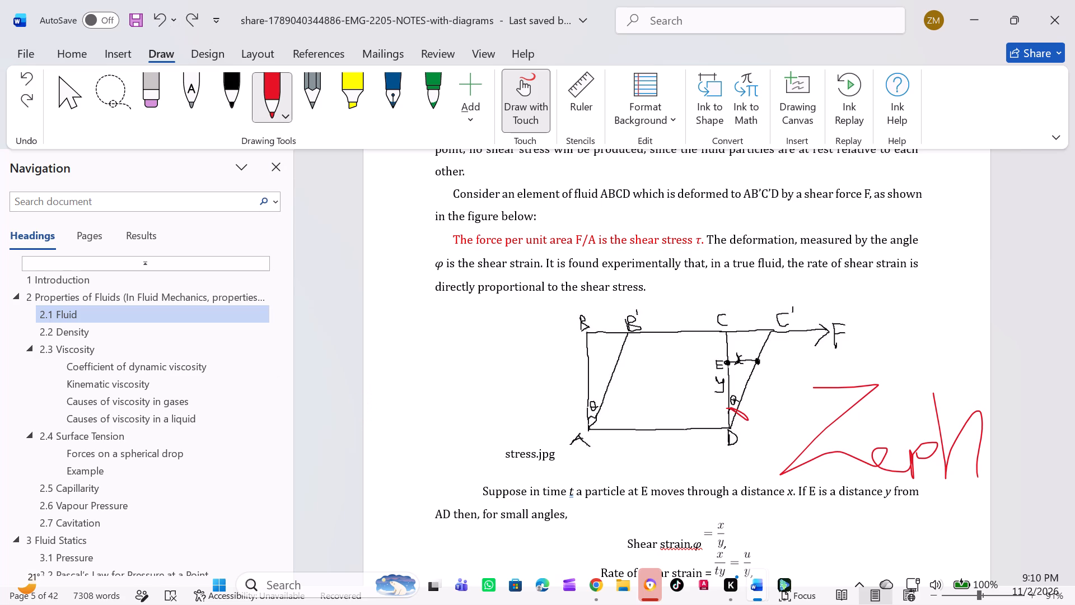
Handwrite the student's registration number in red ink on the side of the figure next to edge AB.
{"action": "left_click", "coordinate": [385, 338]}
{"action": "left_click_drag", "start_coordinate": [385, 338], "coordinate": [376, 368]}
{"action": "left_click_drag", "start_coordinate": [376, 368], "coordinate": [368, 342]}
{"action": "left_click", "coordinate": [399, 337]}
{"action": "left_click_drag", "start_coordinate": [399, 337], "coordinate": [398, 357]}
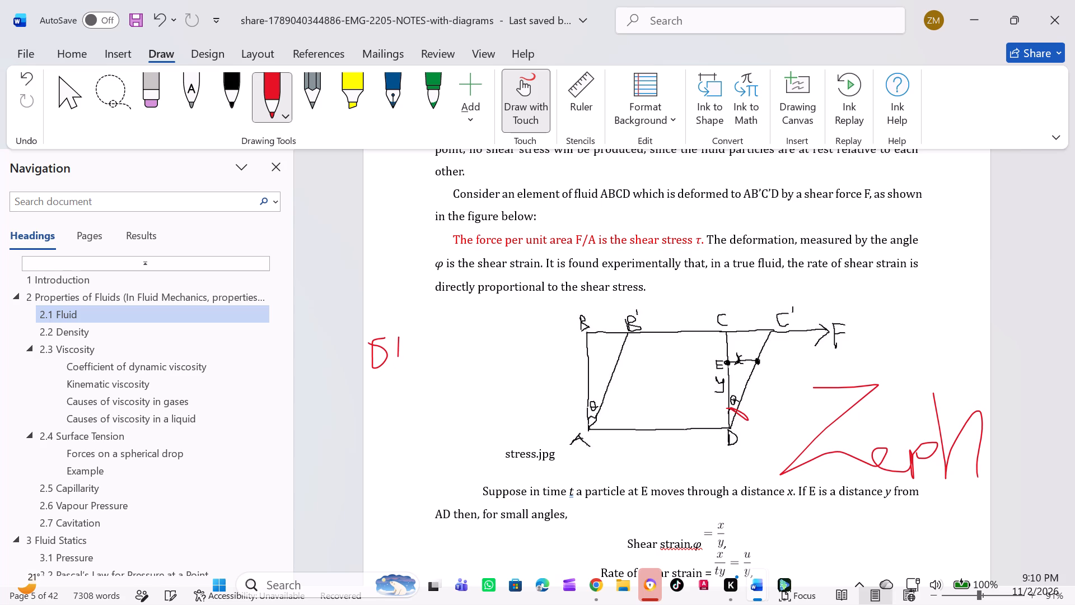
{"action": "left_click_drag", "start_coordinate": [398, 357], "coordinate": [395, 387]}
{"action": "left_click_drag", "start_coordinate": [421, 347], "coordinate": [420, 384]}
{"action": "left_click_drag", "start_coordinate": [420, 384], "coordinate": [420, 371]}
{"action": "left_click_drag", "start_coordinate": [435, 342], "coordinate": [403, 414]}
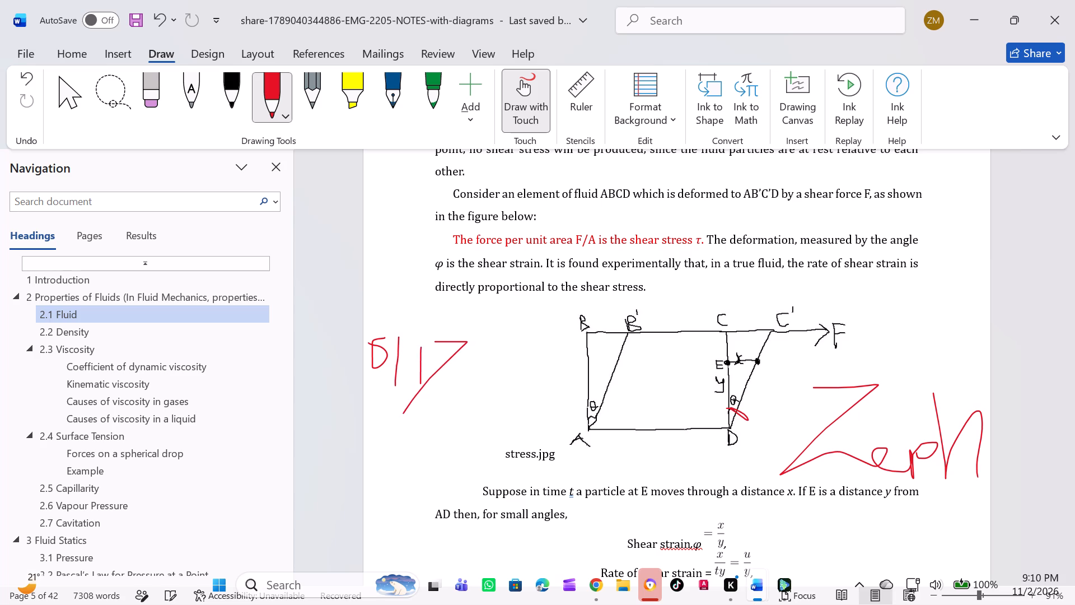
{"action": "left_click_drag", "start_coordinate": [494, 357], "coordinate": [429, 392]}
{"action": "left_click_drag", "start_coordinate": [510, 369], "coordinate": [498, 442]}
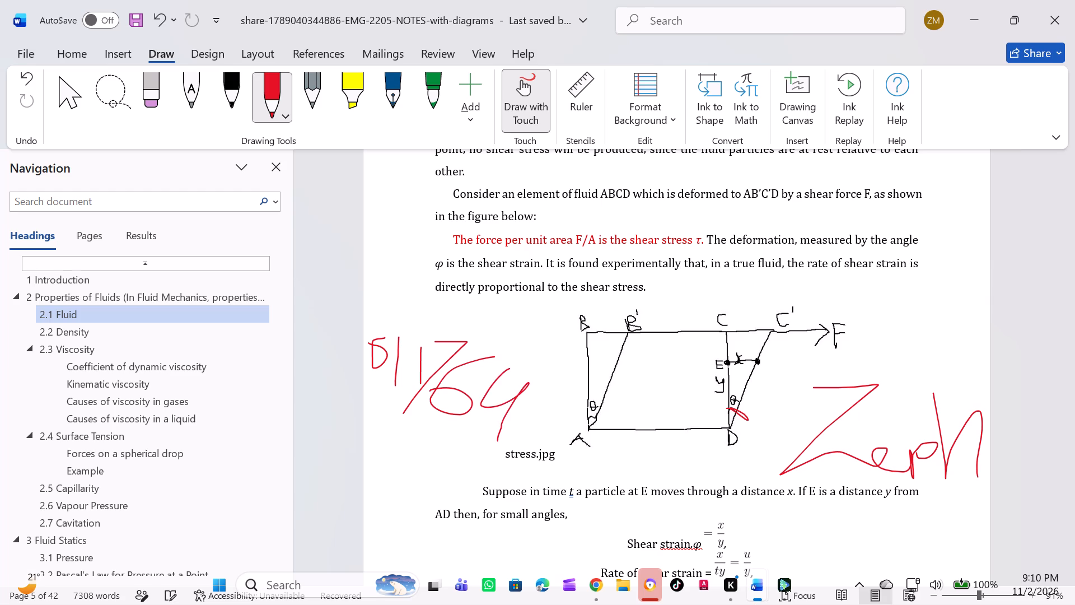
{"action": "left_click_drag", "start_coordinate": [537, 402], "coordinate": [497, 445]}
{"action": "left_click_drag", "start_coordinate": [541, 440], "coordinate": [563, 373]}
{"action": "left_click_drag", "start_coordinate": [563, 373], "coordinate": [563, 345]}
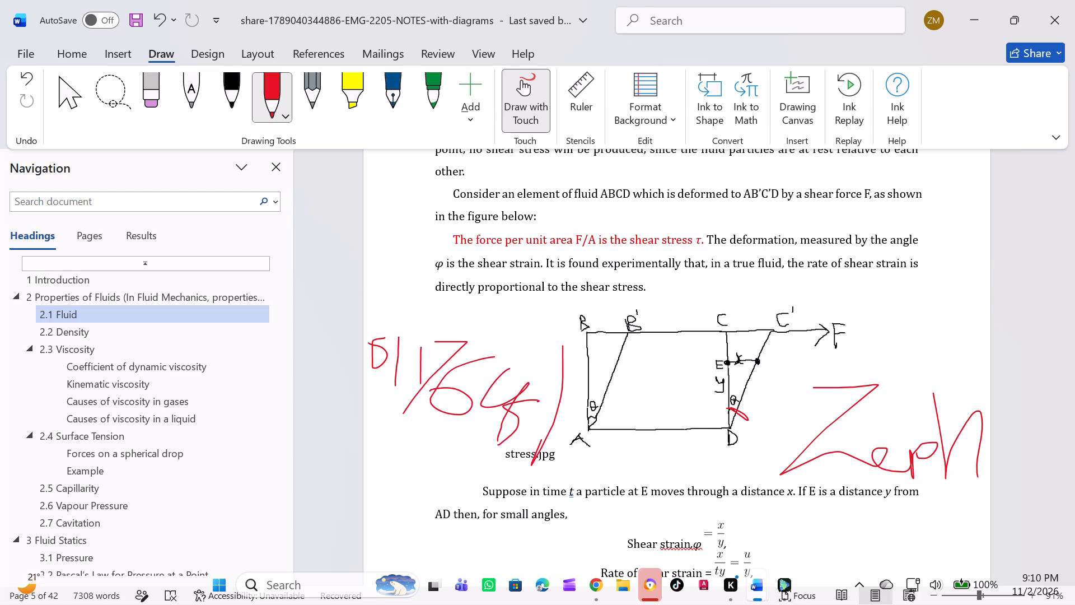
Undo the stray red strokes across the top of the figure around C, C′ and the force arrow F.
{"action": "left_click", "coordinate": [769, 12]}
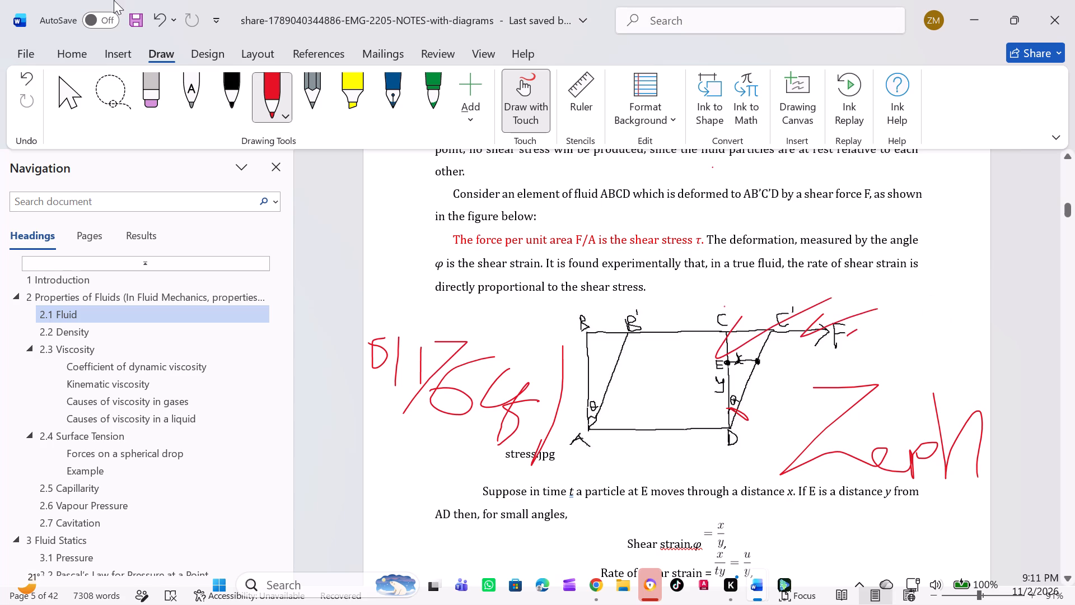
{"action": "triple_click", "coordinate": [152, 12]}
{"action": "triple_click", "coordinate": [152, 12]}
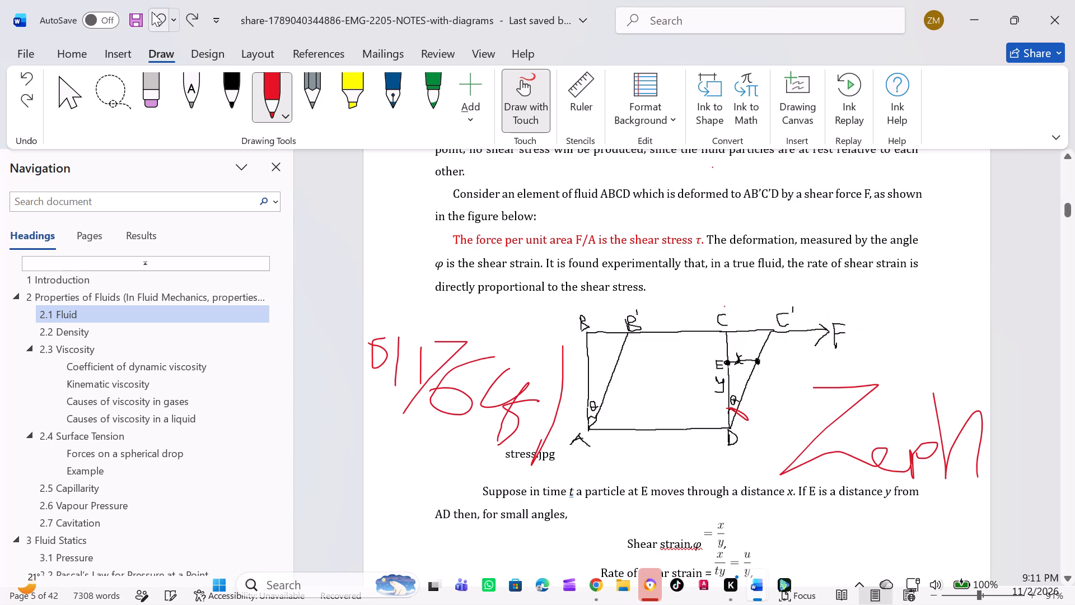
{"action": "triple_click", "coordinate": [152, 12]}
{"action": "double_click", "coordinate": [152, 12]}
{"action": "triple_click", "coordinate": [152, 12]}
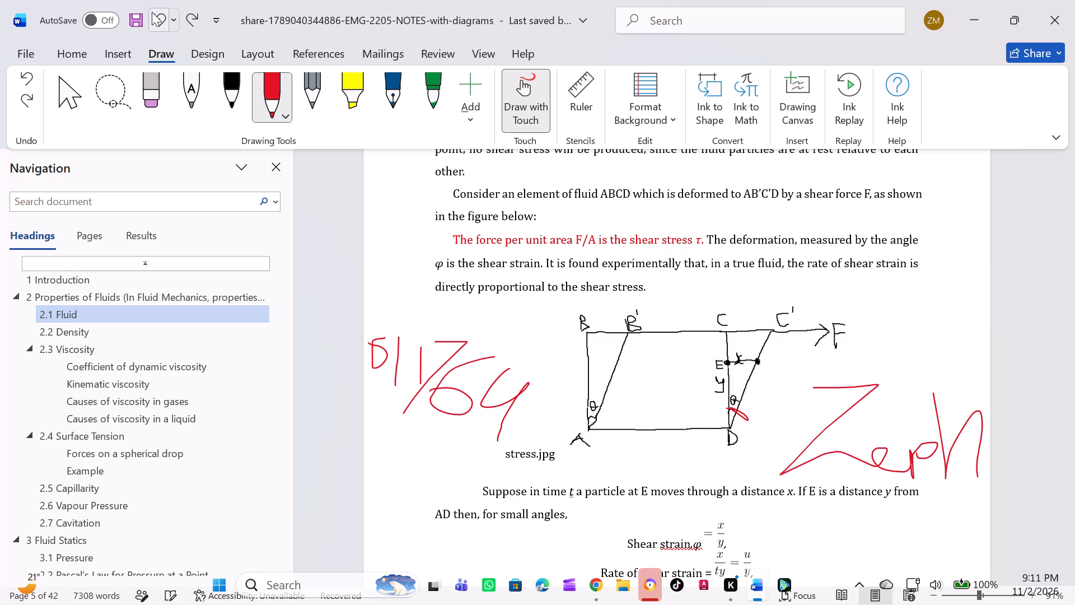
{"action": "left_click", "coordinate": [152, 12]}
{"action": "triple_click", "coordinate": [152, 12]}
{"action": "triple_click", "coordinate": [152, 12]}
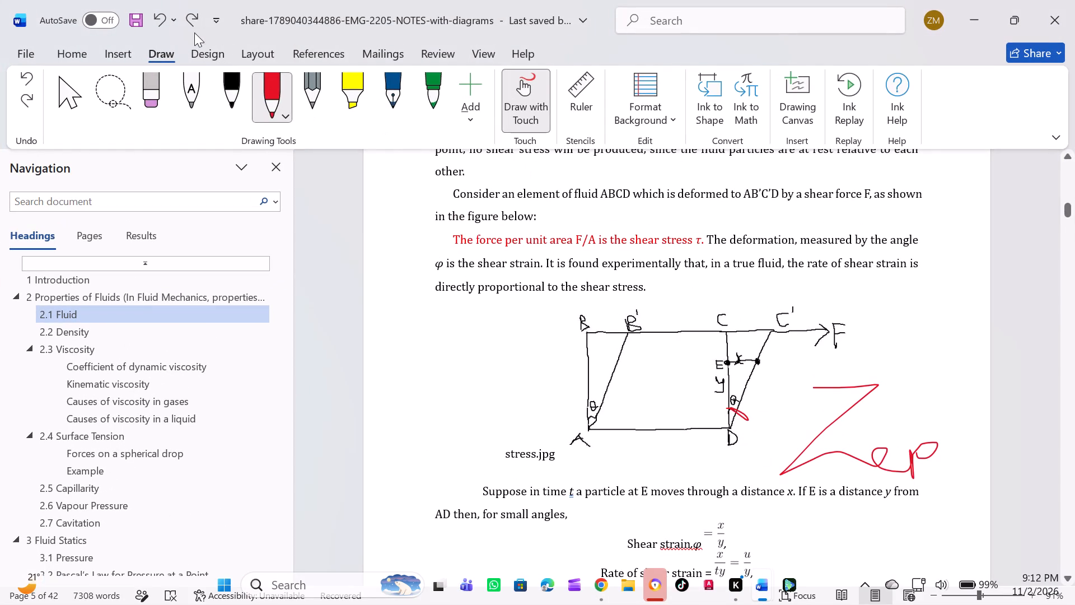
Undo the handwritten red "Zep" beside the deformed element figure and the red stroke near point D.
{"action": "left_click", "coordinate": [160, 21]}
{"action": "double_click", "coordinate": [160, 21]}
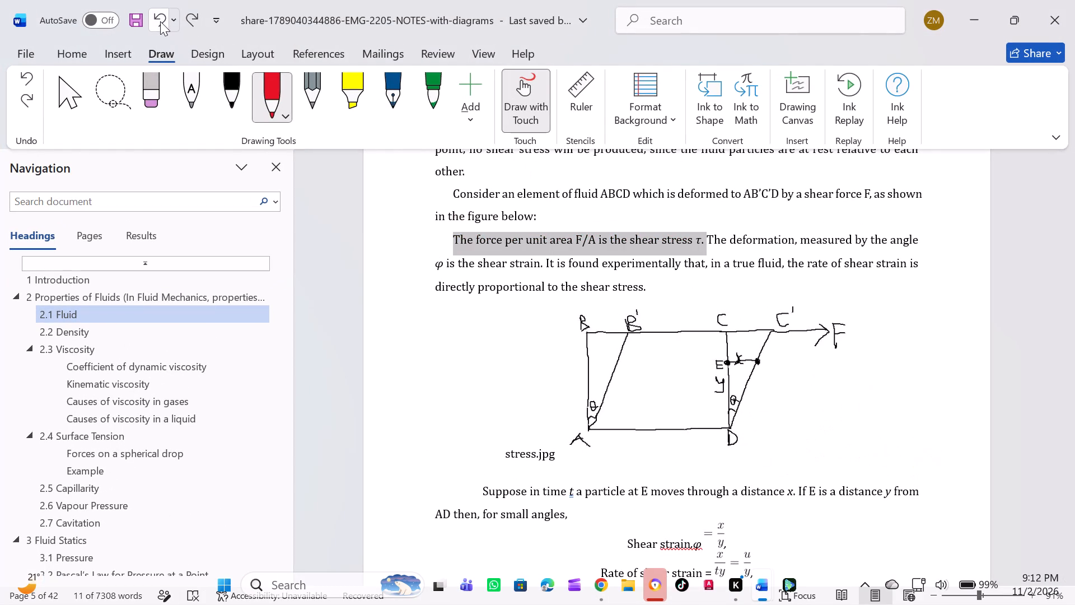
Redo the red font colour on the sentence "The force per unit area F/A is the shear stress τ.".
{"action": "left_click", "coordinate": [192, 13]}
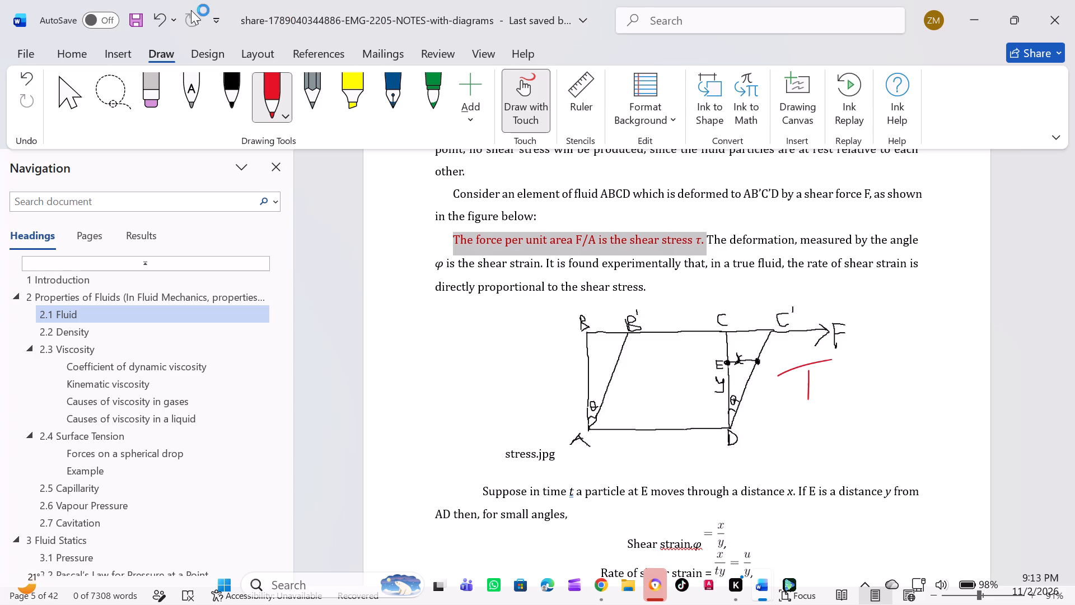
Back in the Word notes, undo the red arc and the short vertical red stroke beside line DC′.
{"action": "left_click", "coordinate": [162, 12]}
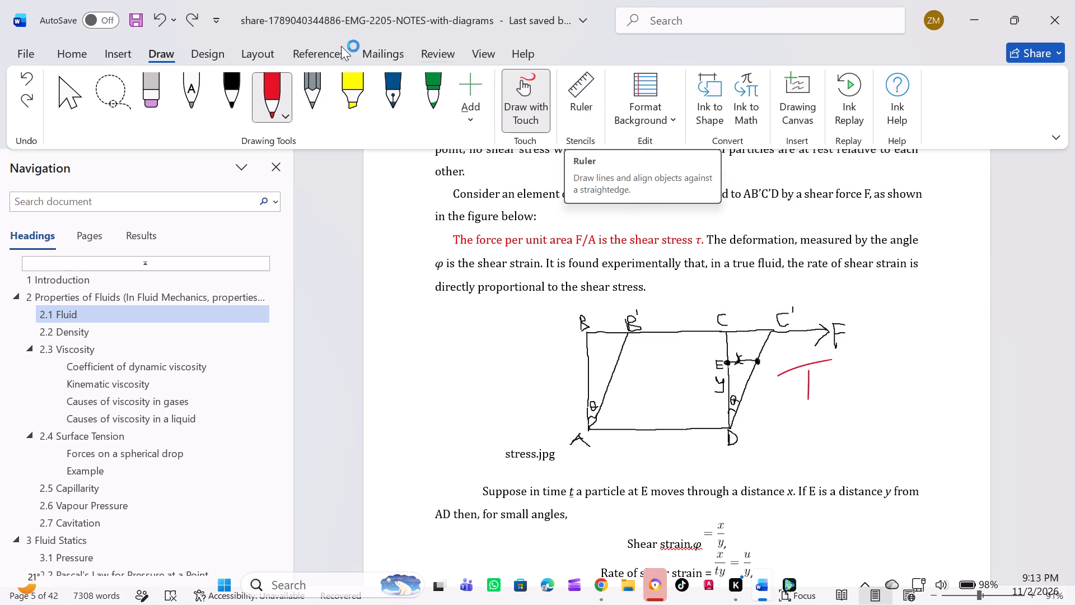
{"action": "left_click", "coordinate": [166, 13]}
{"action": "left_click", "coordinate": [166, 13]}
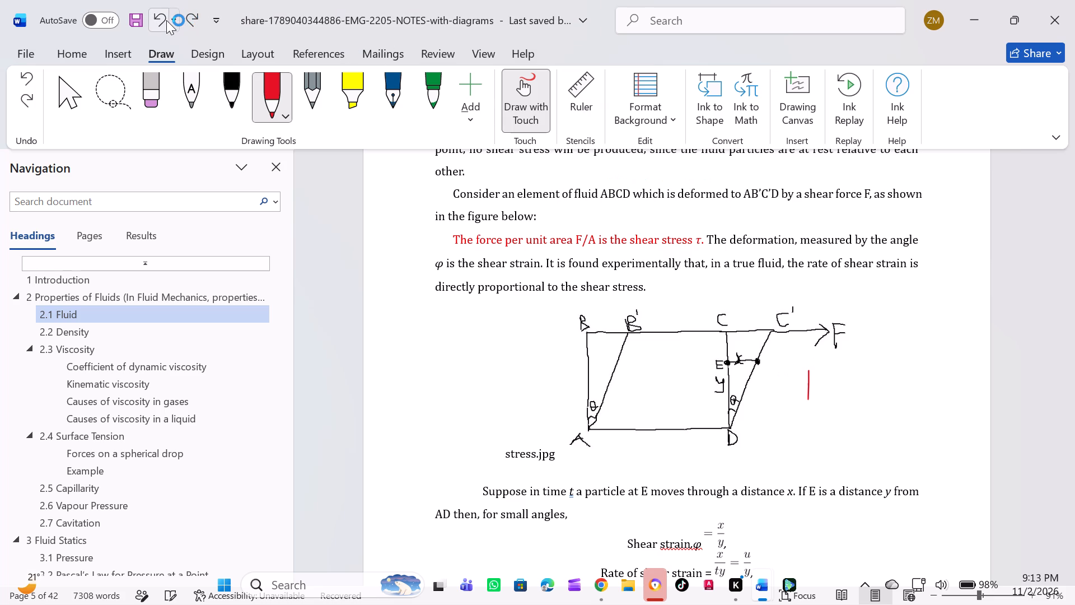
{"action": "left_click", "coordinate": [194, 15]}
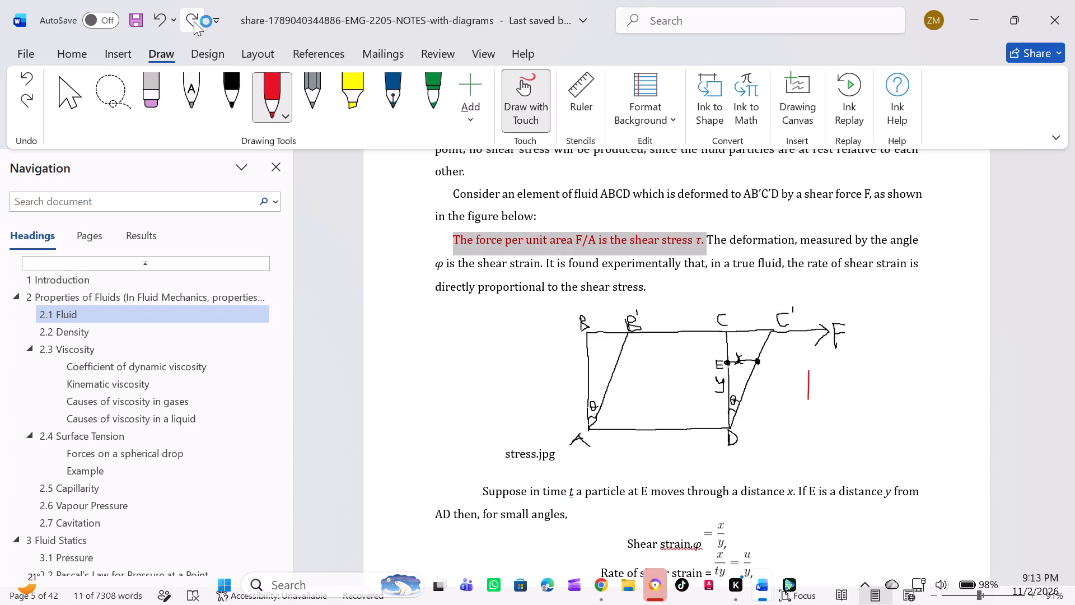
{"action": "left_click", "coordinate": [157, 13]}
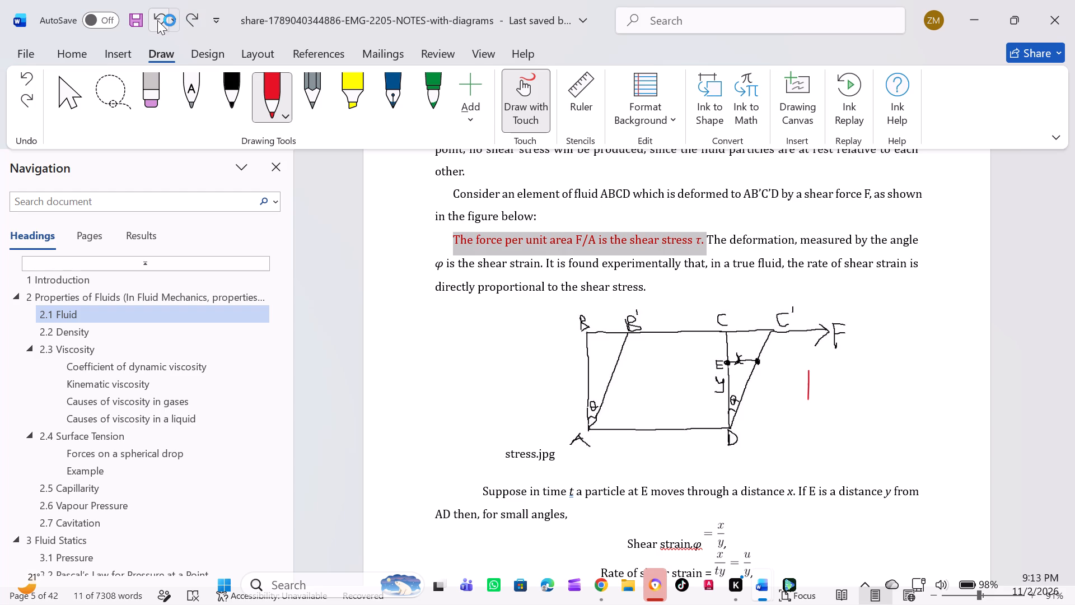
{"action": "left_click", "coordinate": [157, 13]}
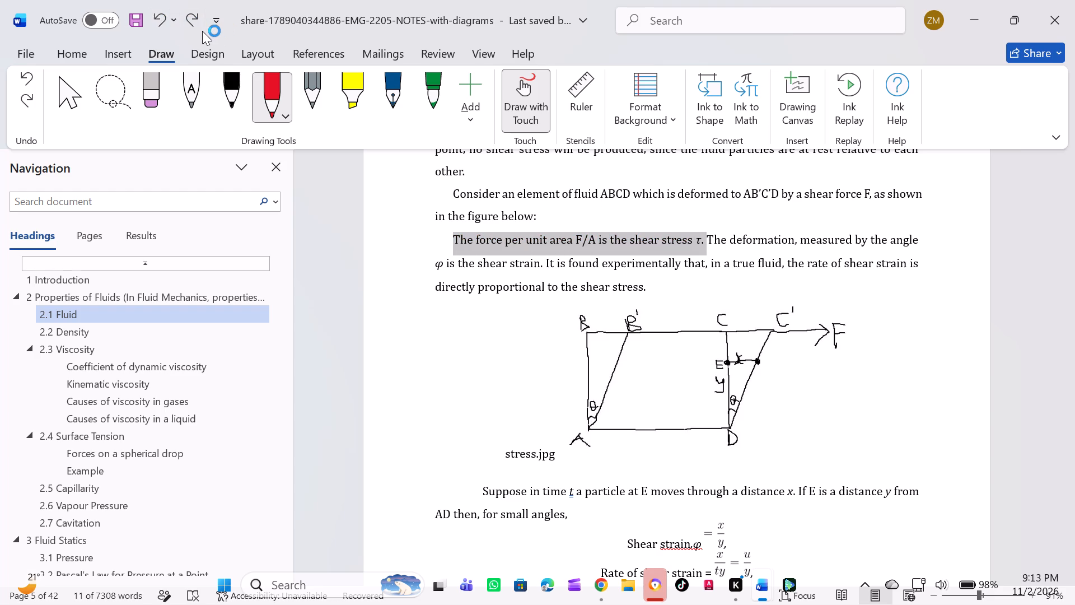
Redo the shear stress sentence's red colour and the vertical stroke, and handwrite "τ = F/A" in red ink beside edge AB.
{"action": "left_click", "coordinate": [200, 24]}
{"action": "left_click", "coordinate": [200, 24]}
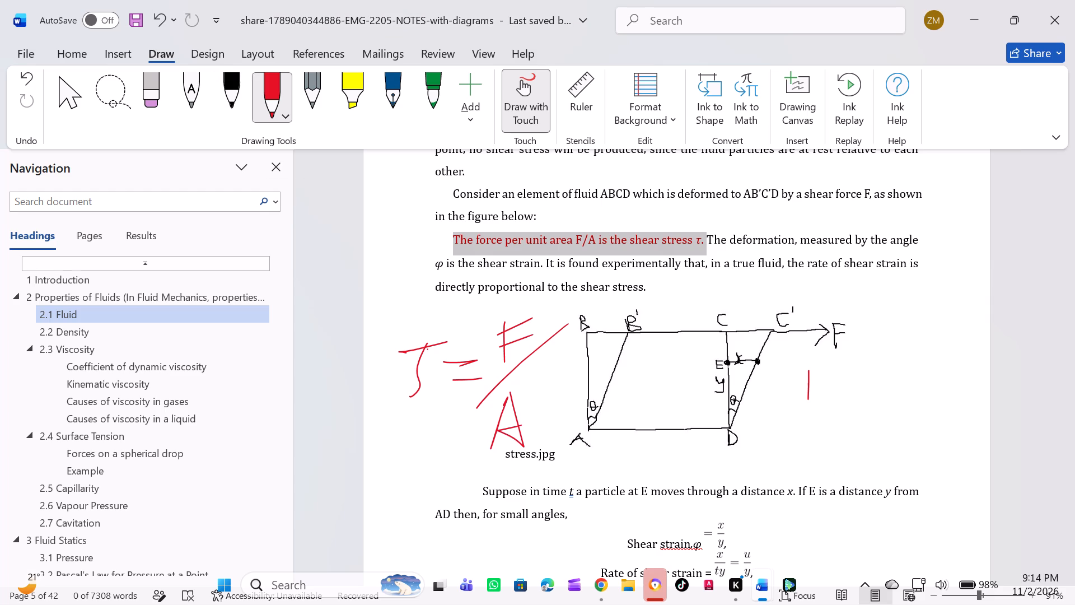
Handwrite "Φ = strain" in red ink beside line DC′, below the force arrow F.
{"action": "scroll", "coordinate": [503, 329], "scroll_direction": "down", "scroll_amount": 1}
{"action": "scroll", "coordinate": [527, 253], "scroll_direction": "down", "scroll_amount": 3}
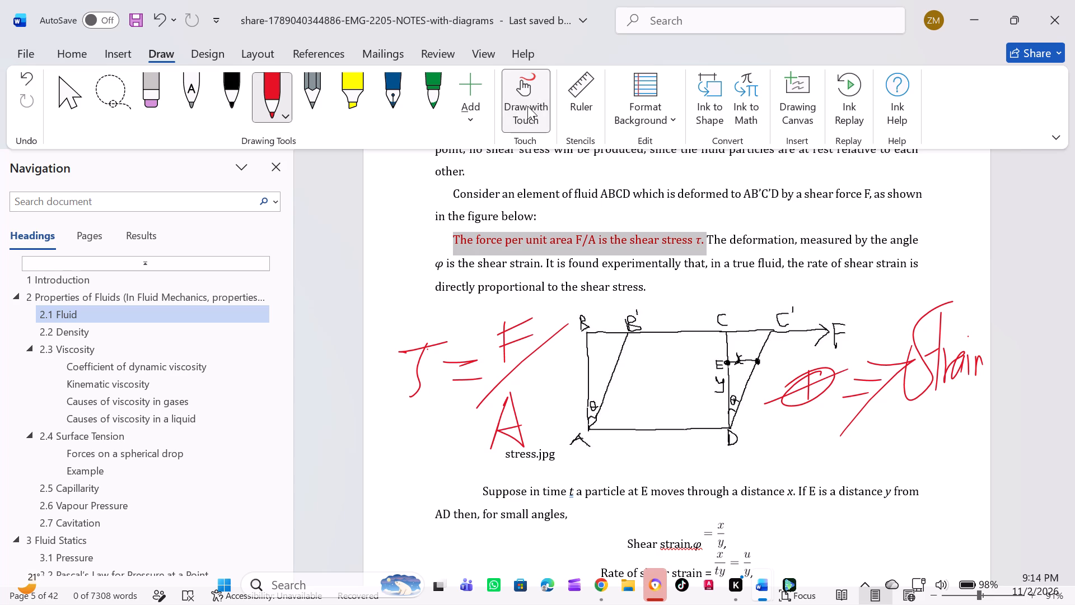
Draw a red ink line across the words "true fluid, the" above the figure and try to undo it.
{"action": "left_click", "coordinate": [125, 46]}
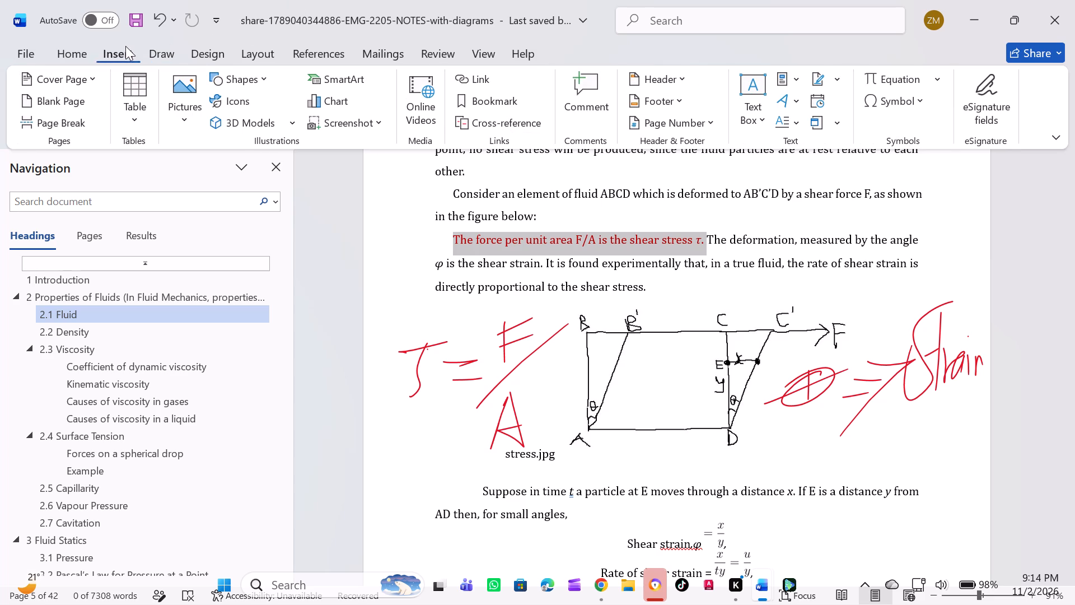
{"action": "double_click", "coordinate": [725, 267]}
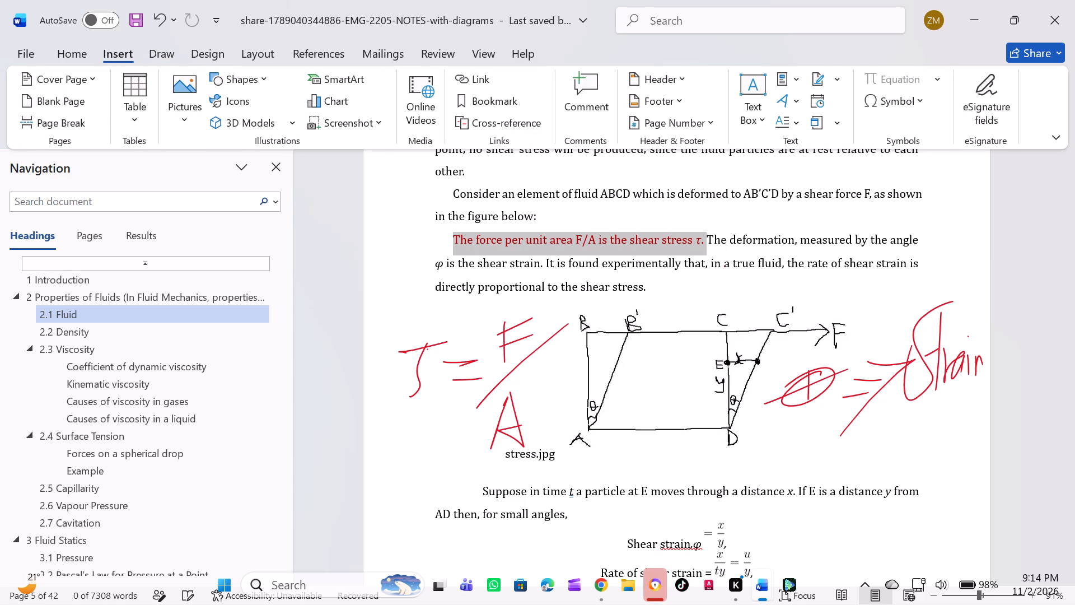
{"action": "left_click_drag", "start_coordinate": [725, 267], "coordinate": [805, 261]}
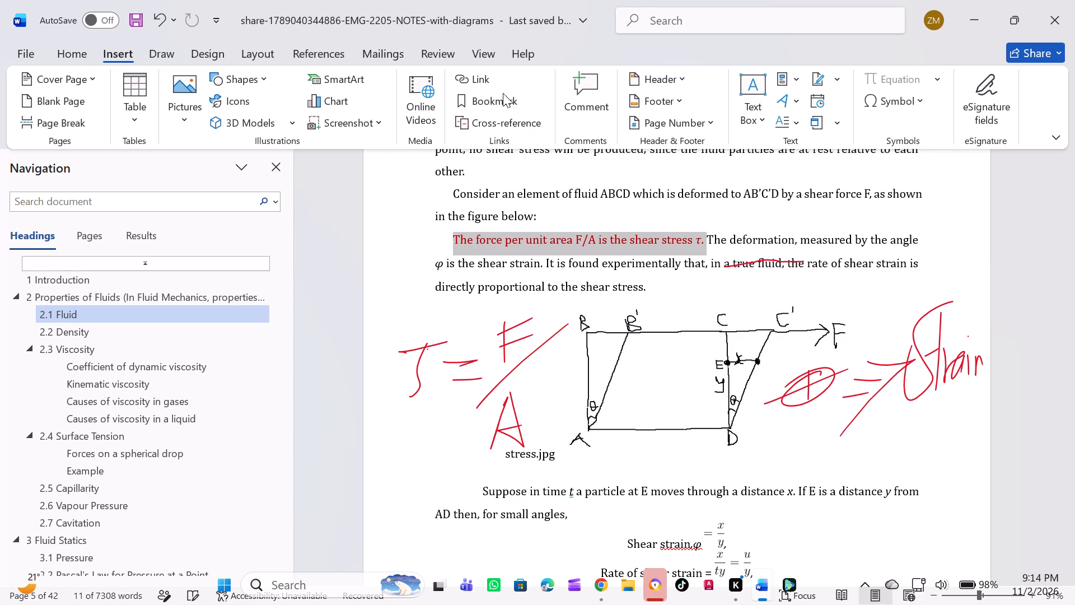
{"action": "left_click", "coordinate": [156, 18]}
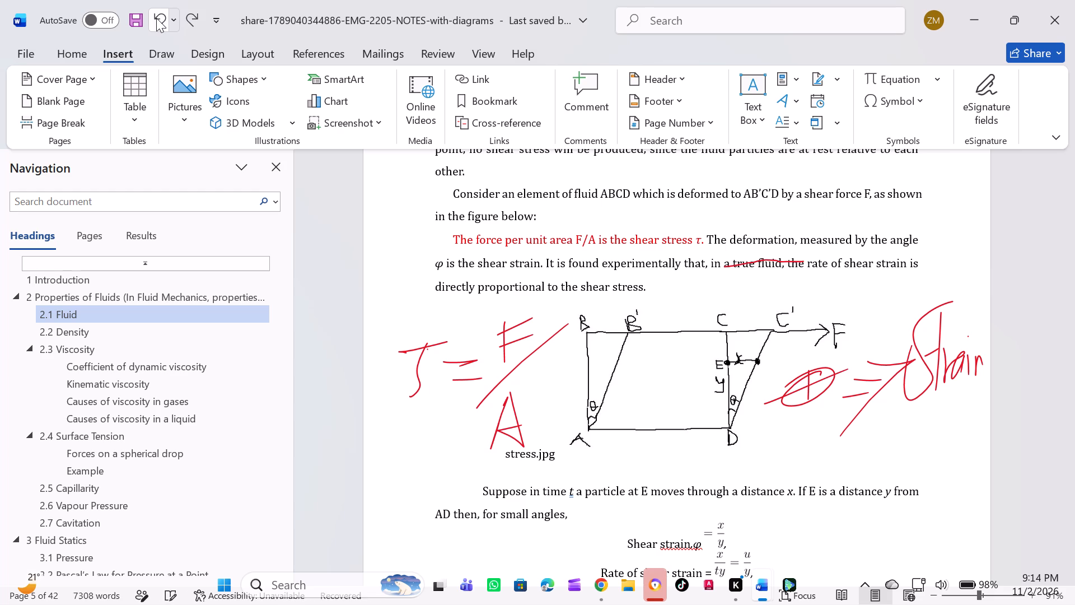
Show the drawing ruler and move it over the force arrow F of the shear stress figure.
{"action": "left_click", "coordinate": [170, 44]}
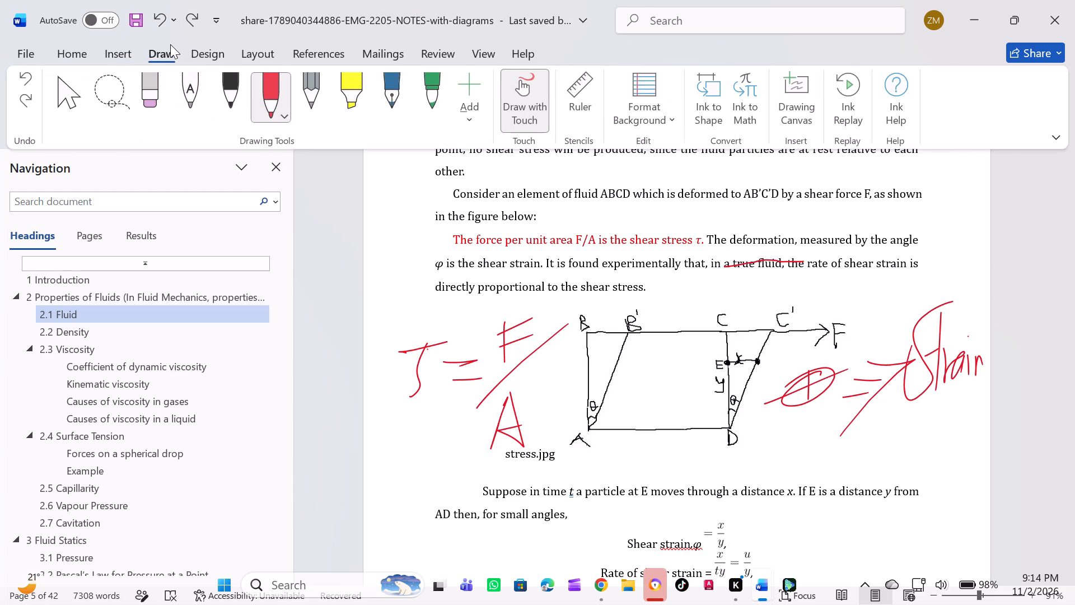
{"action": "left_click", "coordinate": [579, 94]}
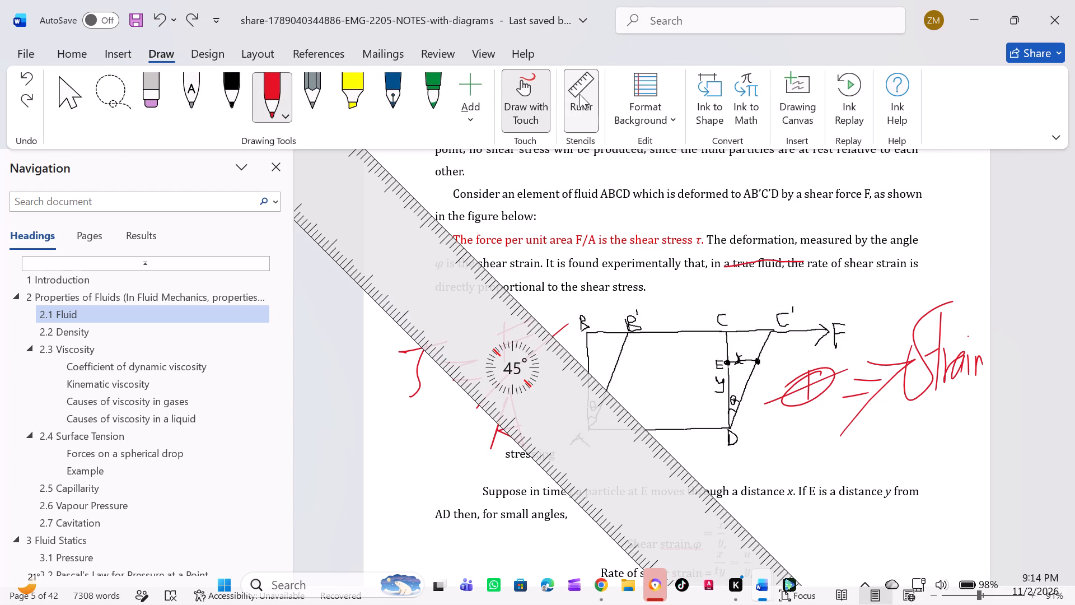
{"action": "left_click_drag", "start_coordinate": [608, 453], "coordinate": [681, 309]}
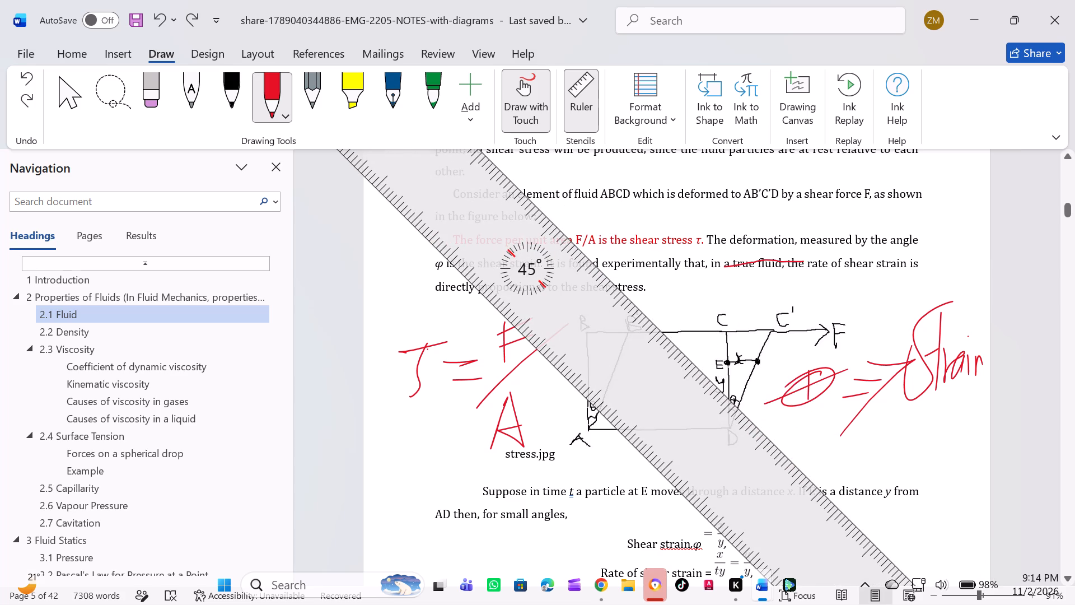
{"action": "left_click", "coordinate": [550, 261]}
{"action": "left_click_drag", "start_coordinate": [512, 255], "coordinate": [503, 286]}
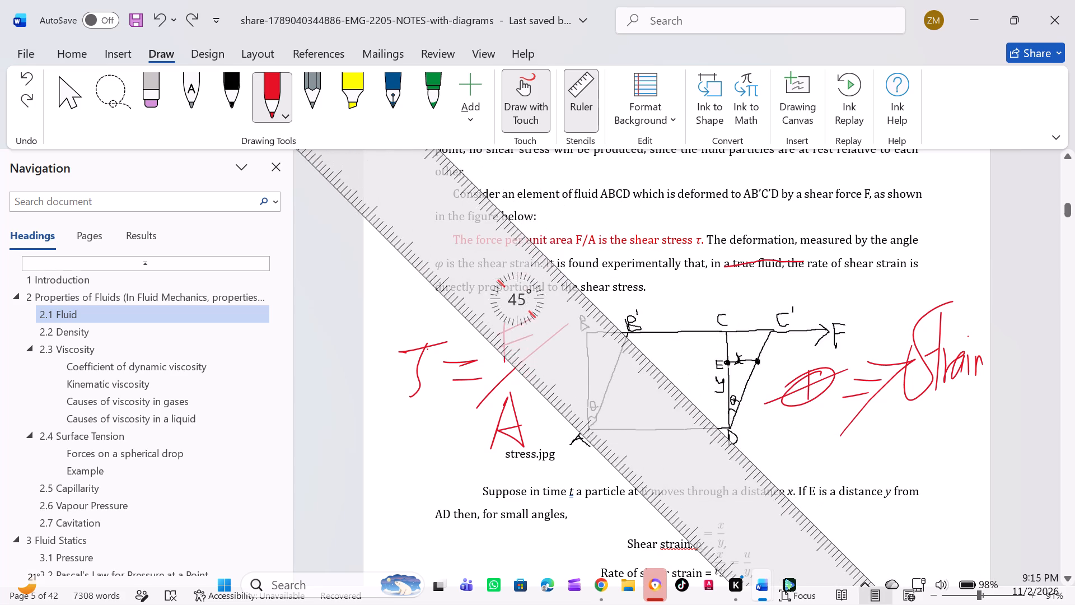
{"action": "left_click_drag", "start_coordinate": [503, 286], "coordinate": [880, 323]}
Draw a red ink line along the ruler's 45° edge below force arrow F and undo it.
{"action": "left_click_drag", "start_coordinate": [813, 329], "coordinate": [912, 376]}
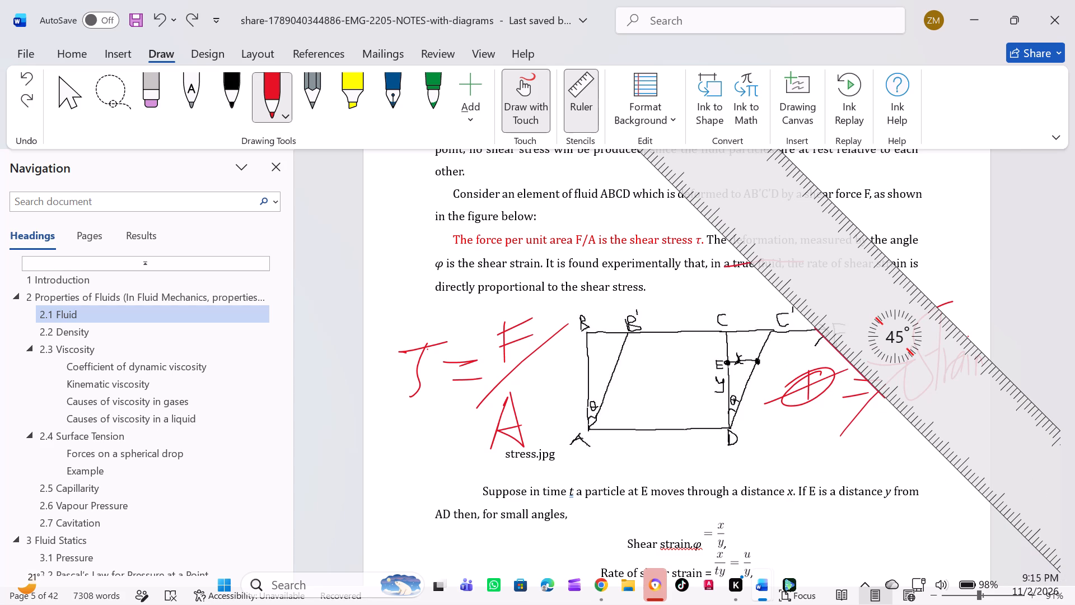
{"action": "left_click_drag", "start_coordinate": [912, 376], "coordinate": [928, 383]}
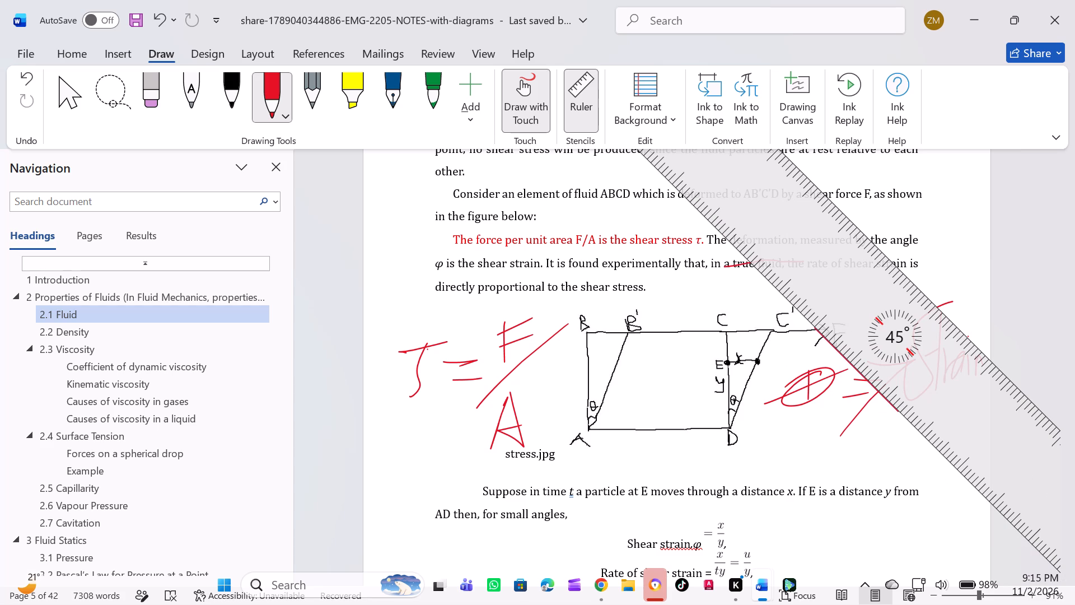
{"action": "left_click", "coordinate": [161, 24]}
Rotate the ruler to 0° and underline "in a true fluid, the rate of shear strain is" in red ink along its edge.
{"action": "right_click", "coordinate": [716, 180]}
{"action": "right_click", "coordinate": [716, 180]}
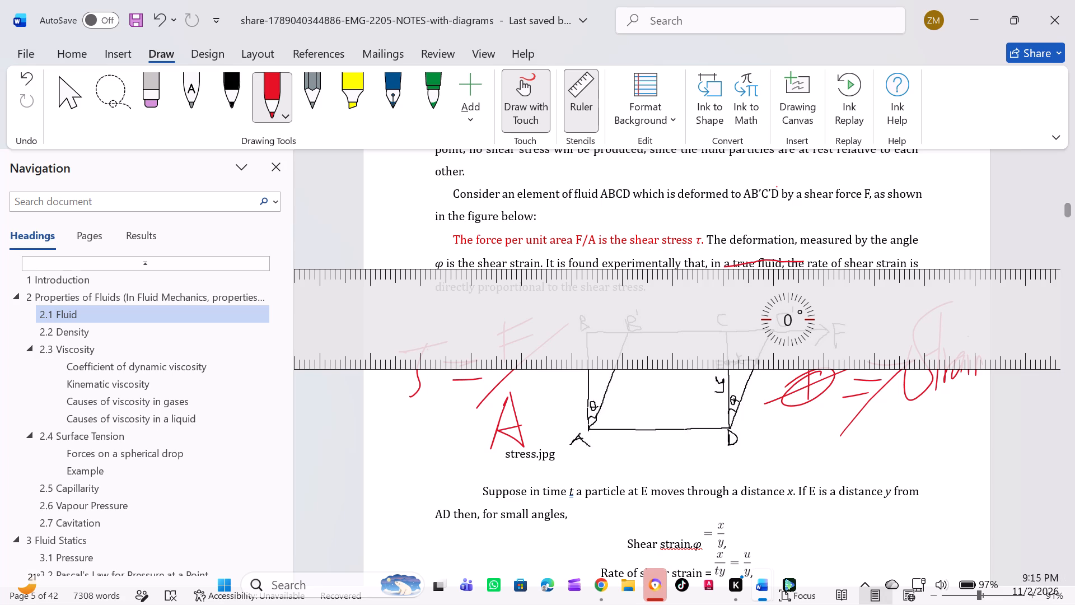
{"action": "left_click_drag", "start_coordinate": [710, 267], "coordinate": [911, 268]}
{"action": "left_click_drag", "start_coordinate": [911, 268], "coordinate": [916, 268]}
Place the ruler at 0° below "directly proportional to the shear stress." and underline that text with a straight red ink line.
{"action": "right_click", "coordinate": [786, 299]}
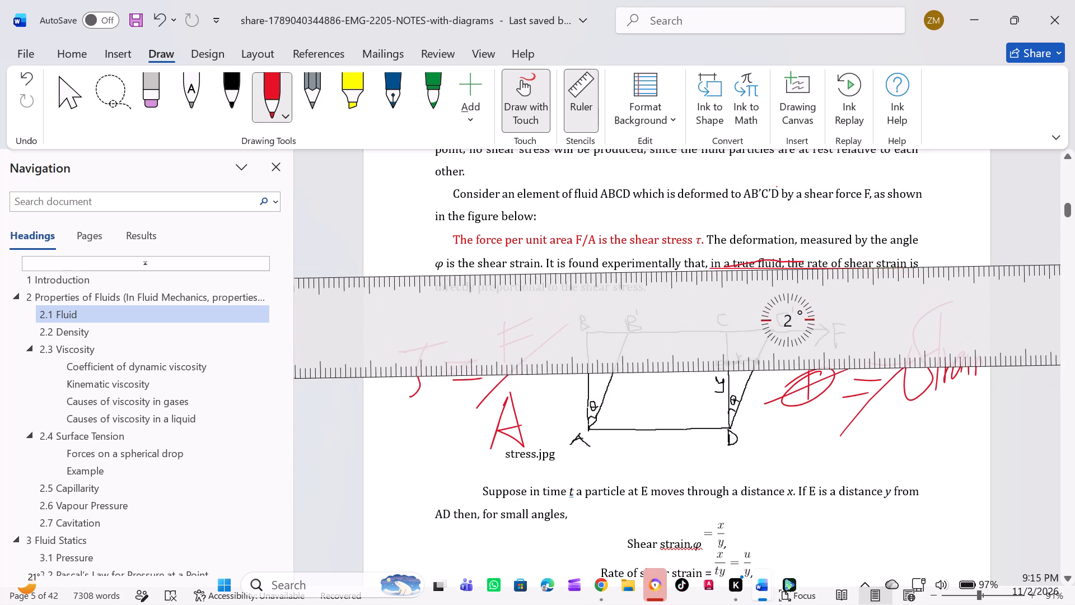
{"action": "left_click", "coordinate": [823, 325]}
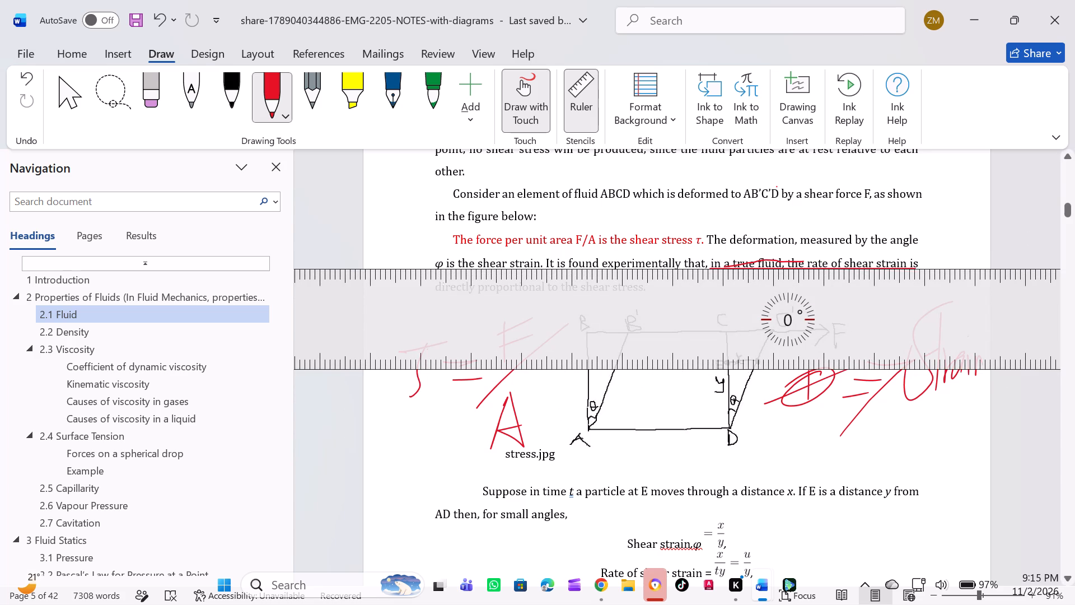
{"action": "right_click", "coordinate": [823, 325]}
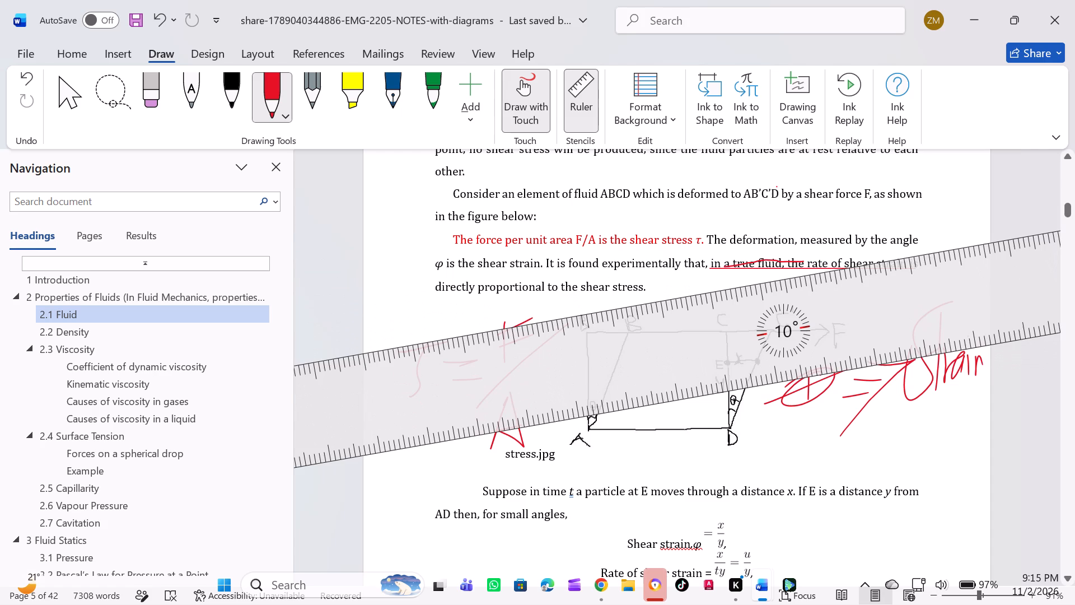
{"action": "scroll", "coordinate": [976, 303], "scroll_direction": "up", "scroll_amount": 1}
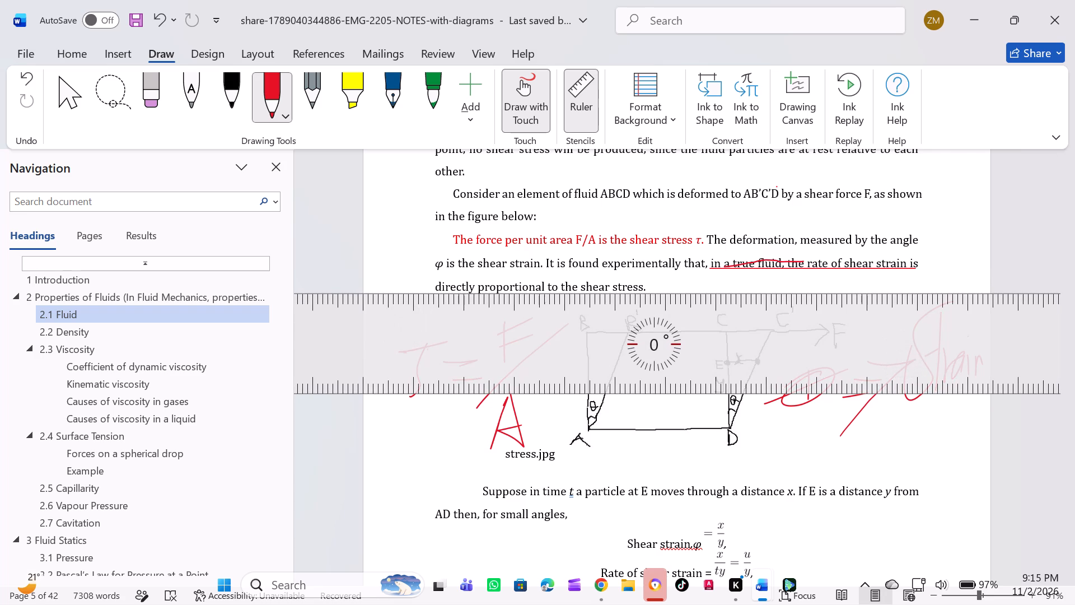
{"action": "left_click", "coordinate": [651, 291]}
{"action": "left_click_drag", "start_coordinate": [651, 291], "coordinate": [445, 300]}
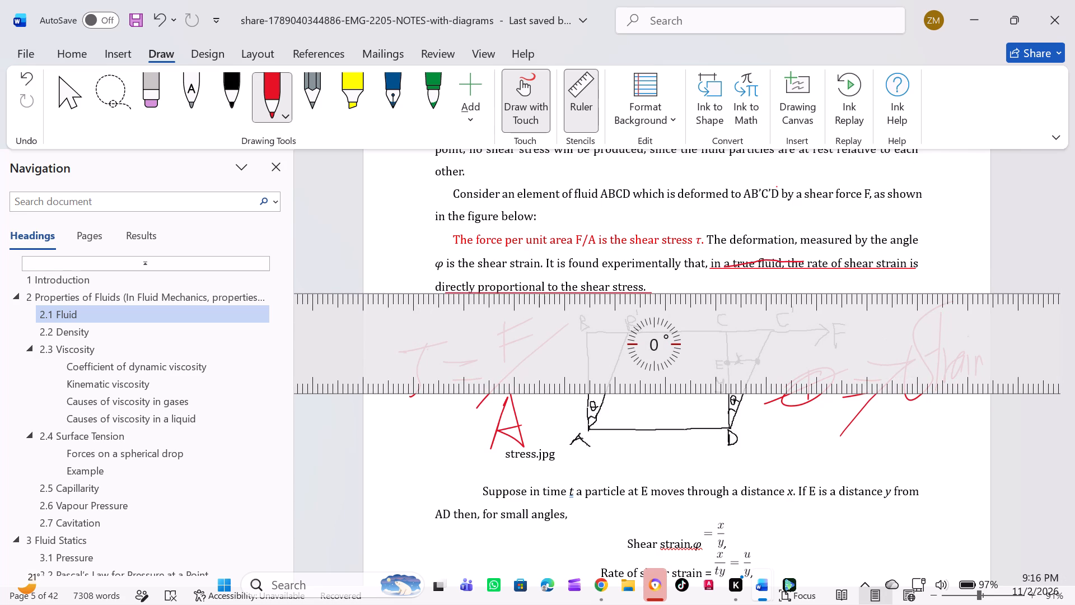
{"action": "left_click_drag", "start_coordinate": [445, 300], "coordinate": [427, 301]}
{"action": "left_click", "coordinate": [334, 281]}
Apply the narrowest rule lines, with the red margin line, as the page background.
{"action": "left_click", "coordinate": [642, 95]}
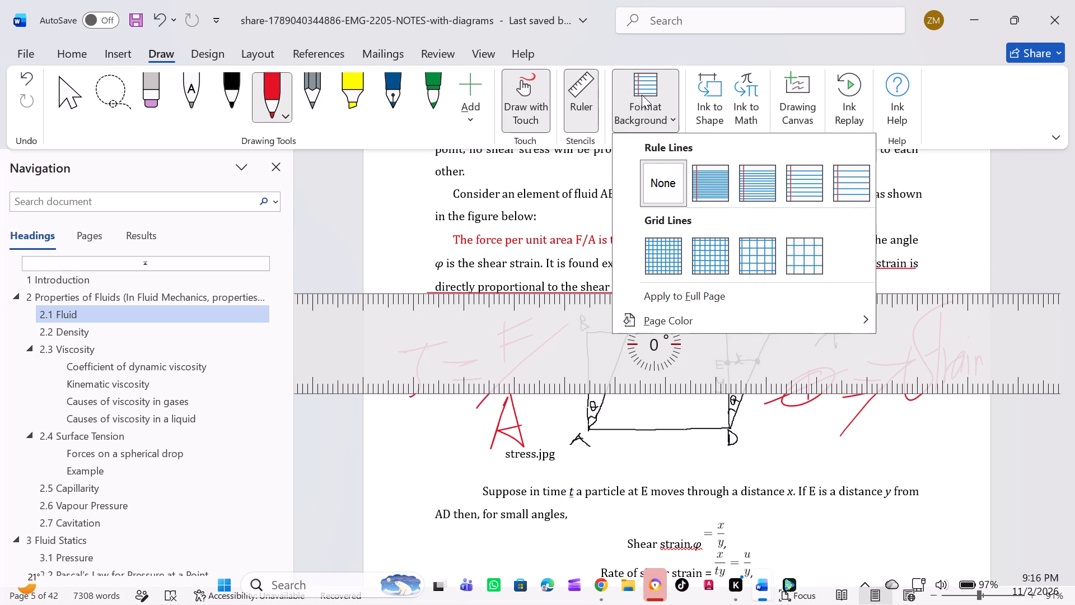
{"action": "left_click", "coordinate": [713, 178]}
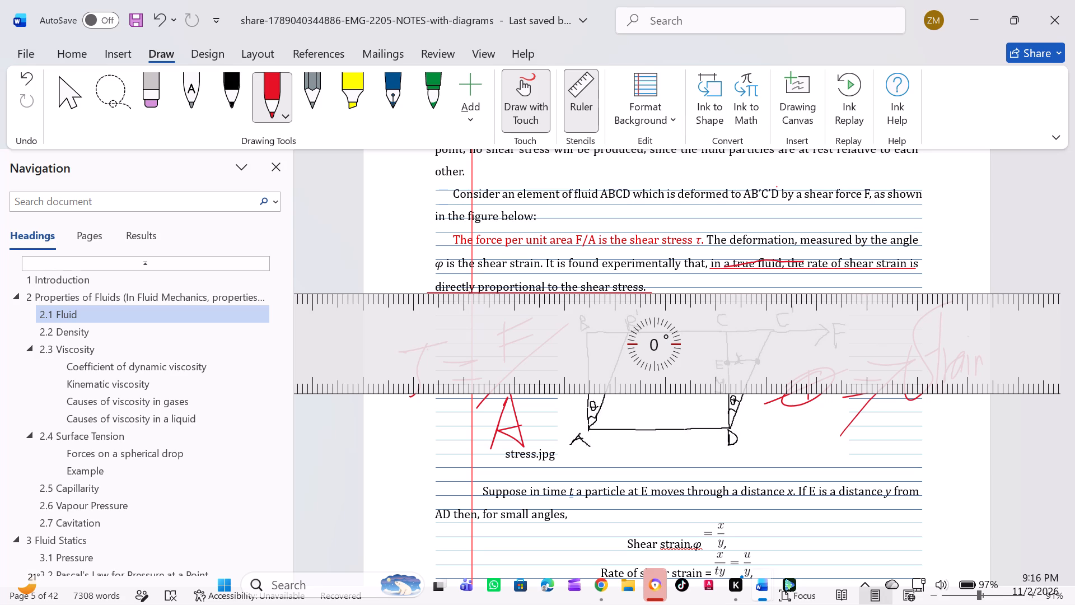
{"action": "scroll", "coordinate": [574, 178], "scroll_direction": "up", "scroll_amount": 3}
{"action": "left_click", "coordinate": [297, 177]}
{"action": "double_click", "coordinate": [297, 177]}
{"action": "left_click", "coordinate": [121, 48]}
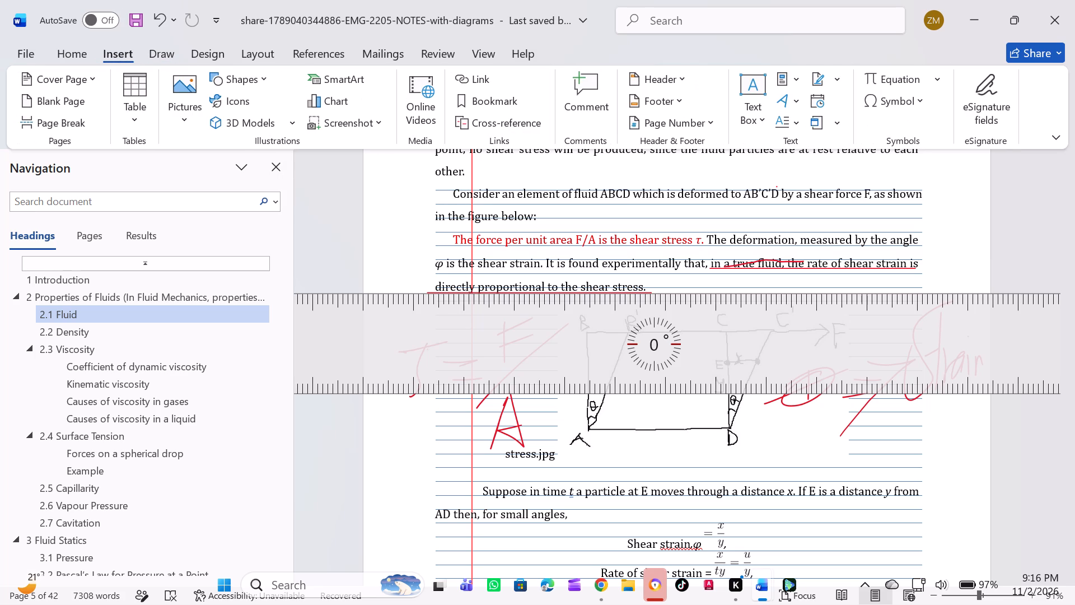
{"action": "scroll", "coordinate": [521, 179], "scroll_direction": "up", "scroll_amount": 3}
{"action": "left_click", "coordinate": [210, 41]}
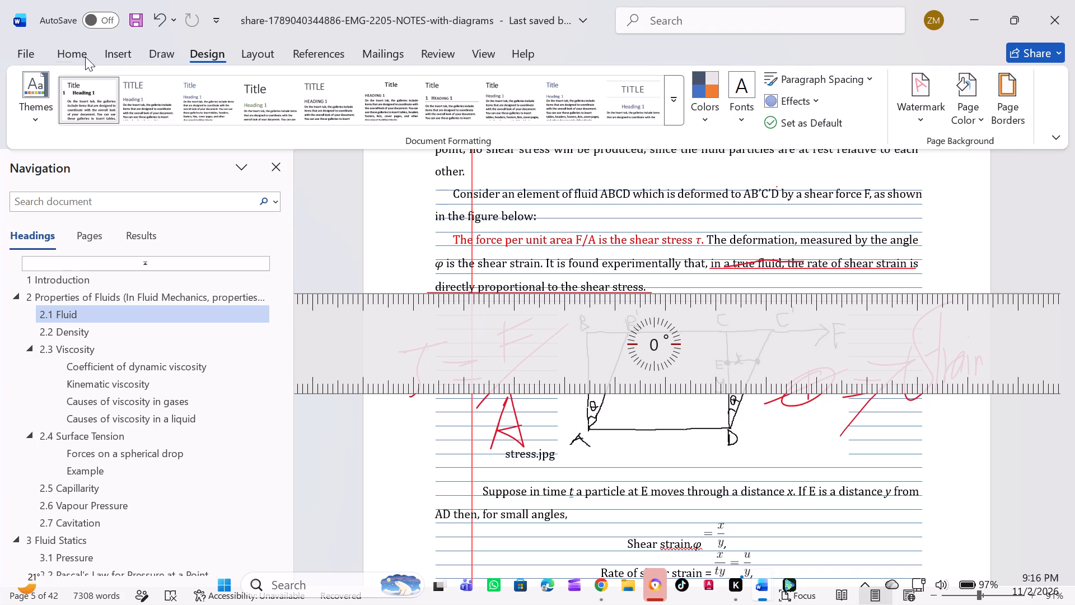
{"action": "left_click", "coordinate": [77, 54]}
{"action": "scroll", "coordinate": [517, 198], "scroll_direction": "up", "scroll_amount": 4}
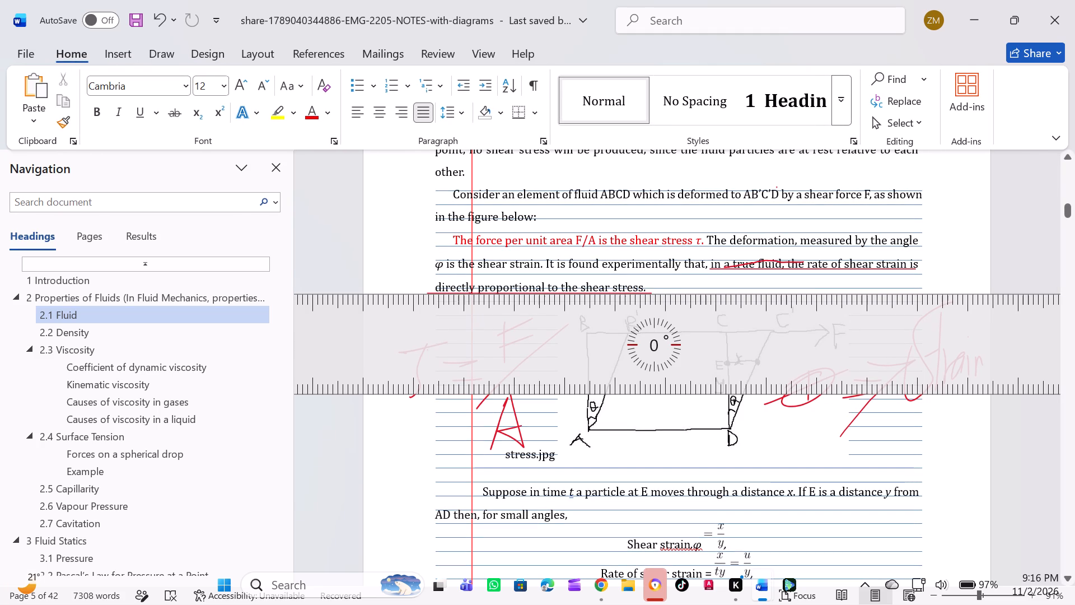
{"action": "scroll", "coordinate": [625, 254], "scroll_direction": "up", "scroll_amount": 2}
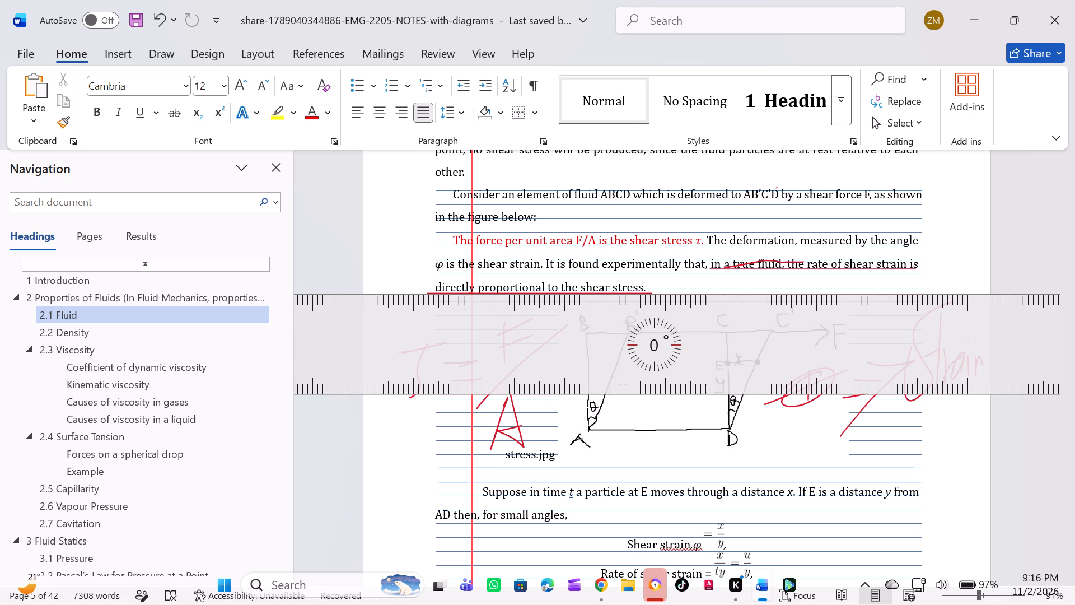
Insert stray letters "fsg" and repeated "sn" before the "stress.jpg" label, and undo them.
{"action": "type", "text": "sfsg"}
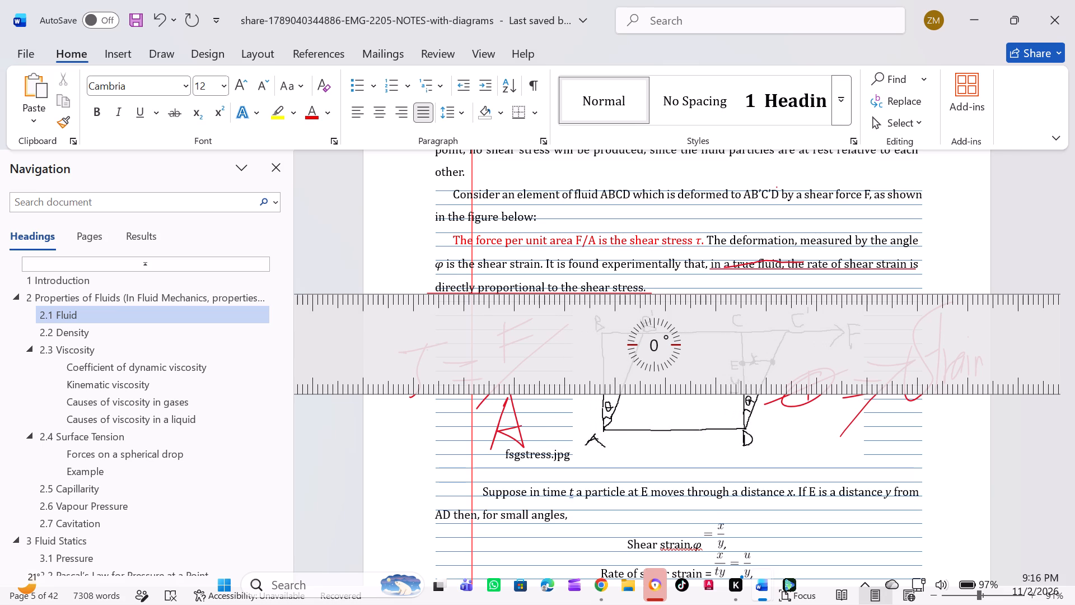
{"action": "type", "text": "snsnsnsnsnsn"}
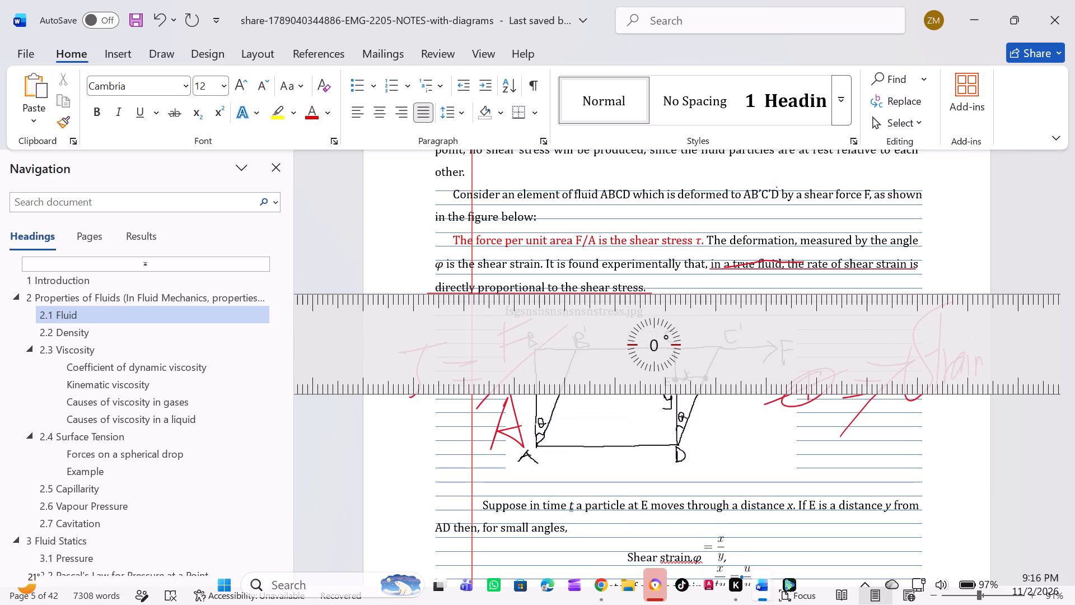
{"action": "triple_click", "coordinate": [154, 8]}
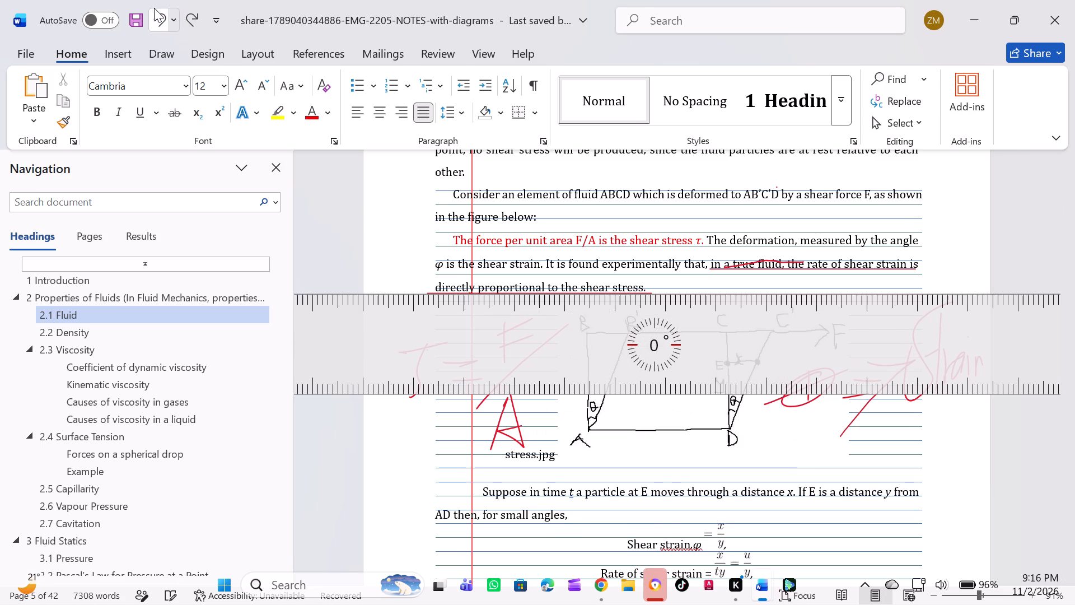
Undo both red ink underlines and the red line across "true fluid, the" above the figure.
{"action": "triple_click", "coordinate": [154, 8]}
{"action": "triple_click", "coordinate": [154, 8]}
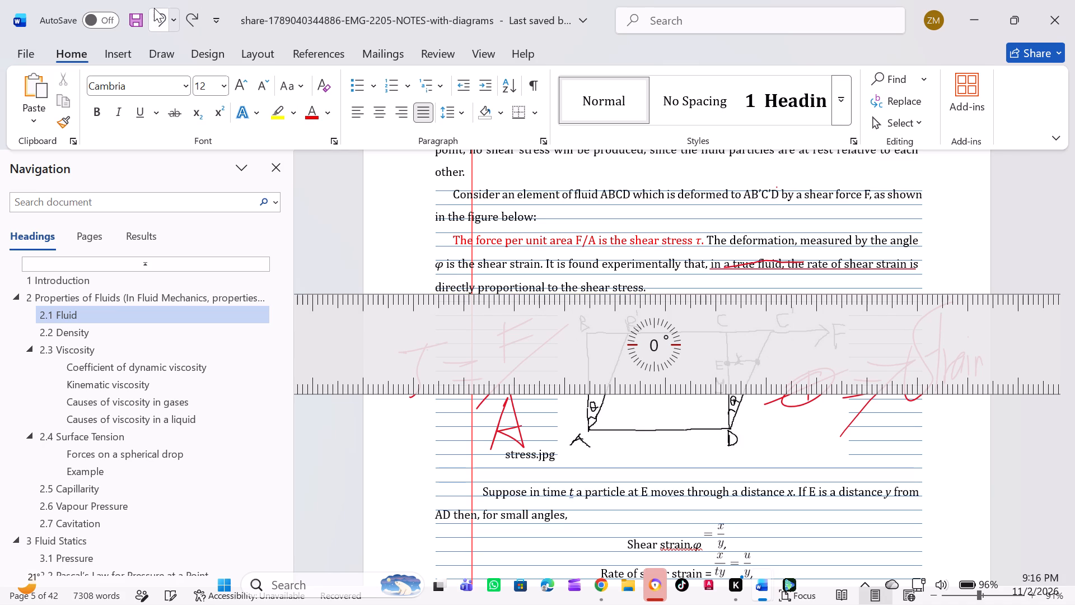
{"action": "left_click", "coordinate": [154, 8]}
{"action": "double_click", "coordinate": [154, 8]}
{"action": "double_click", "coordinate": [154, 8]}
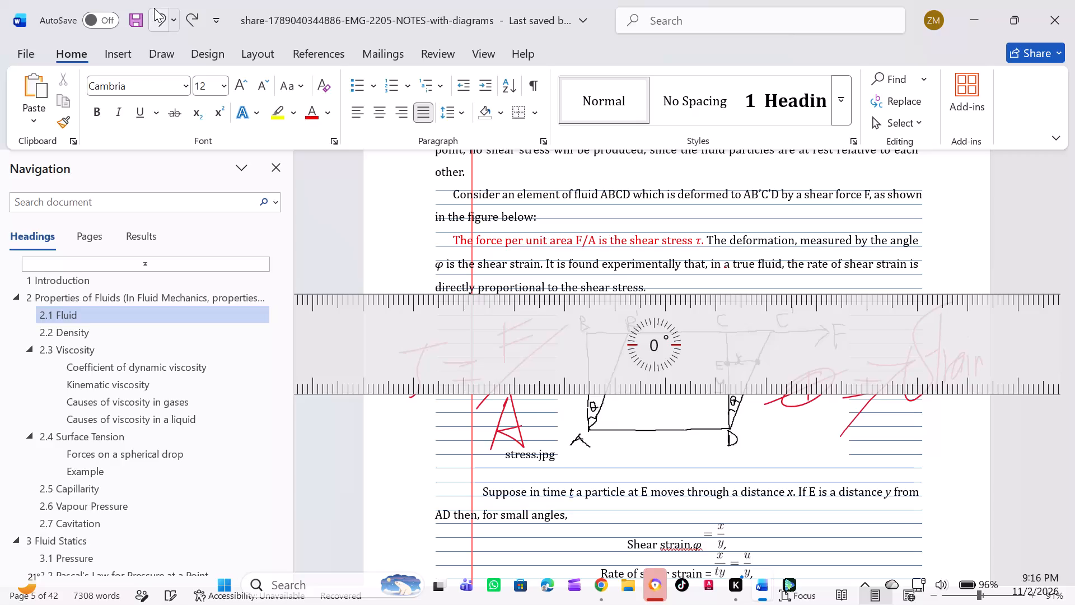
Undo the handwritten "Φ = strain" and the "= F/A" strokes, leaving only the red τ beside edge AB.
{"action": "triple_click", "coordinate": [154, 8]}
{"action": "triple_click", "coordinate": [154, 8]}
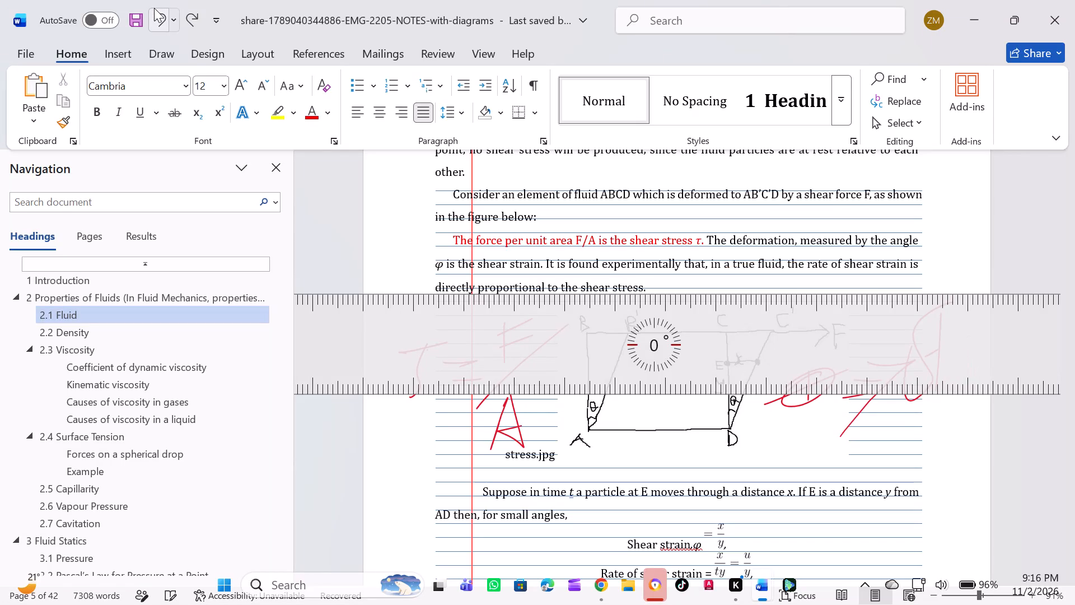
{"action": "triple_click", "coordinate": [154, 8]}
{"action": "triple_click", "coordinate": [154, 8]}
{"action": "triple_click", "coordinate": [154, 8]}
{"action": "triple_click", "coordinate": [154, 8]}
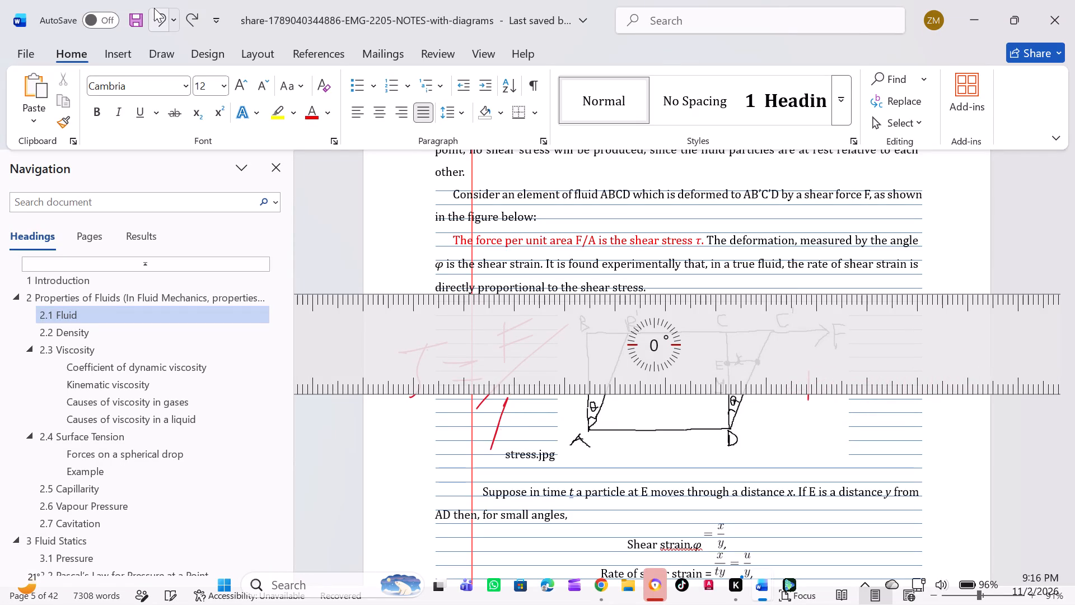
{"action": "triple_click", "coordinate": [154, 8]}
{"action": "triple_click", "coordinate": [154, 8]}
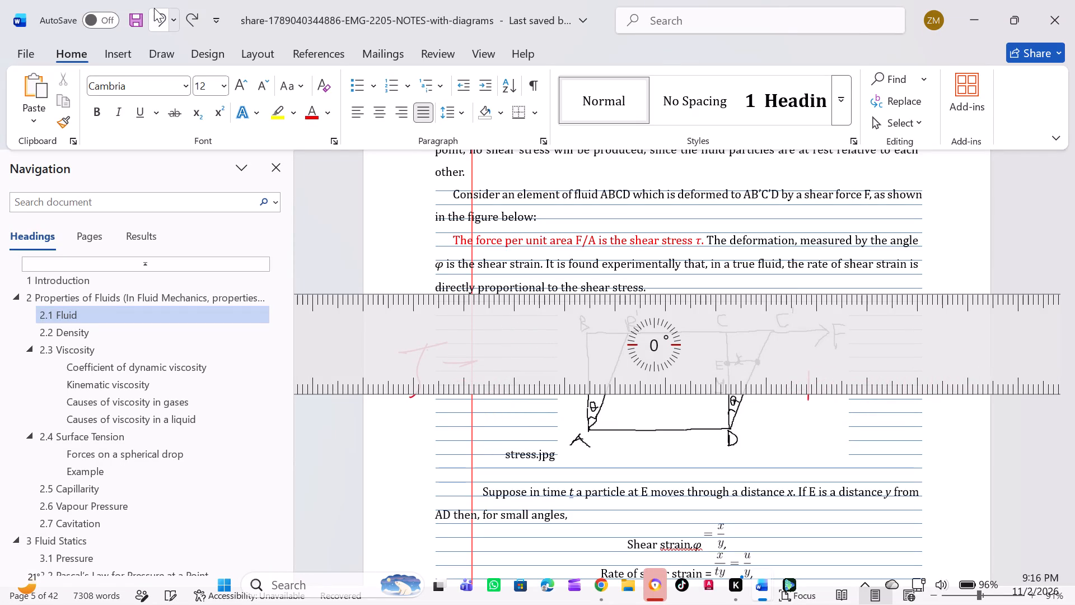
{"action": "left_click", "coordinate": [154, 8]}
Redo the undone red ink: "= F/A", "Φ = strain", and the lines under and across "in a true fluid, the rate of shear strain is".
{"action": "triple_click", "coordinate": [187, 22]}
{"action": "triple_click", "coordinate": [187, 22]}
{"action": "triple_click", "coordinate": [187, 22]}
{"action": "triple_click", "coordinate": [187, 22]}
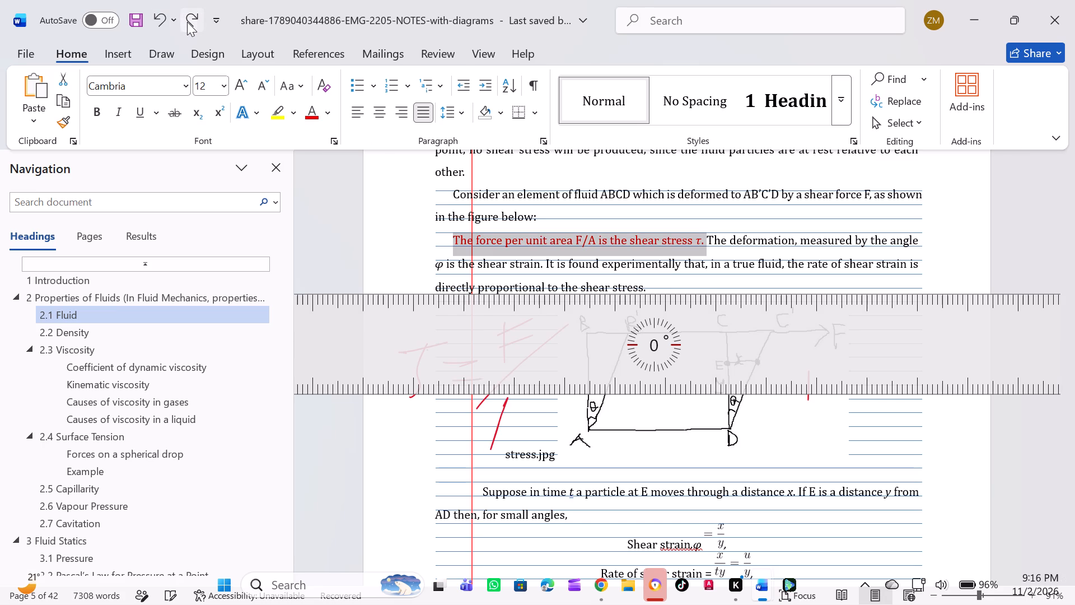
{"action": "triple_click", "coordinate": [187, 22]}
{"action": "triple_click", "coordinate": [187, 22]}
{"action": "triple_click", "coordinate": [187, 22]}
{"action": "left_click", "coordinate": [187, 22]}
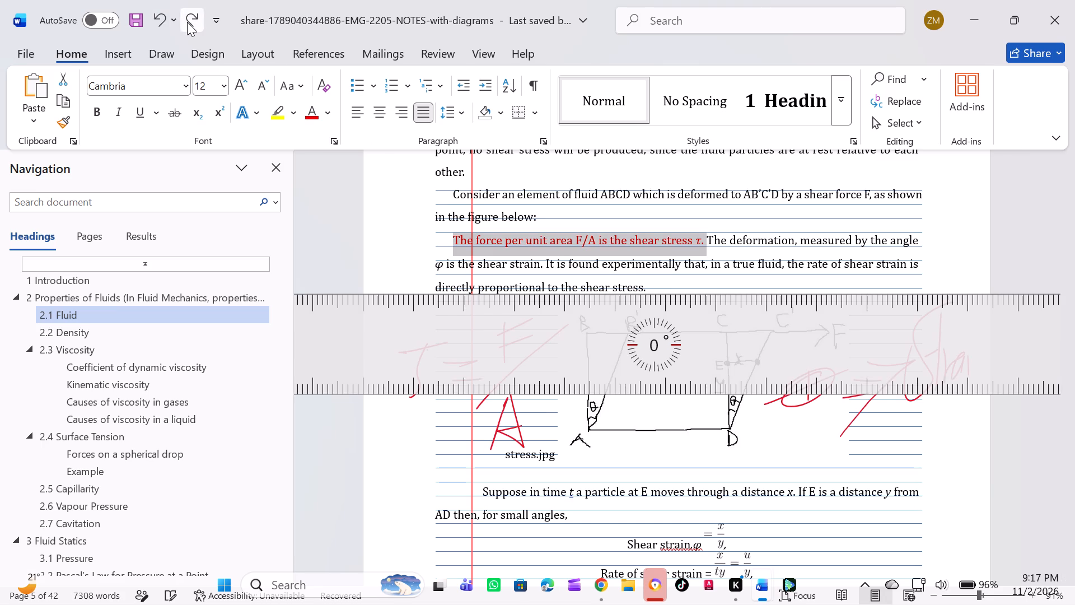
{"action": "triple_click", "coordinate": [187, 22]}
{"action": "triple_click", "coordinate": [187, 22]}
{"action": "double_click", "coordinate": [187, 22]}
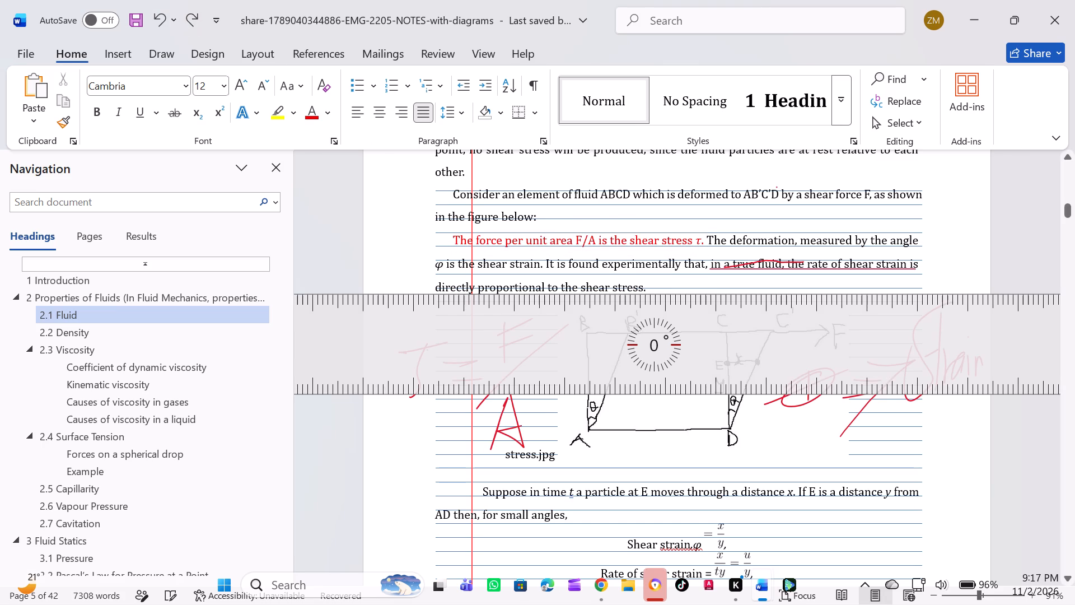
Hide the drawing ruler covering the shear stress figure and switch off drawing with touch.
{"action": "left_click", "coordinate": [124, 52]}
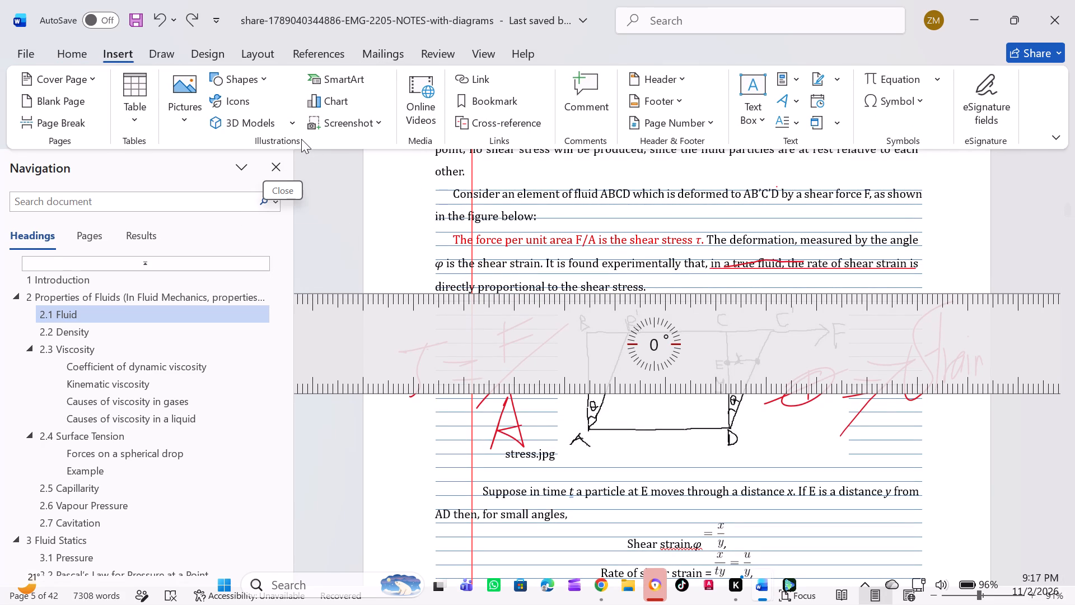
{"action": "left_click", "coordinate": [171, 55]}
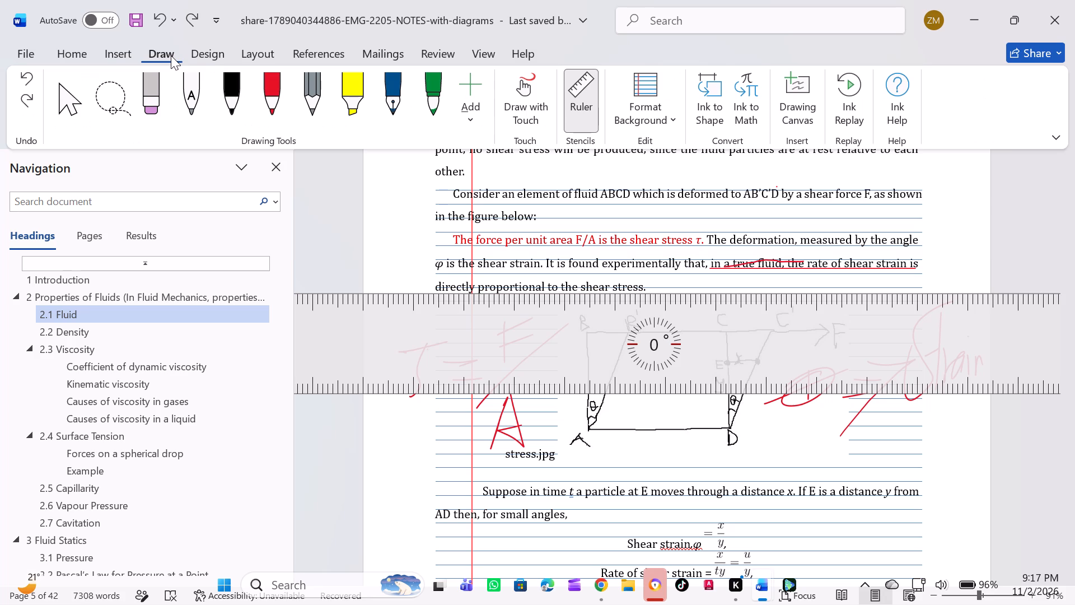
{"action": "double_click", "coordinate": [544, 103]}
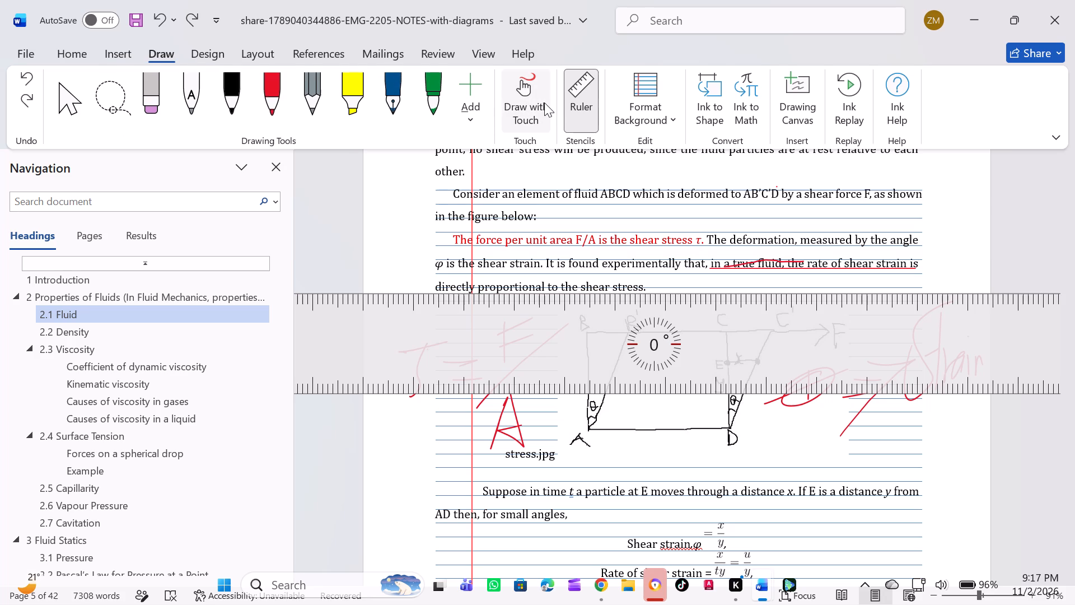
{"action": "triple_click", "coordinate": [544, 103]}
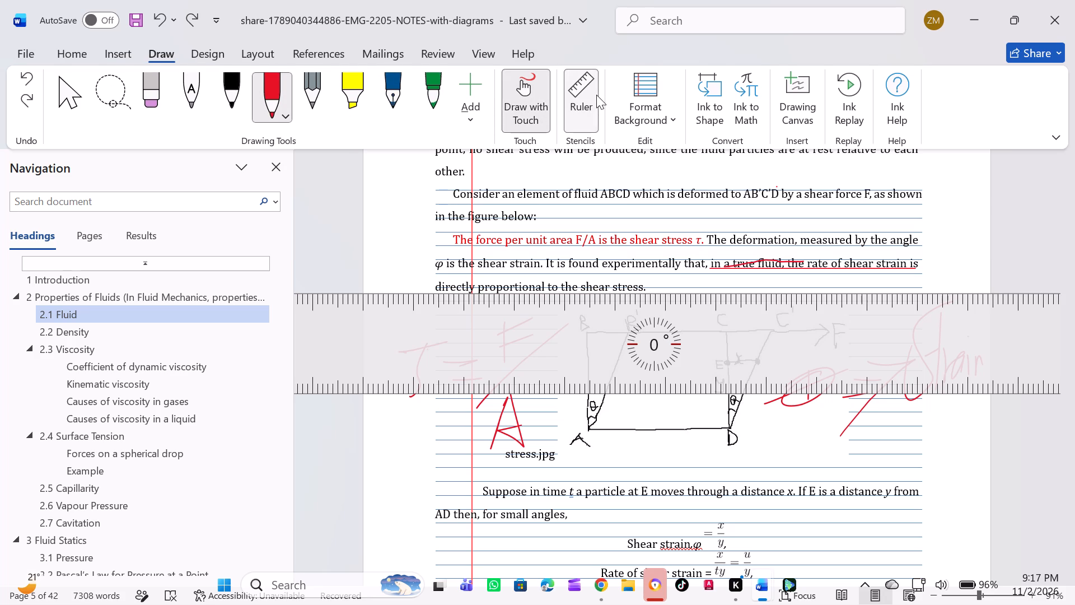
{"action": "double_click", "coordinate": [596, 95]}
{"action": "left_click", "coordinate": [596, 95]}
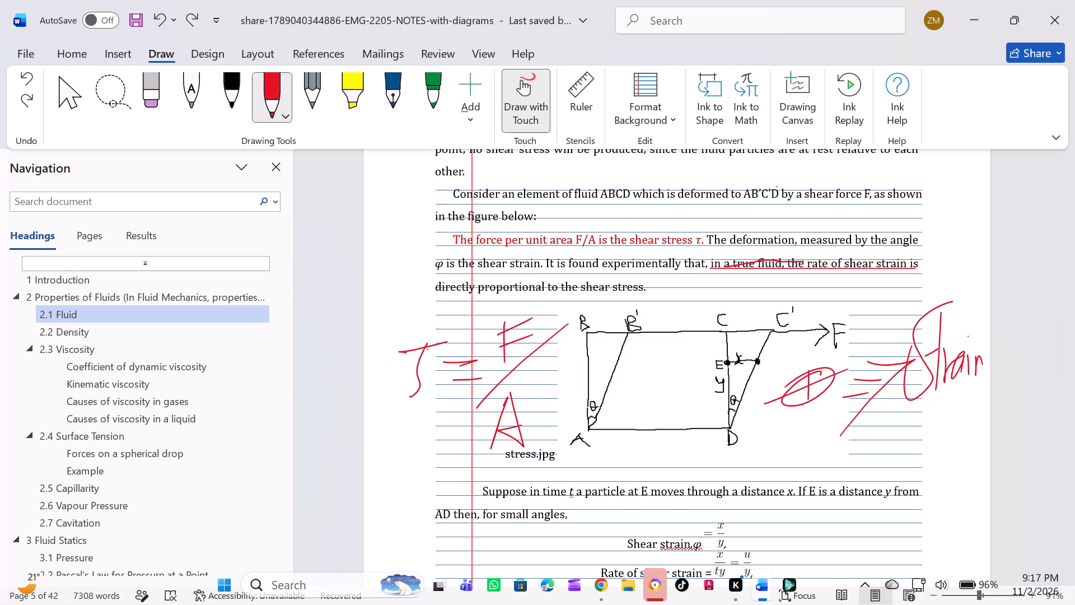
{"action": "scroll", "coordinate": [866, 231], "scroll_direction": "up", "scroll_amount": 5}
{"action": "left_click", "coordinate": [541, 105]}
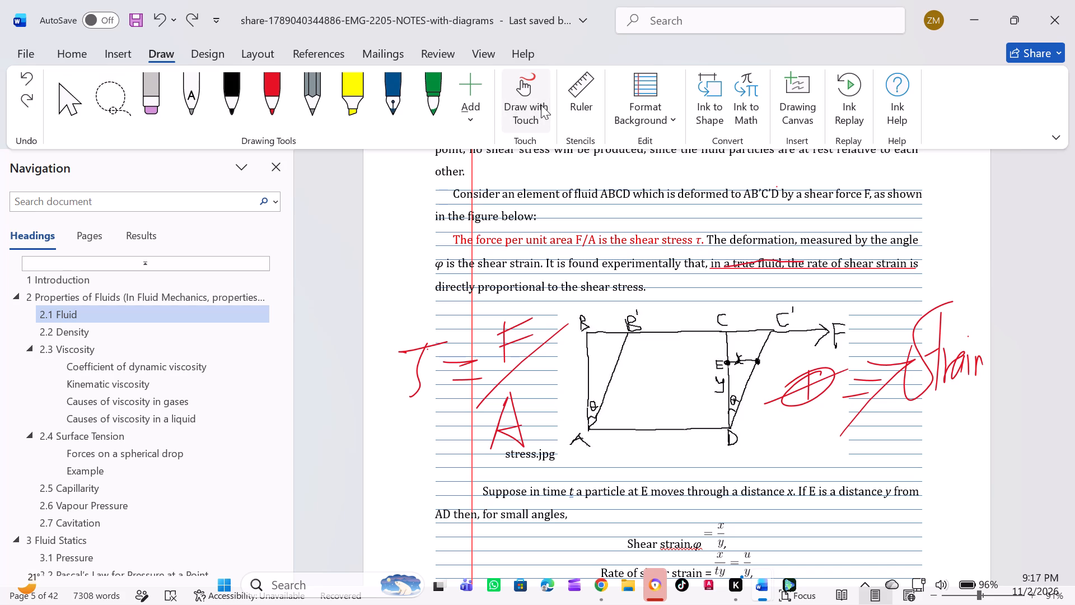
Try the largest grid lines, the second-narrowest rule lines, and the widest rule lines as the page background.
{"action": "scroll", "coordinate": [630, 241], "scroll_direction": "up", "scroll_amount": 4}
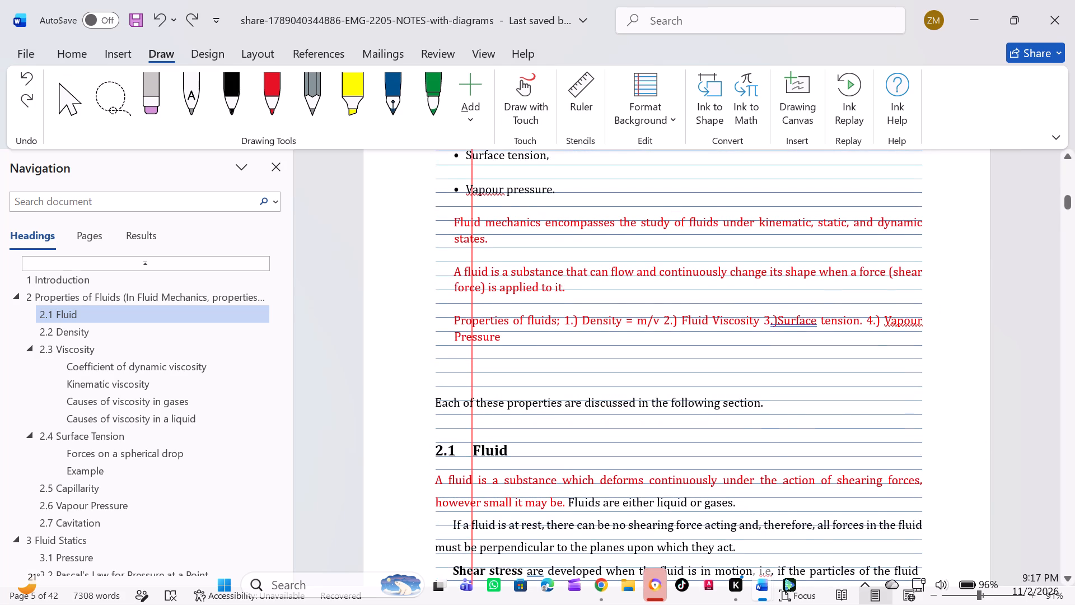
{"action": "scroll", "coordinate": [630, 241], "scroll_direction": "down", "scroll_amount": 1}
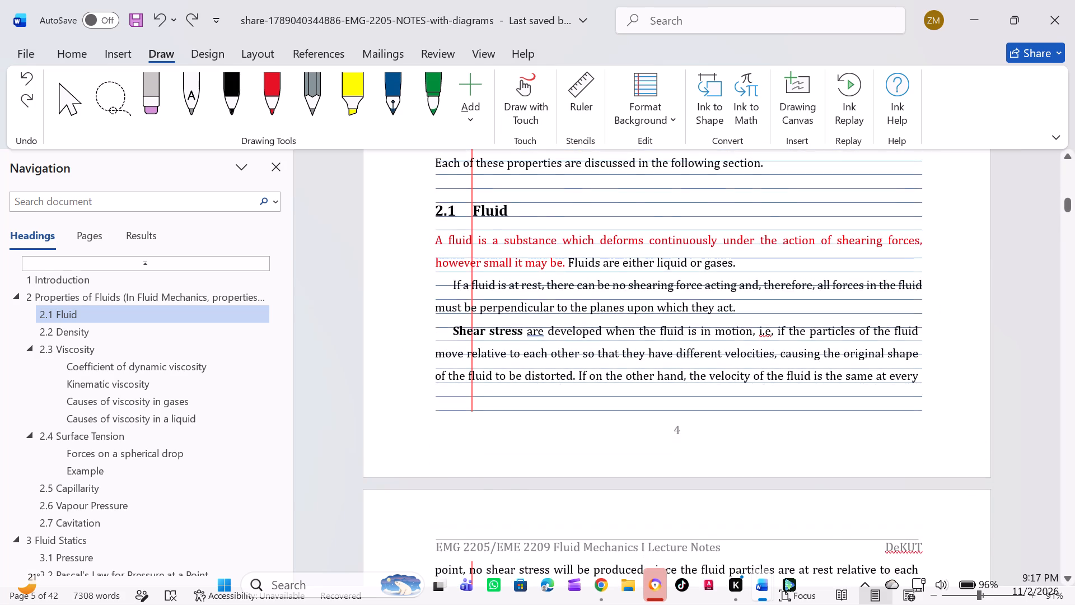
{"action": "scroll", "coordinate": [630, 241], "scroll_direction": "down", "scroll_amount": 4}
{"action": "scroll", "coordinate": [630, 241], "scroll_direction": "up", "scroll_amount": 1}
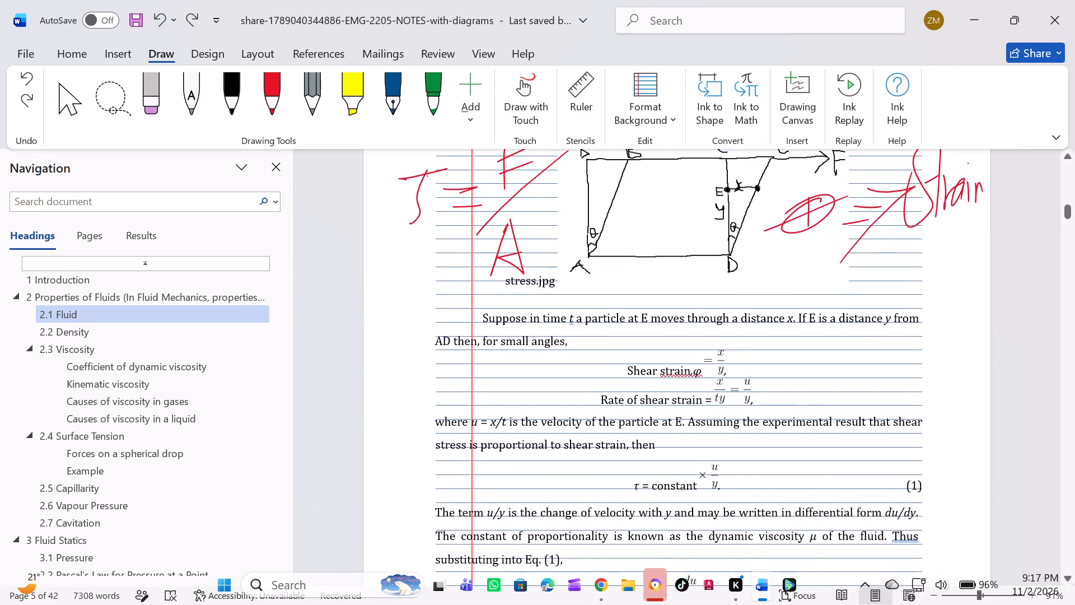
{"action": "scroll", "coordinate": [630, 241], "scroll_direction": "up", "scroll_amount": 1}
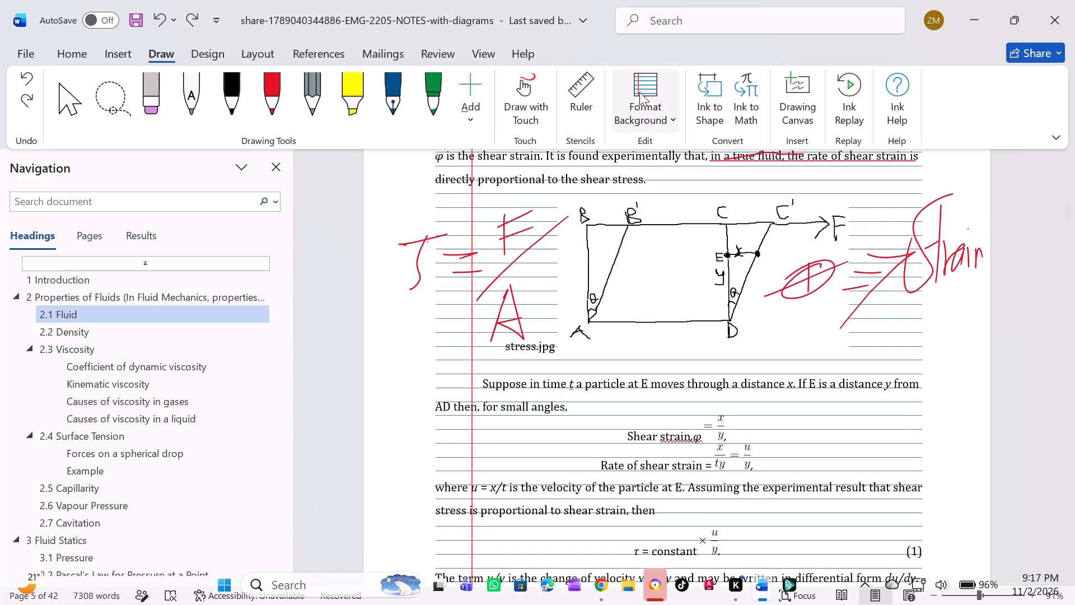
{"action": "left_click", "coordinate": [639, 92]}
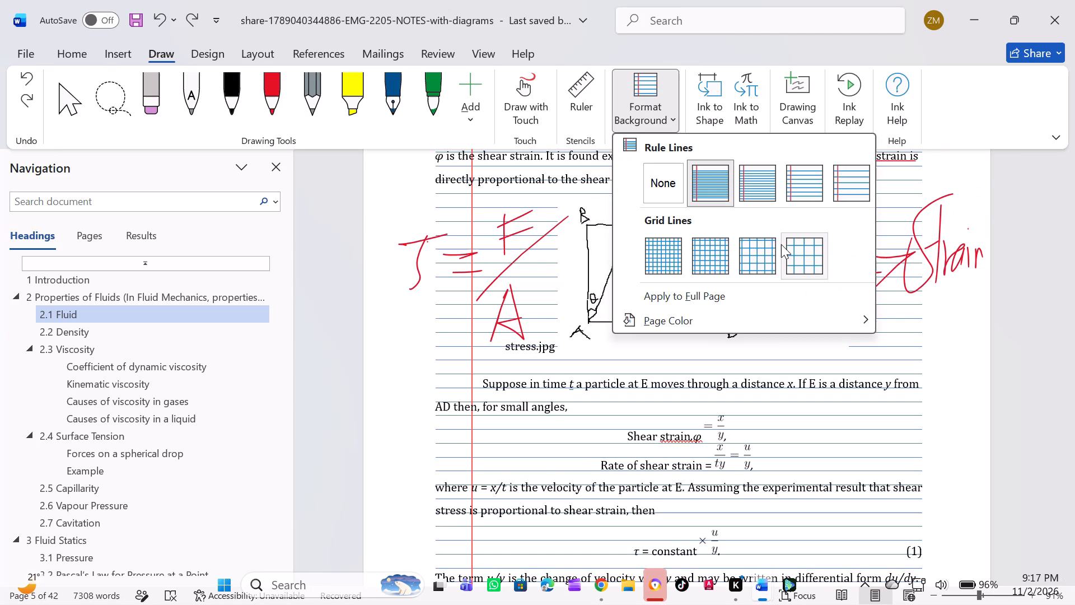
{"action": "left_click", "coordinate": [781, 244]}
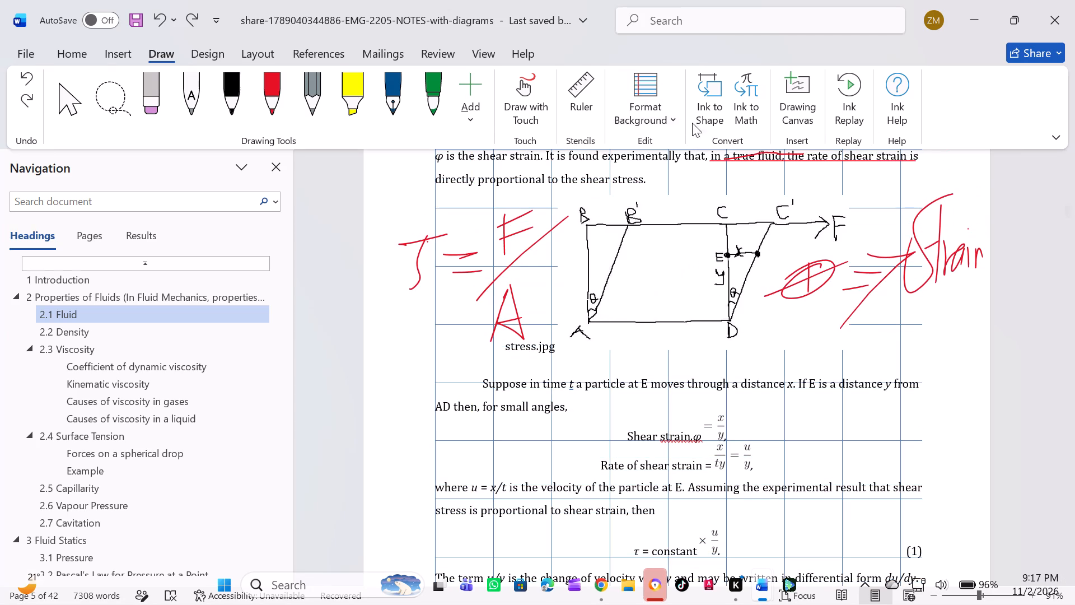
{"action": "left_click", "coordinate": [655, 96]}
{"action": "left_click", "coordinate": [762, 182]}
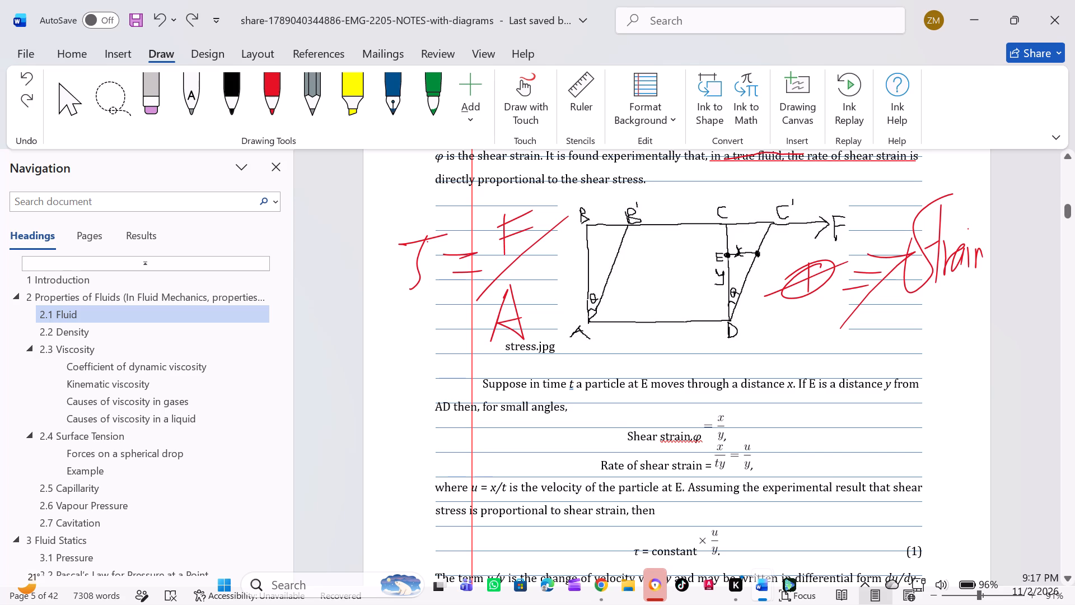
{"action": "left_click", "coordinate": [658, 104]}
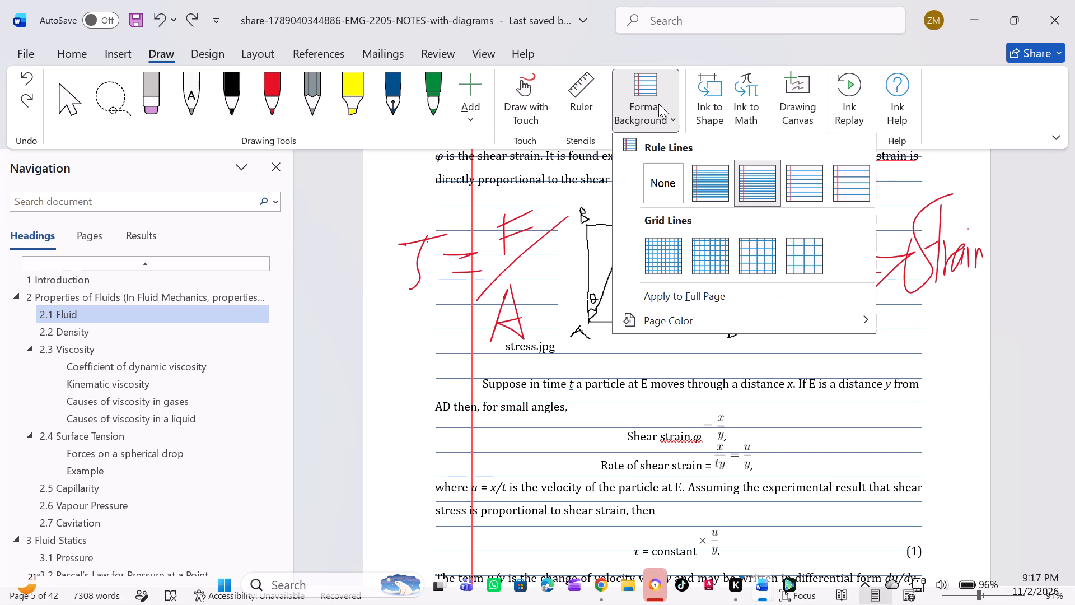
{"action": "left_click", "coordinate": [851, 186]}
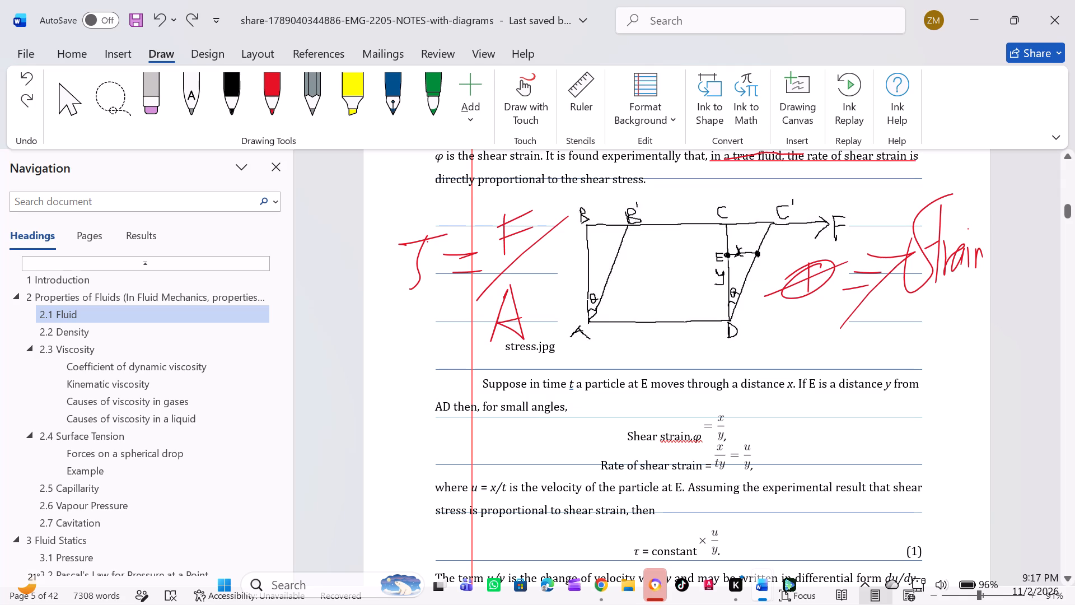
Set the page background's rule lines to None.
{"action": "left_click", "coordinate": [658, 112]}
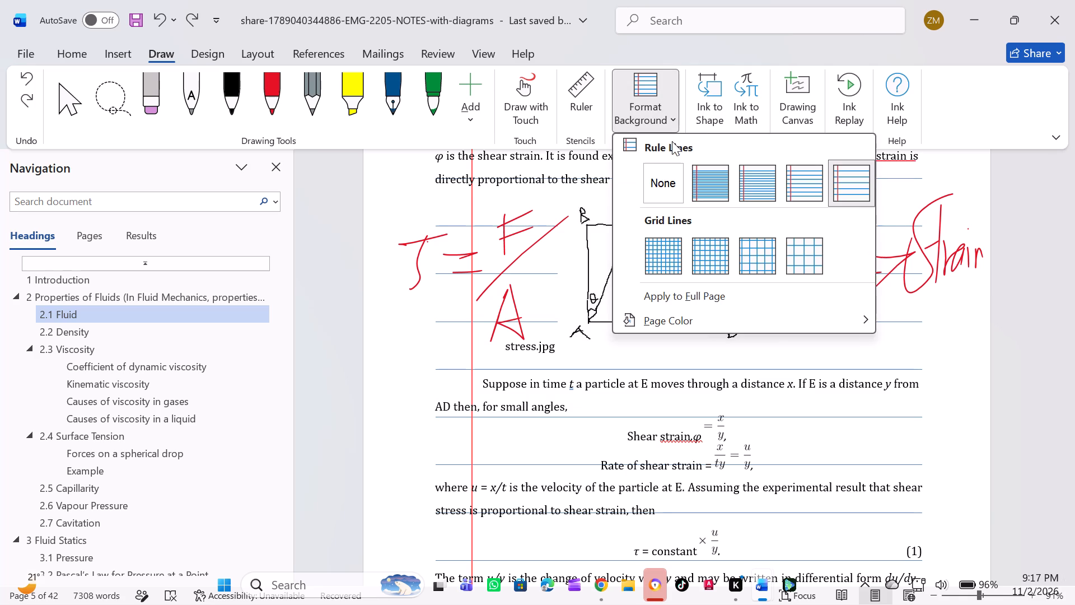
{"action": "left_click", "coordinate": [658, 179]}
Turn on Ink to Shape, sketch red loops between B' and C at the figure's top edge, and undo the last stroke.
{"action": "left_click", "coordinate": [716, 113]}
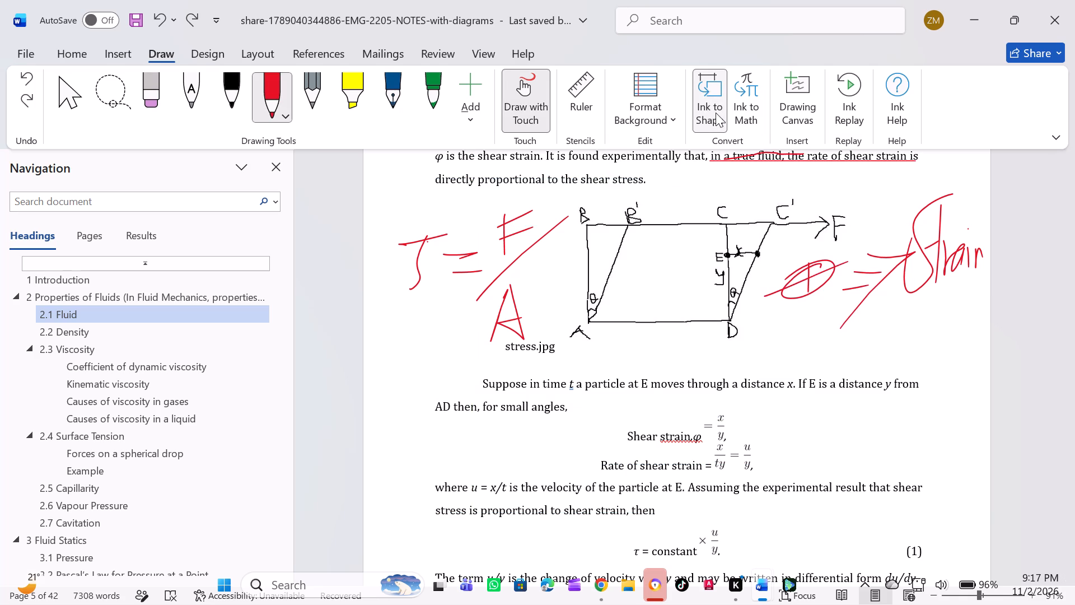
{"action": "left_click_drag", "start_coordinate": [660, 180], "coordinate": [628, 217]}
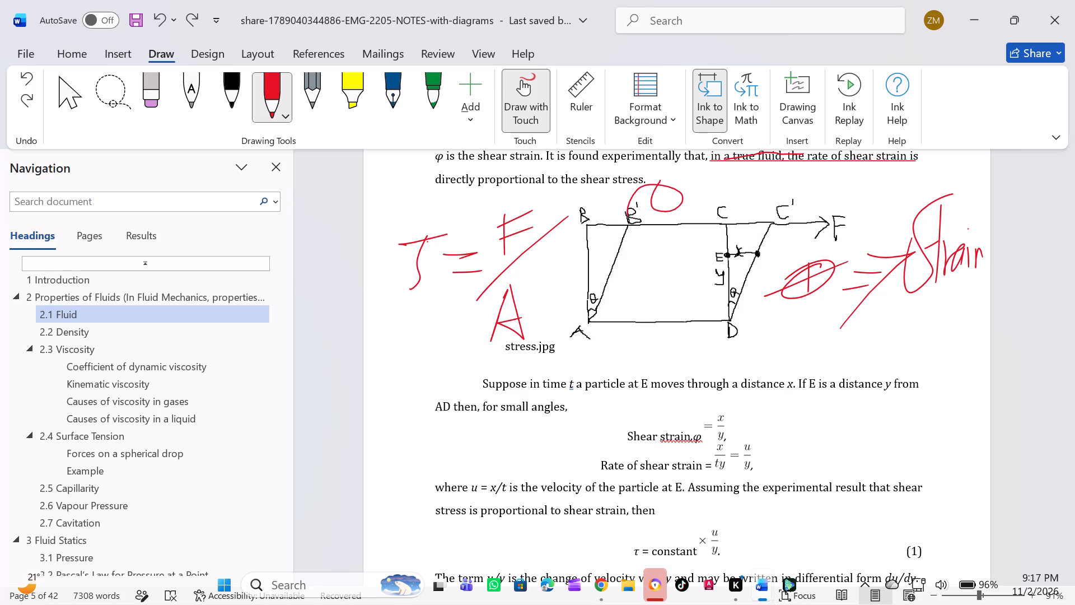
{"action": "left_click_drag", "start_coordinate": [628, 217], "coordinate": [674, 224]}
{"action": "left_click", "coordinate": [160, 16]}
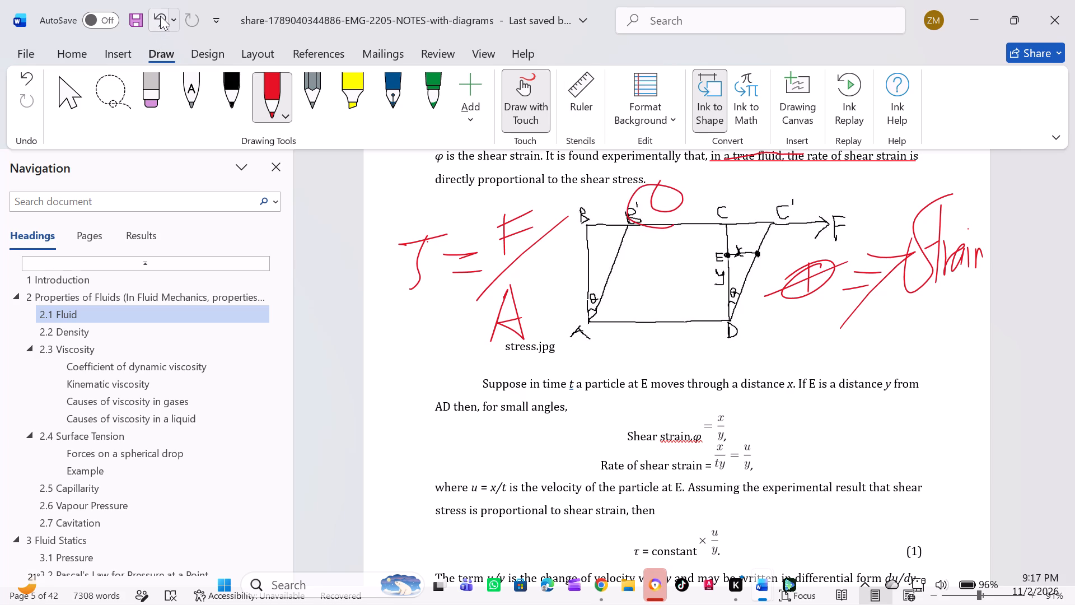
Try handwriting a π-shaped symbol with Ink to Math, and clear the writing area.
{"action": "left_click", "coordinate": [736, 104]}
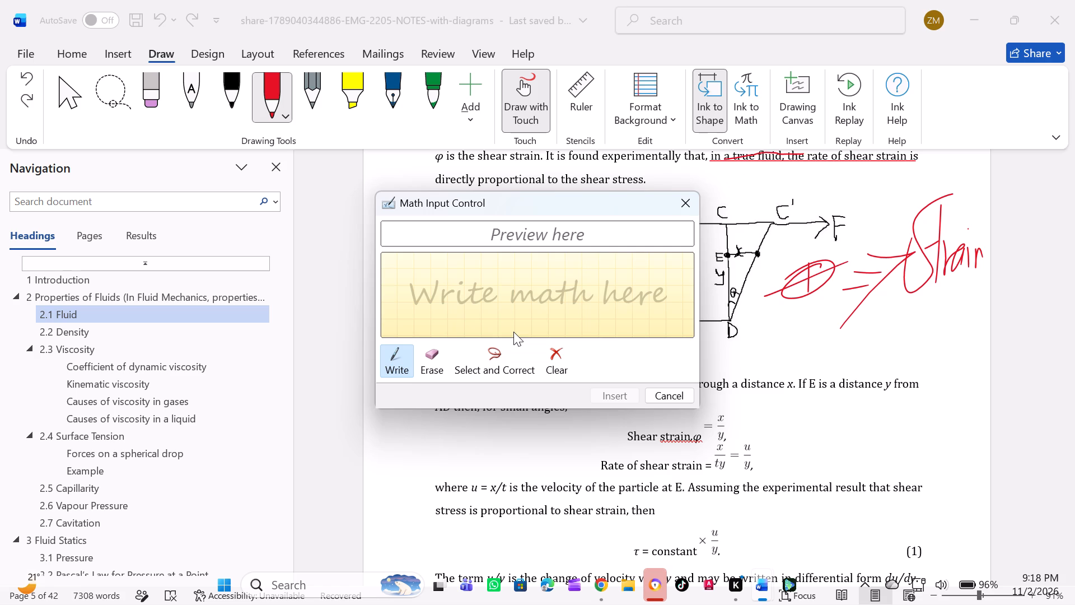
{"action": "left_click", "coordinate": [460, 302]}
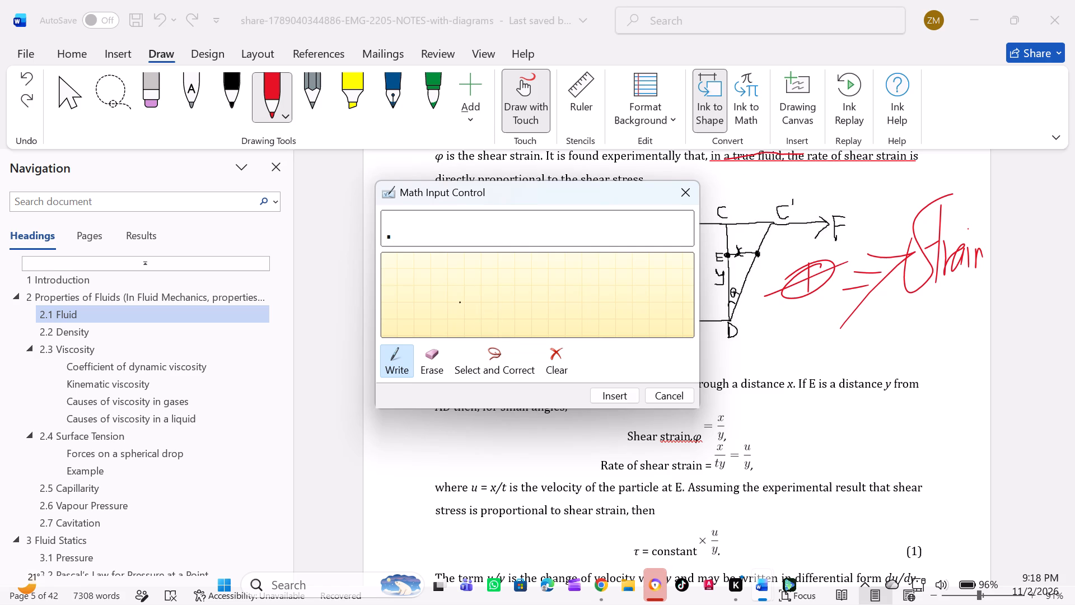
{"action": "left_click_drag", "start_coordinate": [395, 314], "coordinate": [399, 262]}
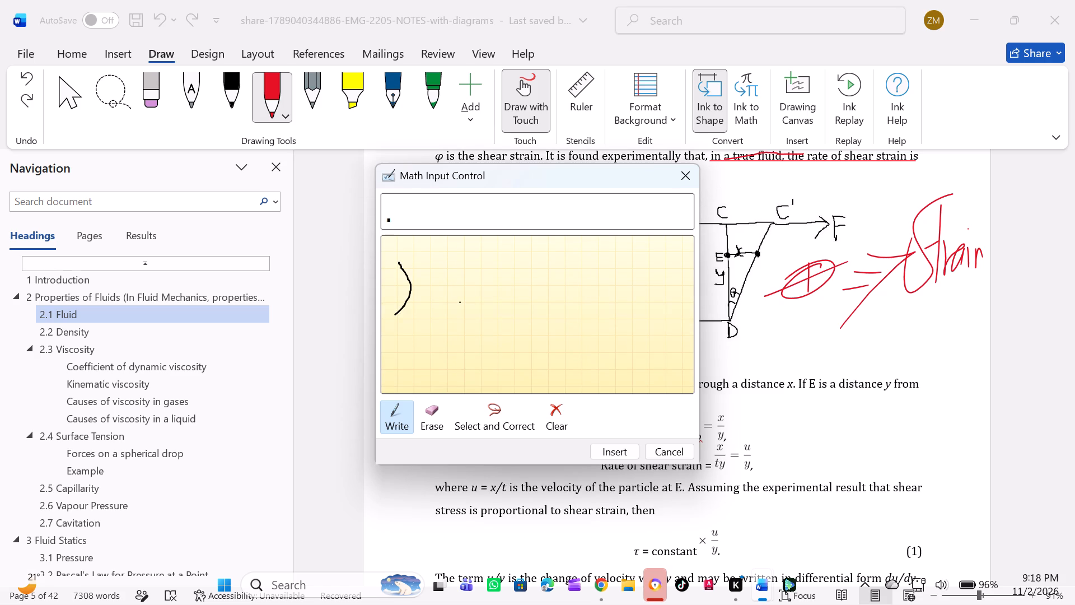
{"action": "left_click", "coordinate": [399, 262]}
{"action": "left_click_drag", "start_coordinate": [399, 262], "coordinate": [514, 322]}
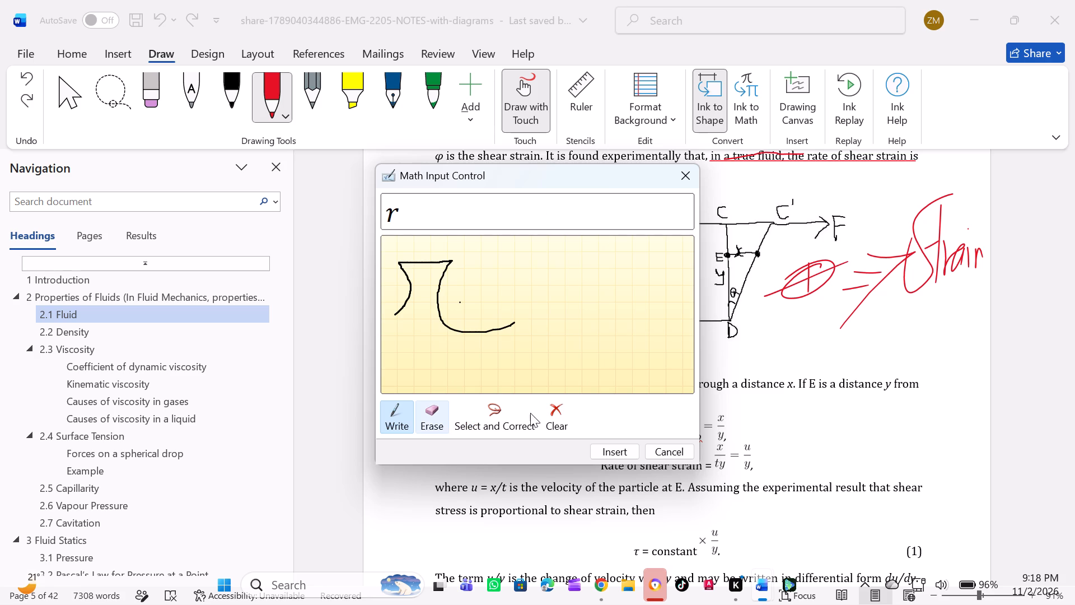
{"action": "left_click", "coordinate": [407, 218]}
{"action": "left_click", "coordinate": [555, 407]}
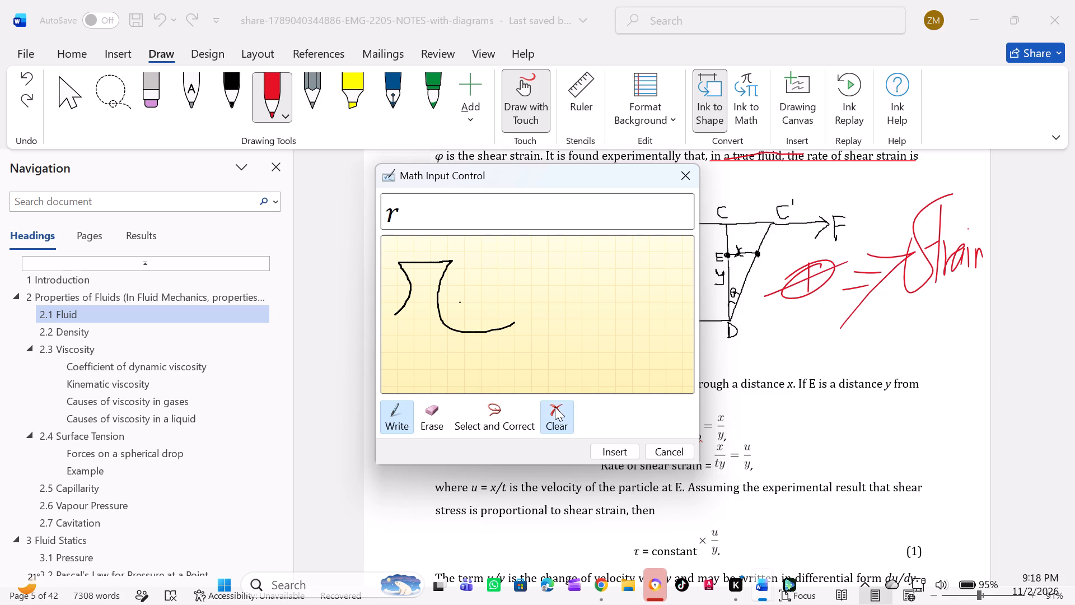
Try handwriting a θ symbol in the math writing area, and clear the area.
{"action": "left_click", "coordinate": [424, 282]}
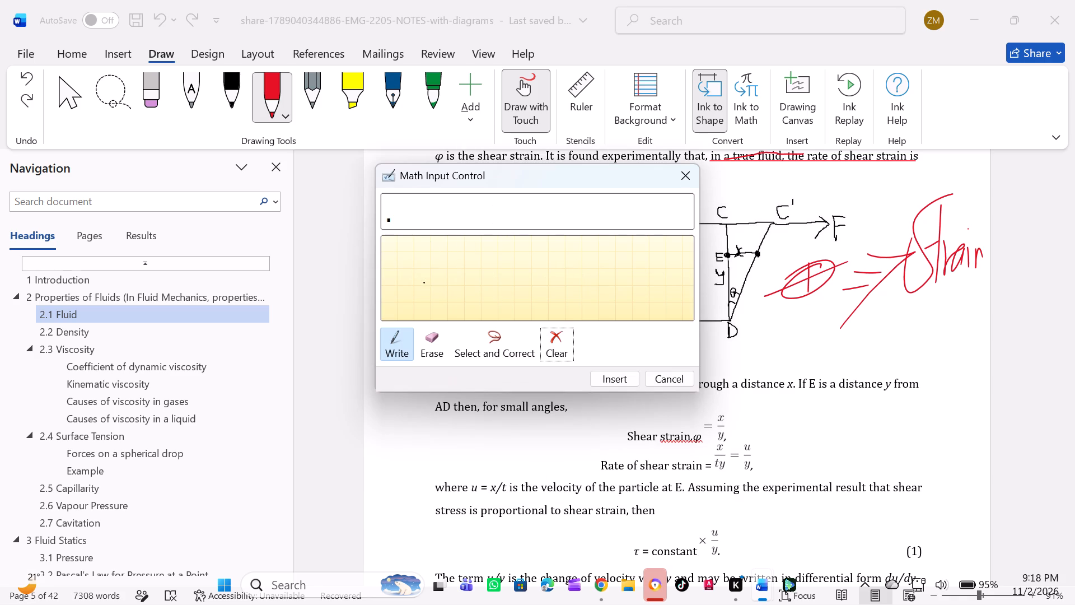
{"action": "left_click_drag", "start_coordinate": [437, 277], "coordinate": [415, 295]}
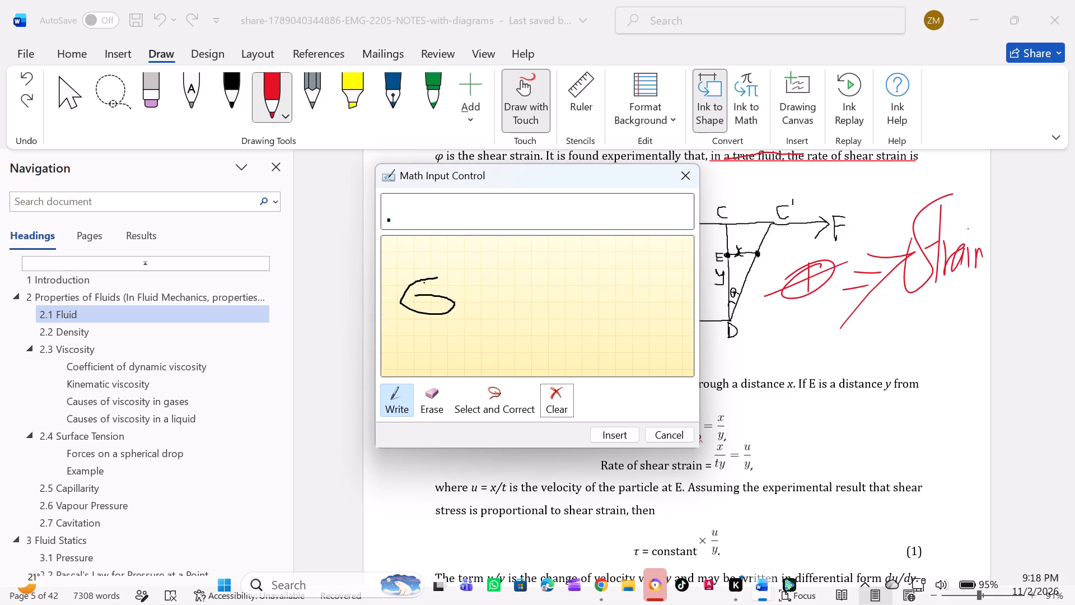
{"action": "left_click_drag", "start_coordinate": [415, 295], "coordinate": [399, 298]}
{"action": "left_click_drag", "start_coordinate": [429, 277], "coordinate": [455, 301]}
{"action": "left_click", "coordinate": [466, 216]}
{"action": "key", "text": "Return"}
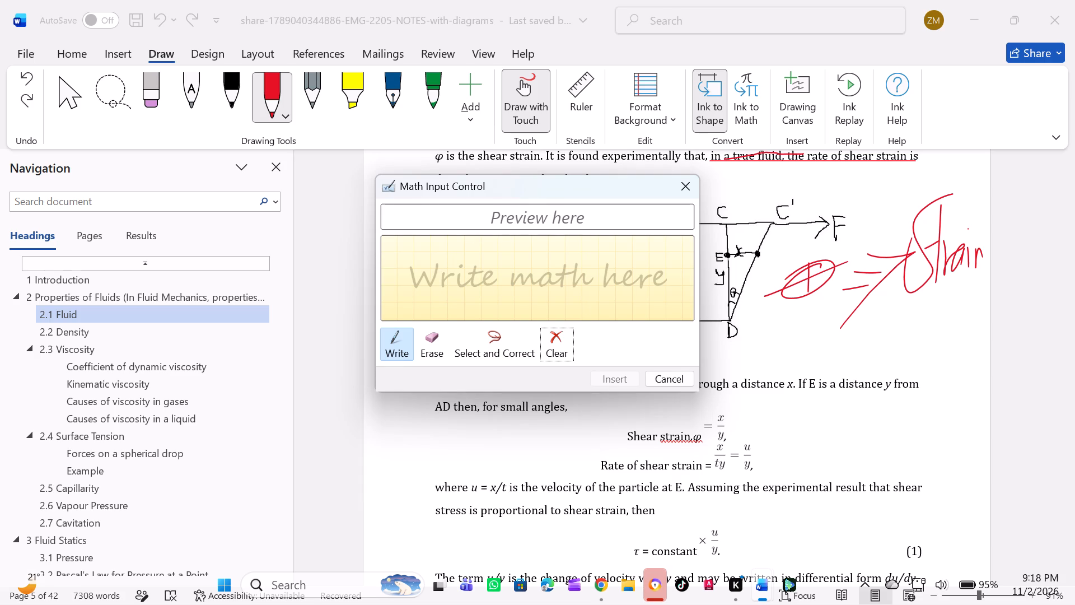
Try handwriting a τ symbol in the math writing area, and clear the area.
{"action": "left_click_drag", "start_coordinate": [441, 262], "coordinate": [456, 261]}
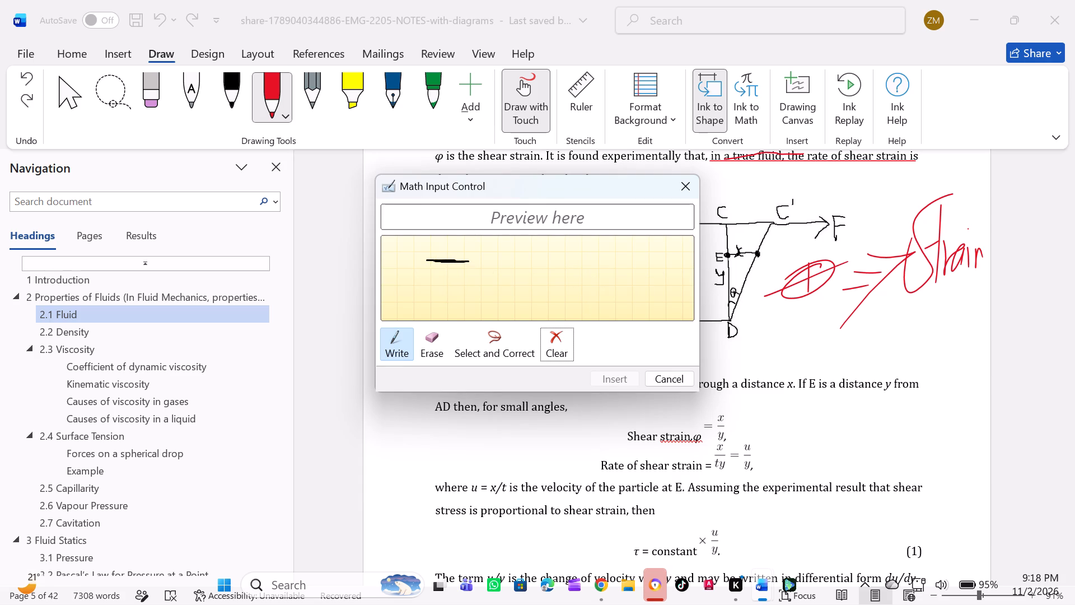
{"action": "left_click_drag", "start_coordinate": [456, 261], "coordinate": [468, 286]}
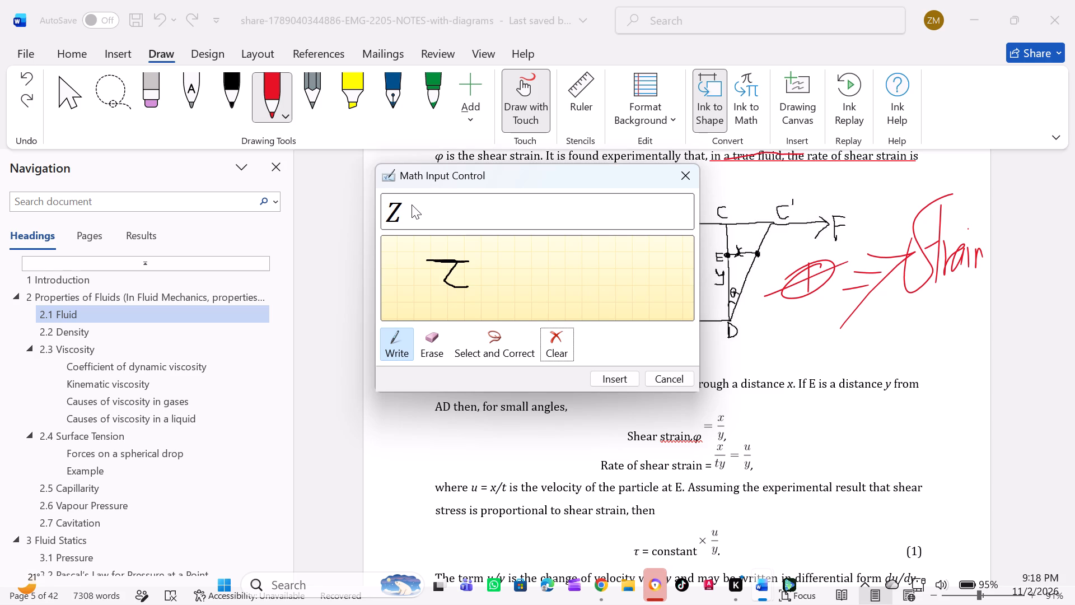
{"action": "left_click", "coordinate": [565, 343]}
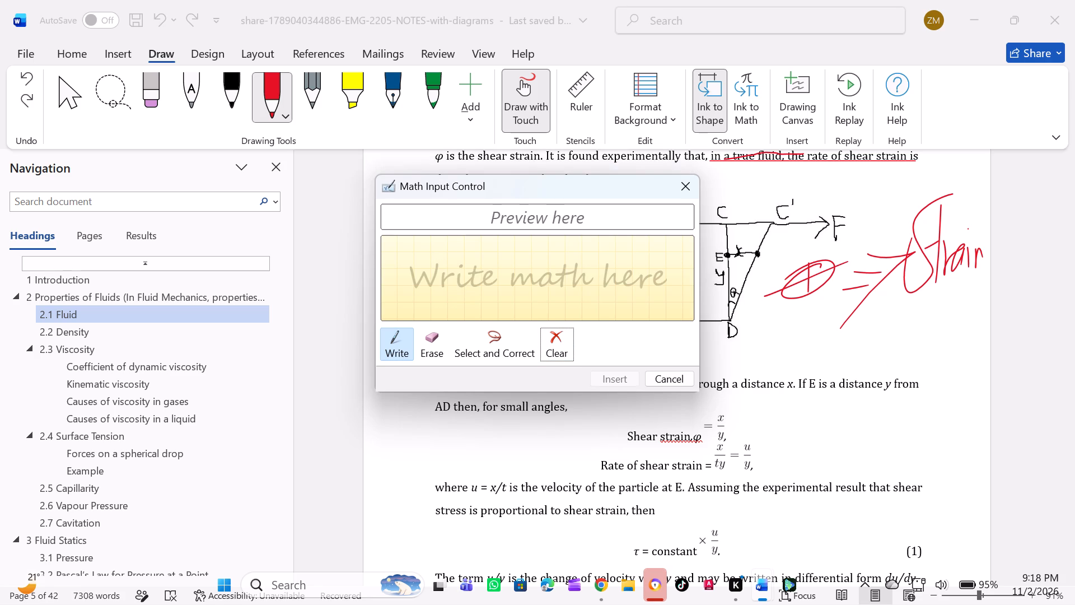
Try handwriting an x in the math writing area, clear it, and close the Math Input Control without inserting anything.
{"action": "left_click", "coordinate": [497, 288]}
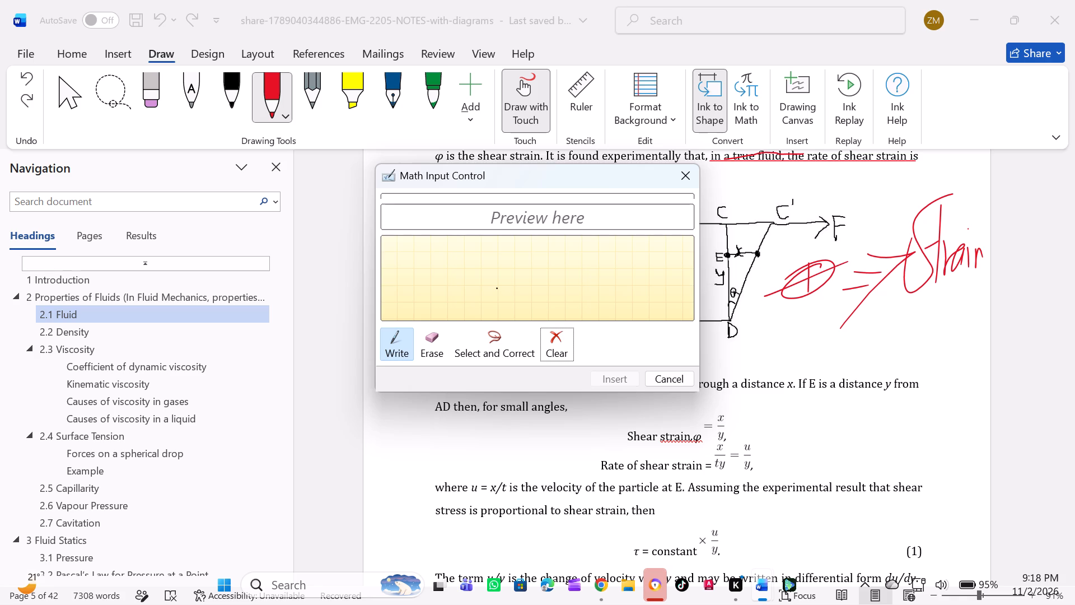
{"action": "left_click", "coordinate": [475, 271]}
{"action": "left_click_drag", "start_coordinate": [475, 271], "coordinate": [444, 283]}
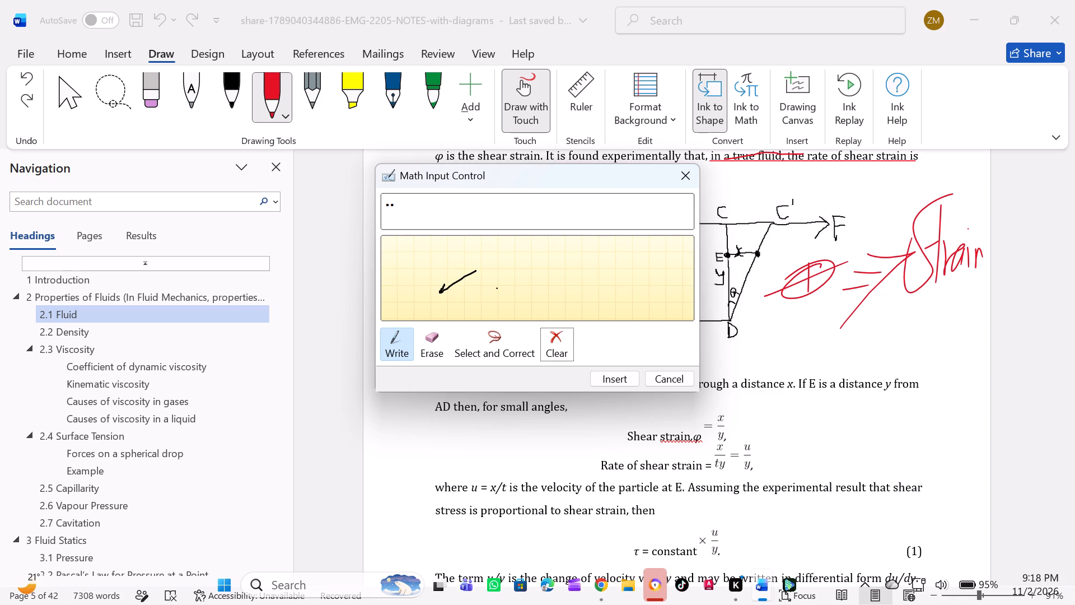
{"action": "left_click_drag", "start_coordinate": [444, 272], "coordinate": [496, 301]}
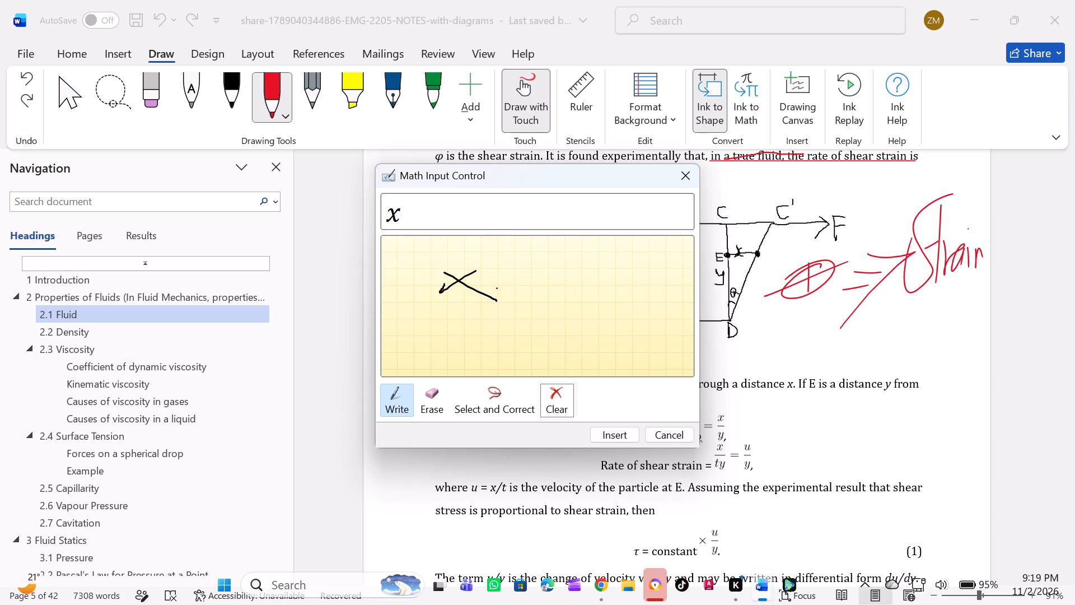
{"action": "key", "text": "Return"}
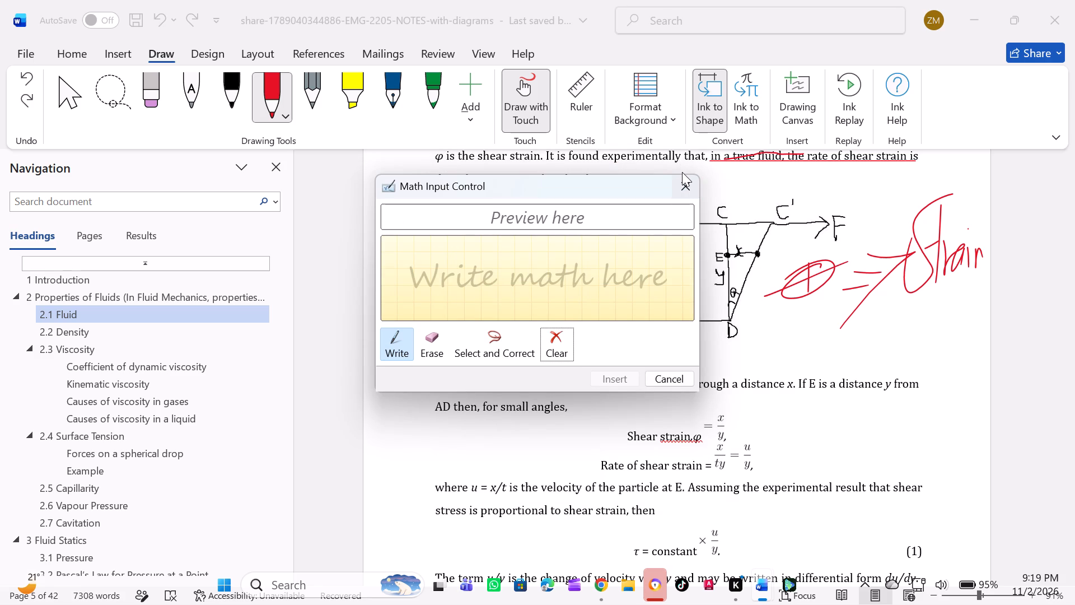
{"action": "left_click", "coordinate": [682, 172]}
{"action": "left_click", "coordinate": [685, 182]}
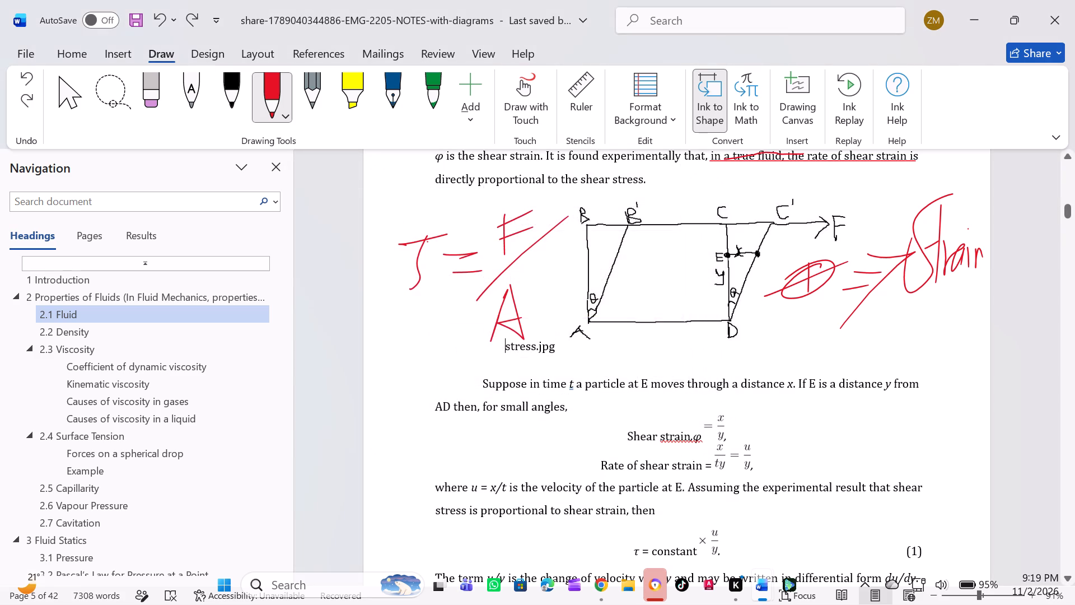
Undo the red underline beneath "in a true fluid, the rate of shear strain is" and the edit before it.
{"action": "left_click_drag", "start_coordinate": [798, 332], "coordinate": [766, 335]}
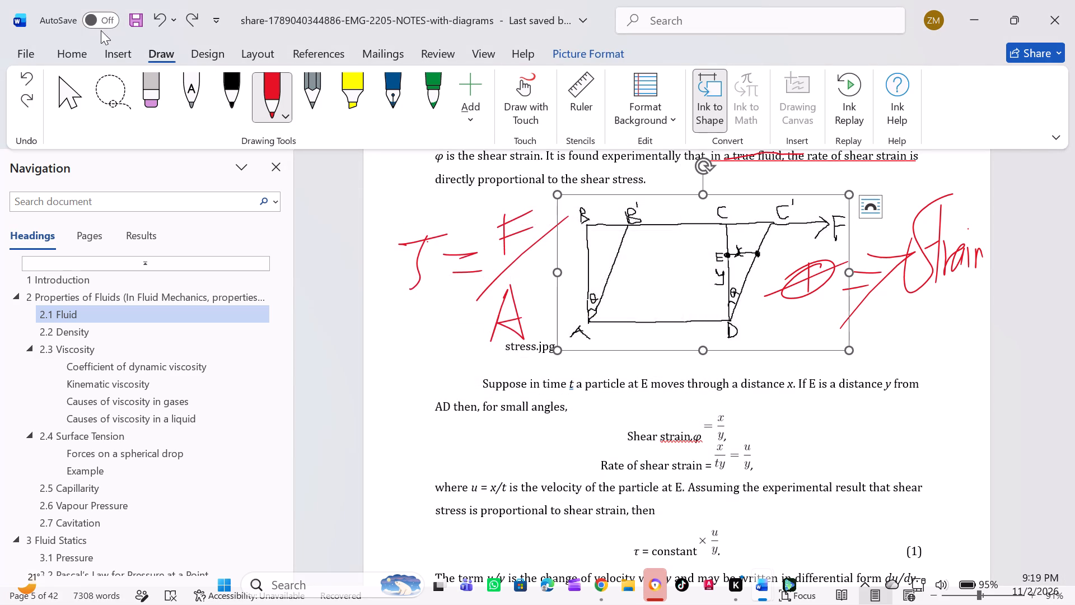
{"action": "left_click", "coordinate": [160, 10]}
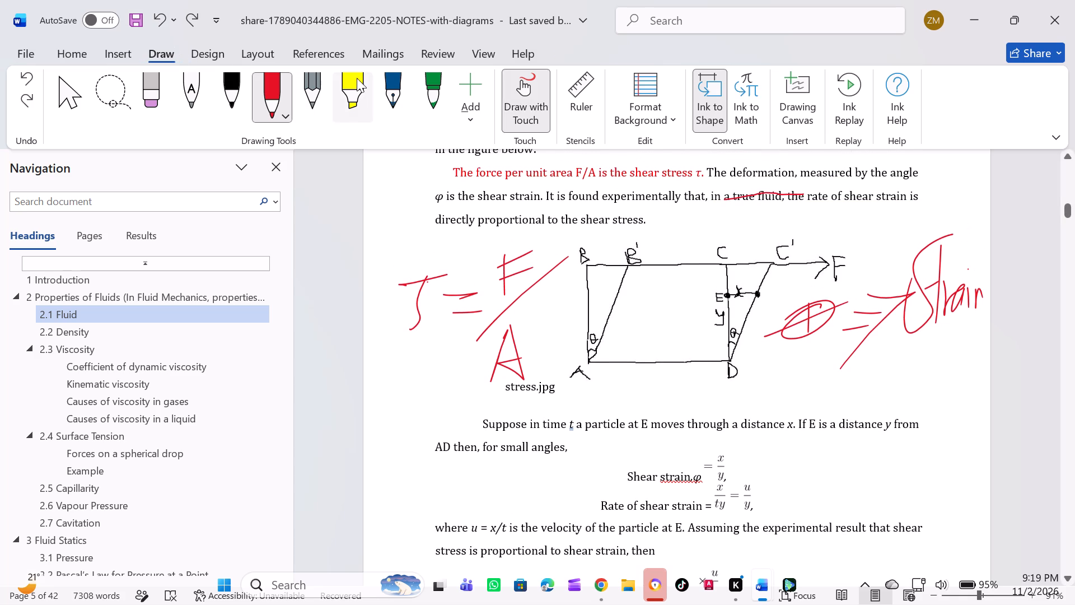
{"action": "left_click", "coordinate": [499, 99]}
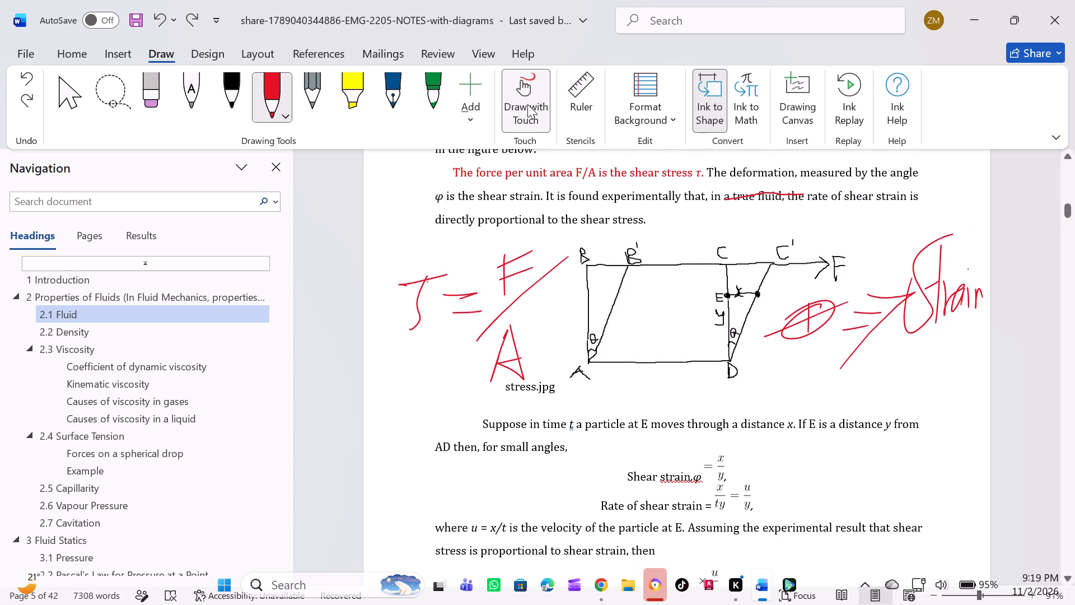
{"action": "left_click", "coordinate": [527, 104]}
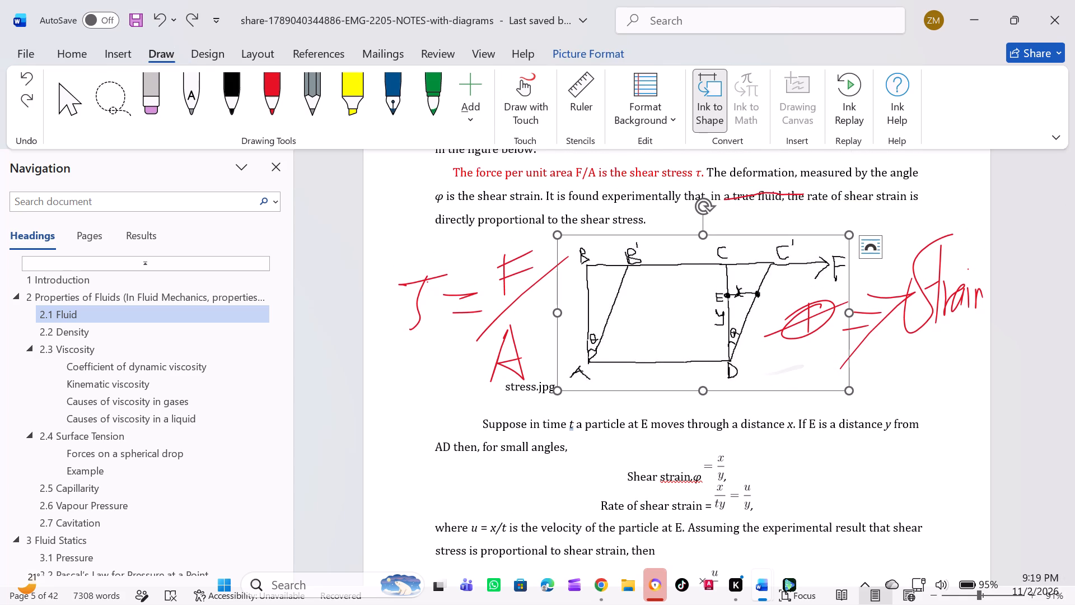
{"action": "left_click", "coordinate": [165, 21]}
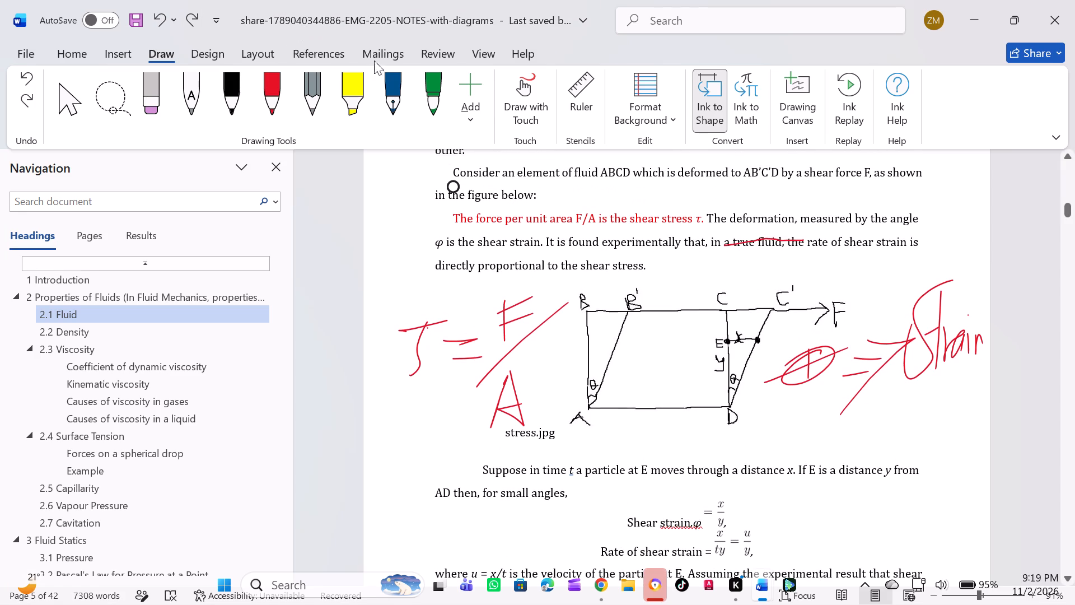
Turn on Draw with Touch and sketch a small red crossed loop below the handwritten shear stress formula's first symbol, undoing the first attempt.
{"action": "left_click", "coordinate": [521, 96]}
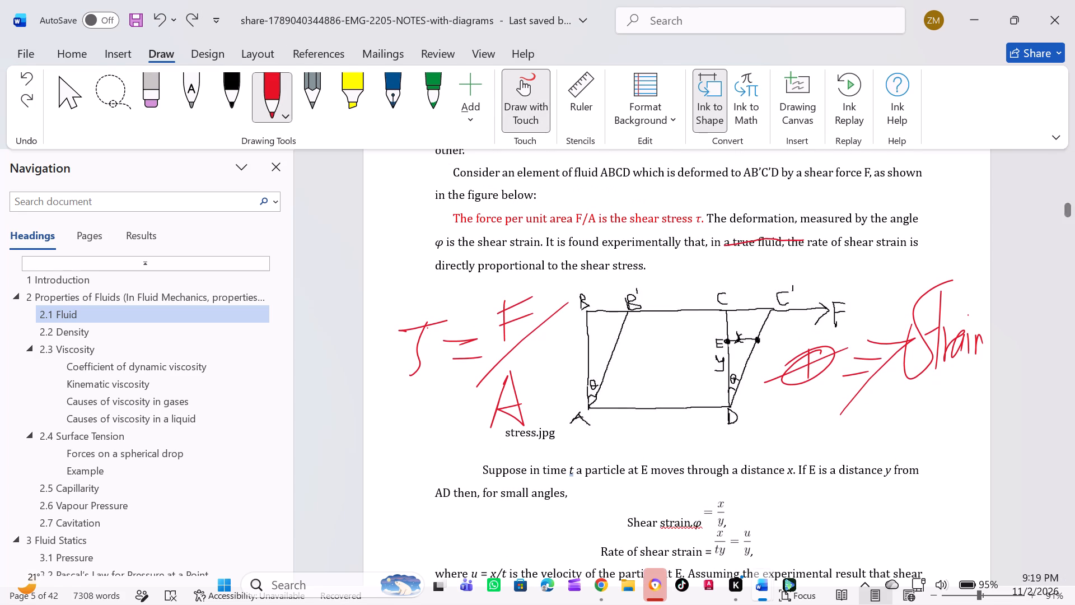
{"action": "left_click_drag", "start_coordinate": [440, 401], "coordinate": [415, 443]}
{"action": "left_click_drag", "start_coordinate": [415, 443], "coordinate": [440, 446]}
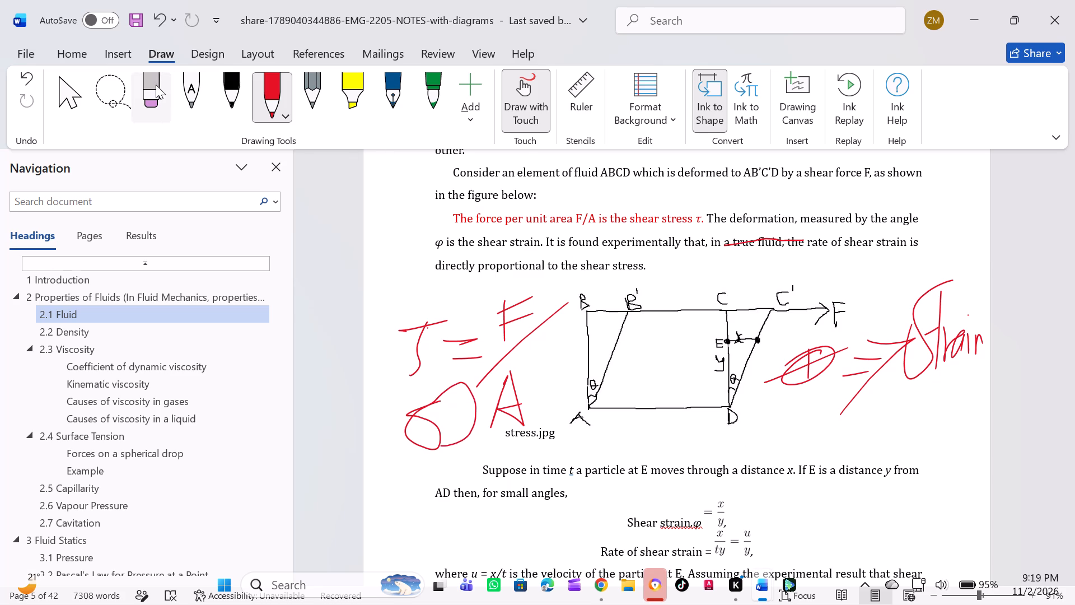
{"action": "left_click", "coordinate": [154, 12]}
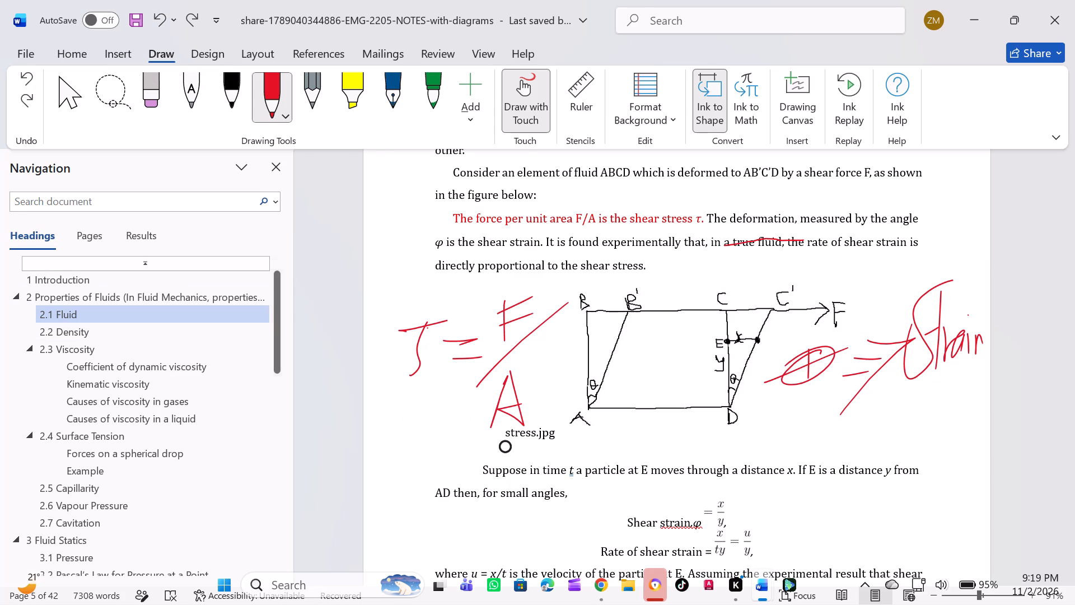
{"action": "left_click_drag", "start_coordinate": [418, 400], "coordinate": [370, 411]}
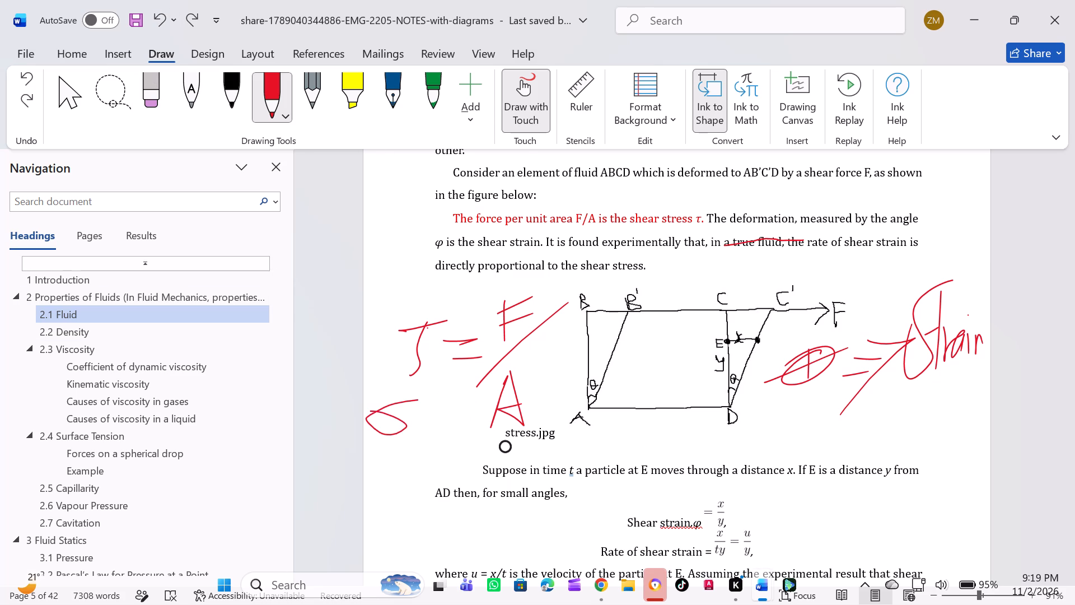
{"action": "left_click_drag", "start_coordinate": [370, 411], "coordinate": [400, 426]}
Handwrite a π-shaped symbol with Ink to Math and insert it as an equation directly before "stress.jpg" below the figure.
{"action": "left_click", "coordinate": [757, 112]}
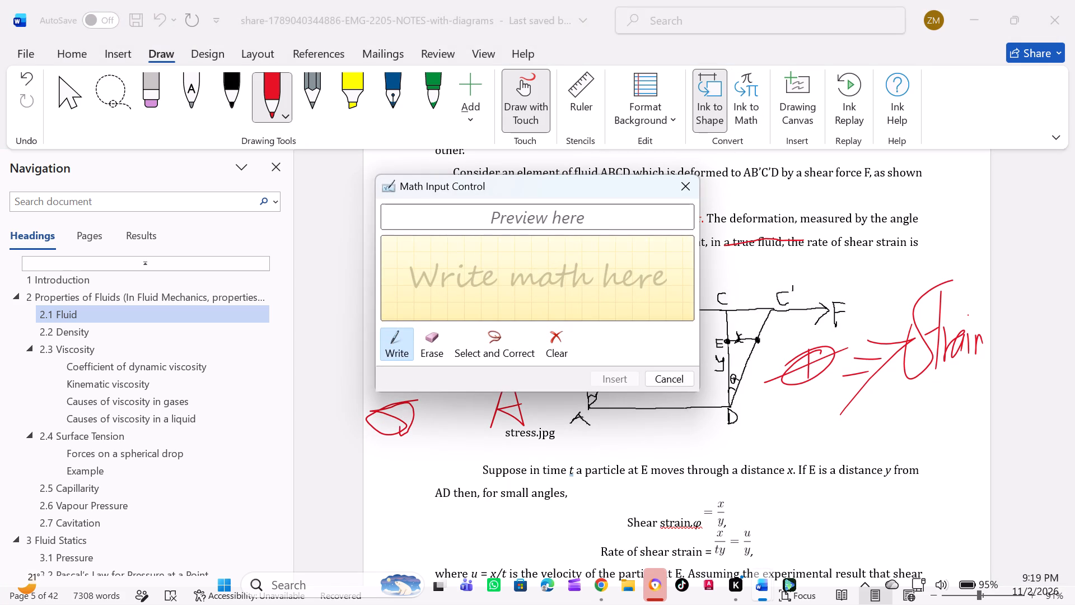
{"action": "left_click", "coordinate": [411, 217]}
{"action": "type", "text": "pier"}
{"action": "left_click_drag", "start_coordinate": [442, 247], "coordinate": [506, 248]}
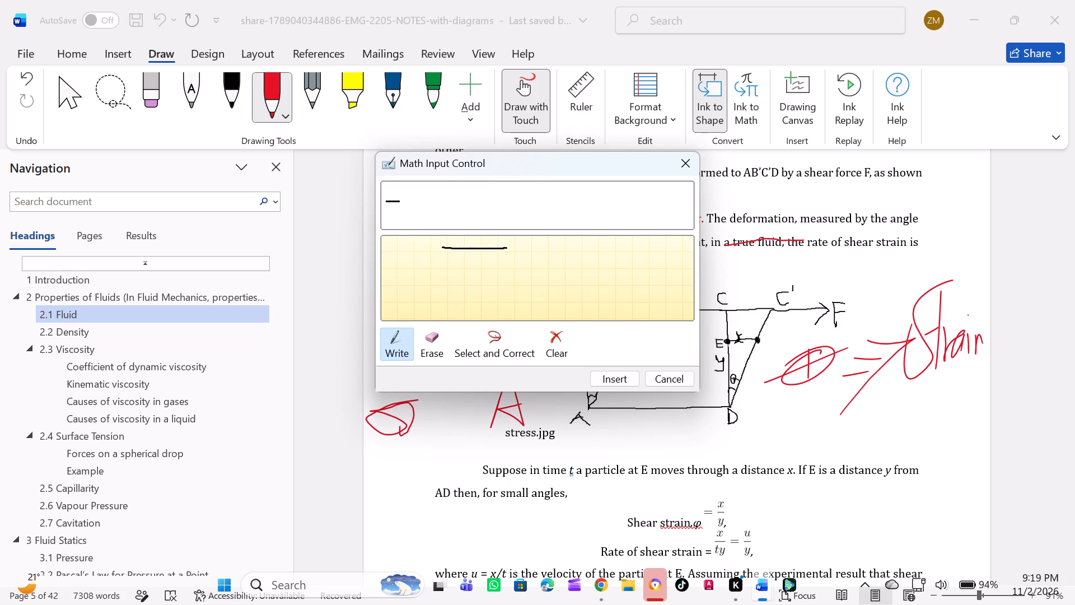
{"action": "left_click_drag", "start_coordinate": [453, 250], "coordinate": [455, 291]}
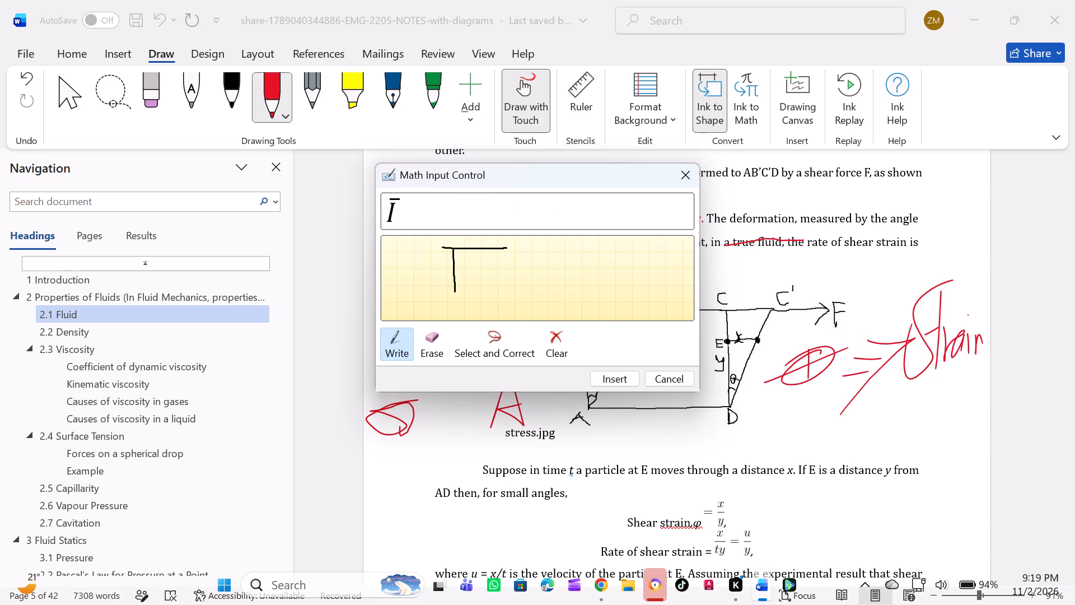
{"action": "left_click_drag", "start_coordinate": [490, 249], "coordinate": [490, 252]}
{"action": "left_click_drag", "start_coordinate": [490, 252], "coordinate": [499, 290]}
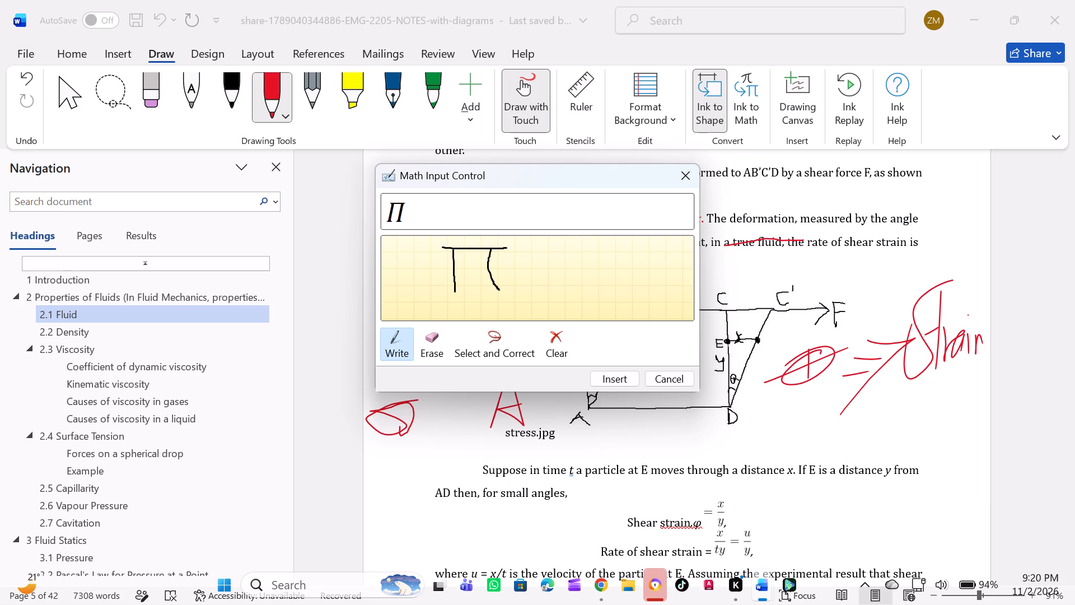
{"action": "left_click", "coordinate": [495, 352]}
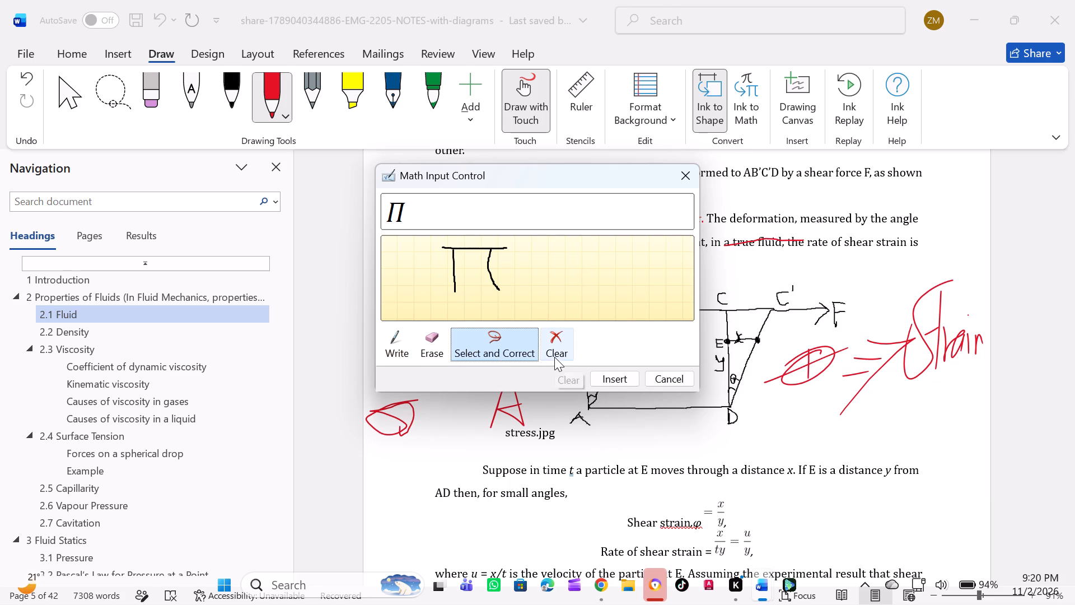
{"action": "left_click", "coordinate": [616, 374]}
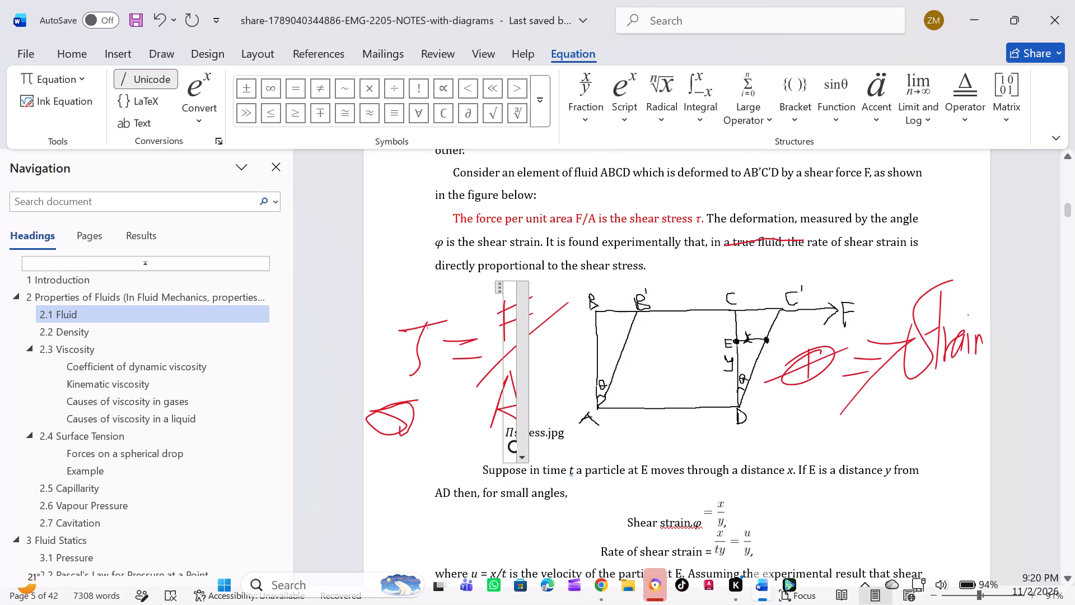
{"action": "left_click_drag", "start_coordinate": [812, 417], "coordinate": [812, 453]}
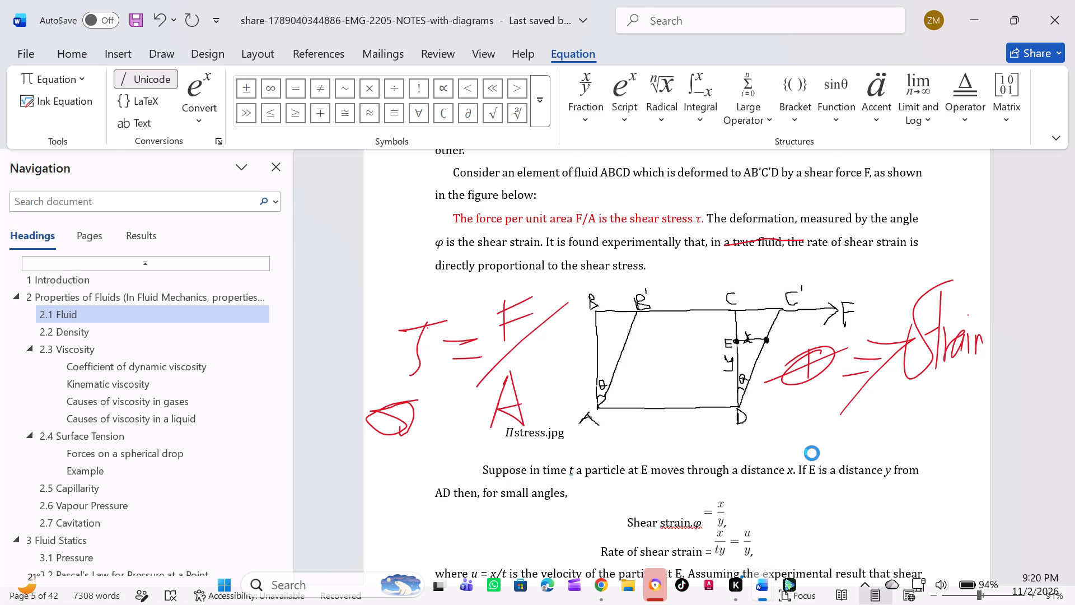
Undo the insertion of the π-shaped equation before "stress.jpg".
{"action": "left_click", "coordinate": [165, 20]}
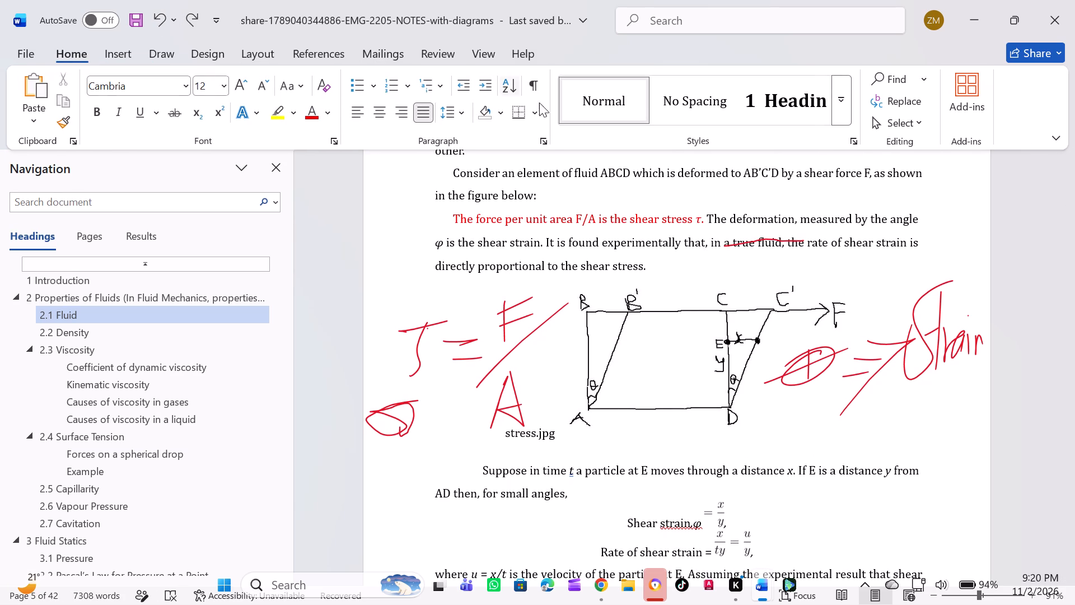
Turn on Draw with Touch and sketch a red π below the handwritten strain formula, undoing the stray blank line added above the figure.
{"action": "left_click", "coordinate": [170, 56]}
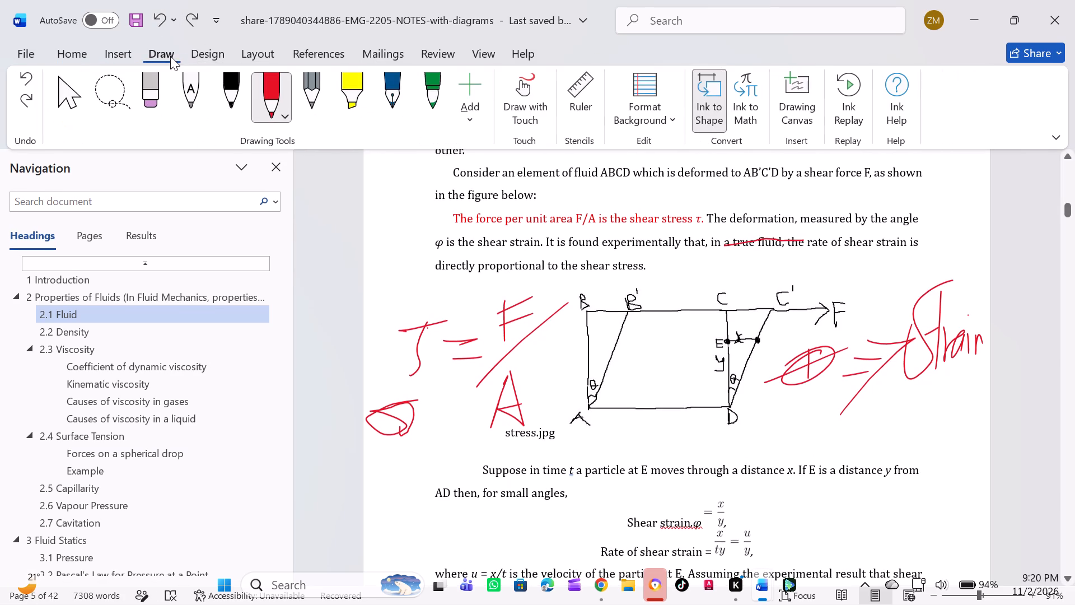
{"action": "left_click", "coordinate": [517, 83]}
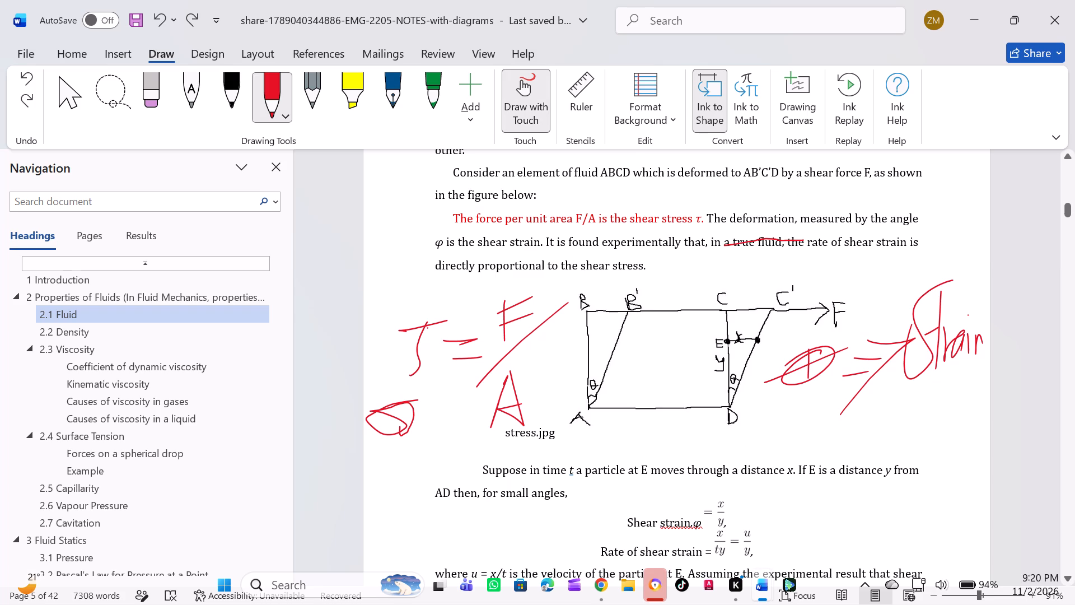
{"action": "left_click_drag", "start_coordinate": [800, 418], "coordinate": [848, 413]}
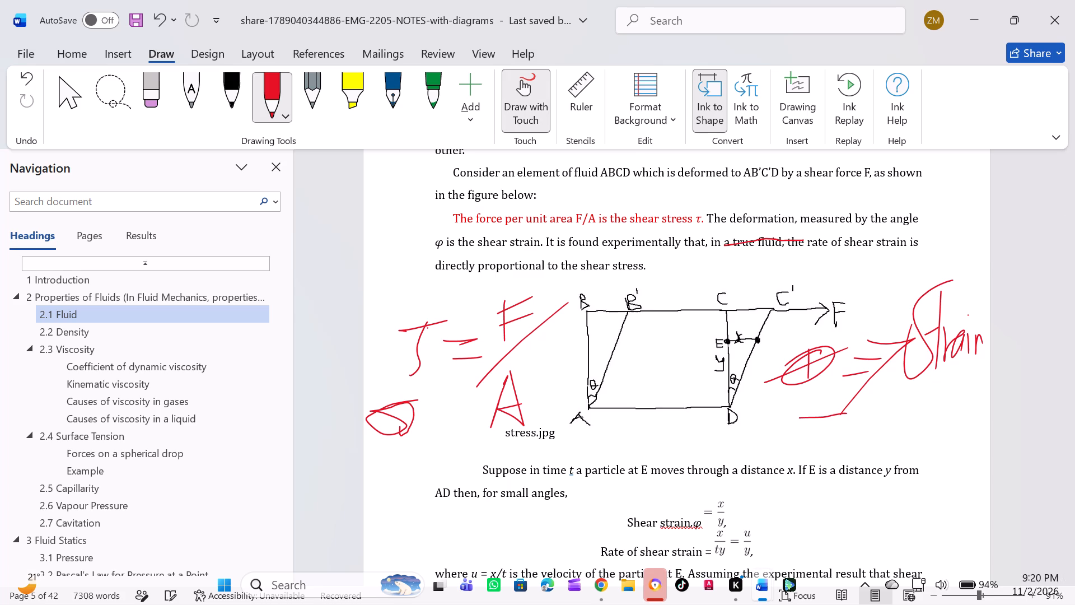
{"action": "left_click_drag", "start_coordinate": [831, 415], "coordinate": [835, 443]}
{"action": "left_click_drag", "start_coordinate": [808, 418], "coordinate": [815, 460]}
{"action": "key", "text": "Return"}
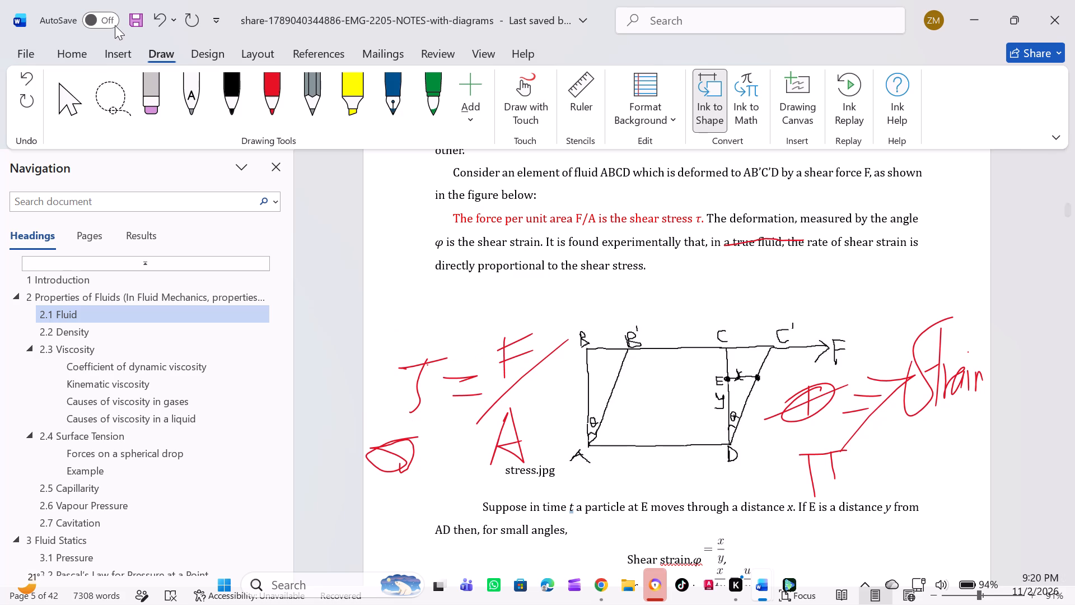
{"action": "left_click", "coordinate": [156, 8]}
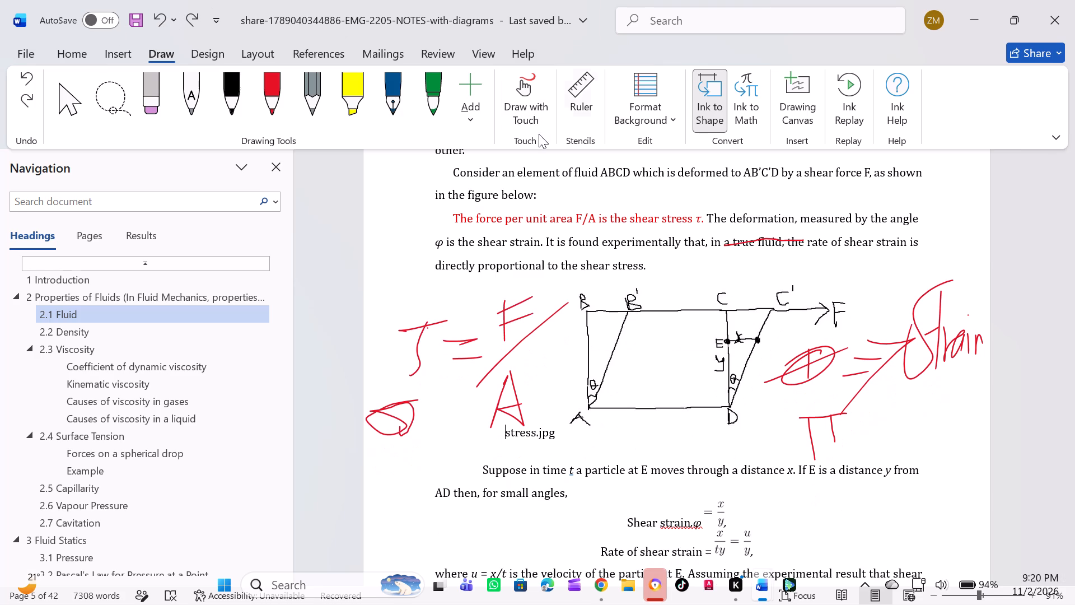
Turn off Ink to Shape.
{"action": "left_click", "coordinate": [704, 101]}
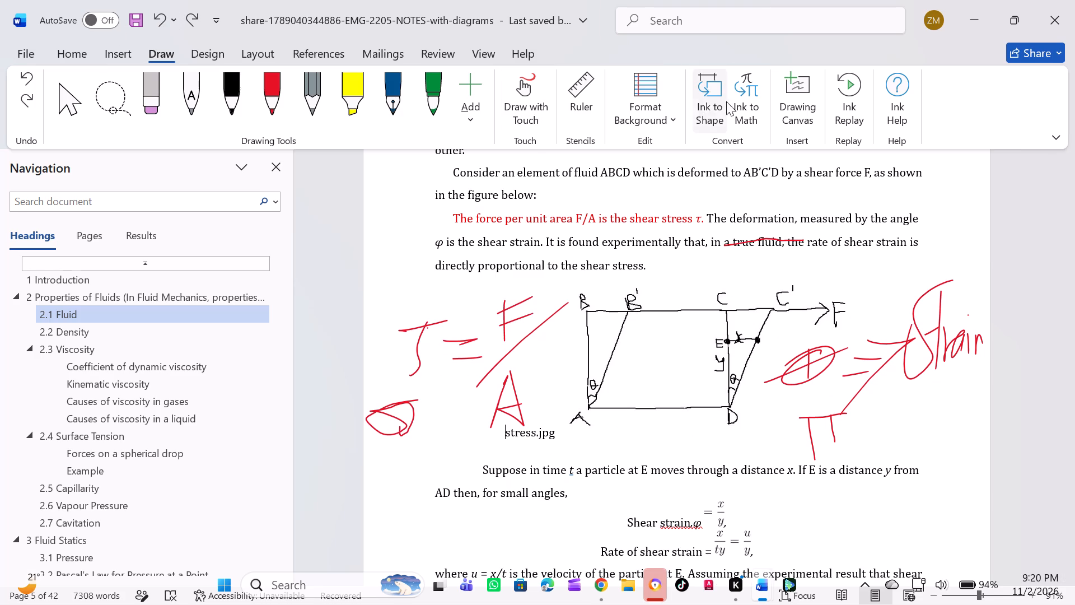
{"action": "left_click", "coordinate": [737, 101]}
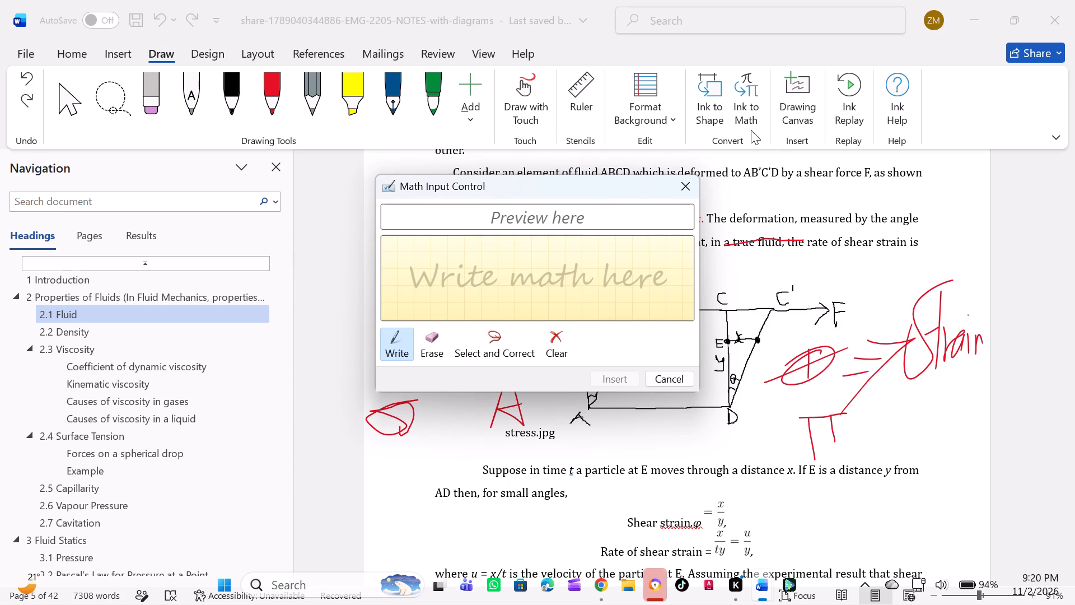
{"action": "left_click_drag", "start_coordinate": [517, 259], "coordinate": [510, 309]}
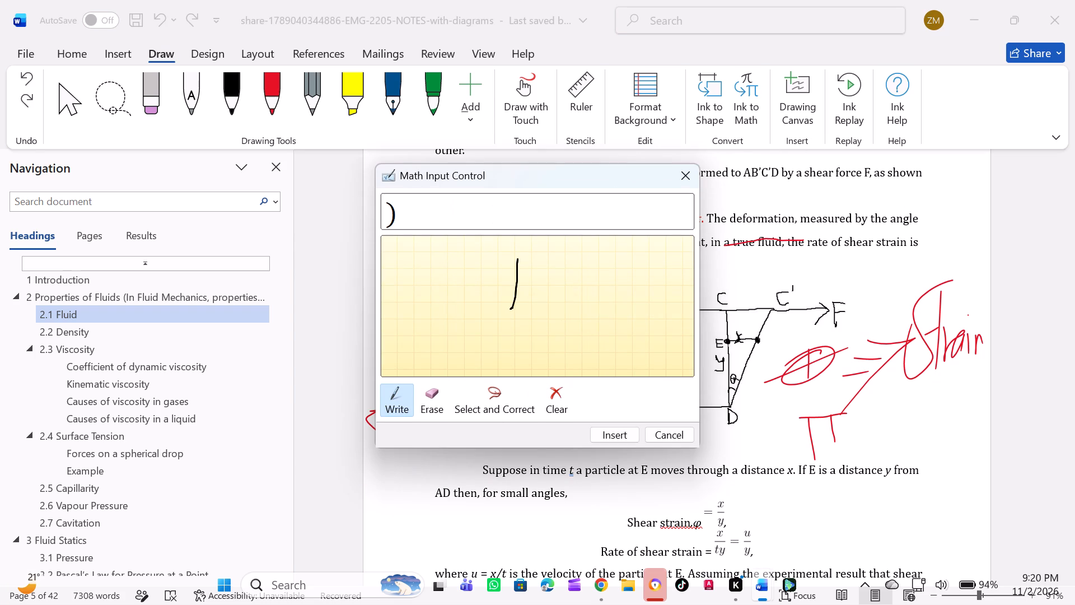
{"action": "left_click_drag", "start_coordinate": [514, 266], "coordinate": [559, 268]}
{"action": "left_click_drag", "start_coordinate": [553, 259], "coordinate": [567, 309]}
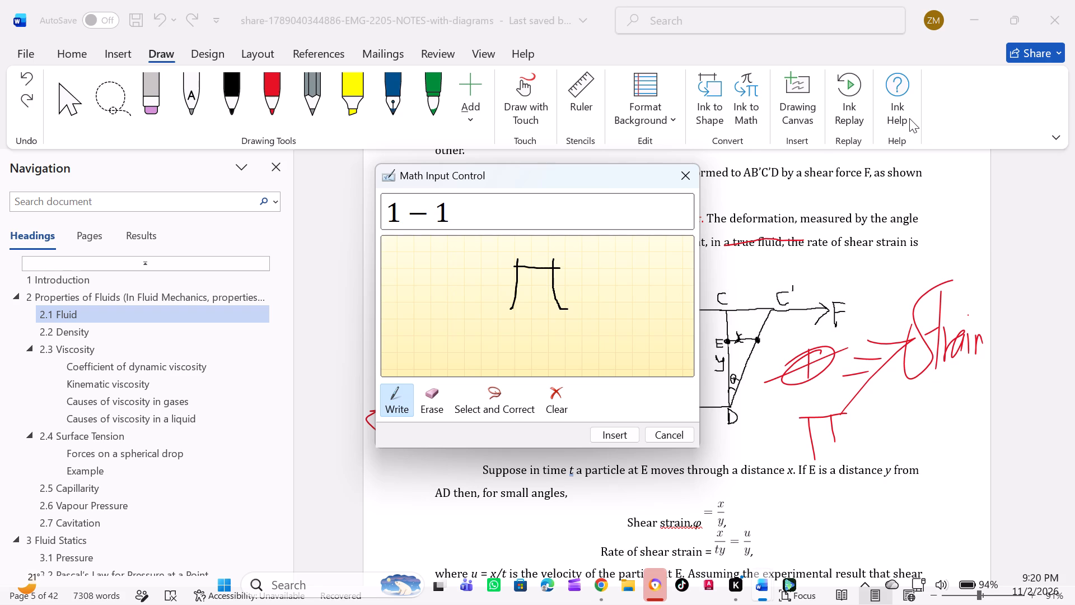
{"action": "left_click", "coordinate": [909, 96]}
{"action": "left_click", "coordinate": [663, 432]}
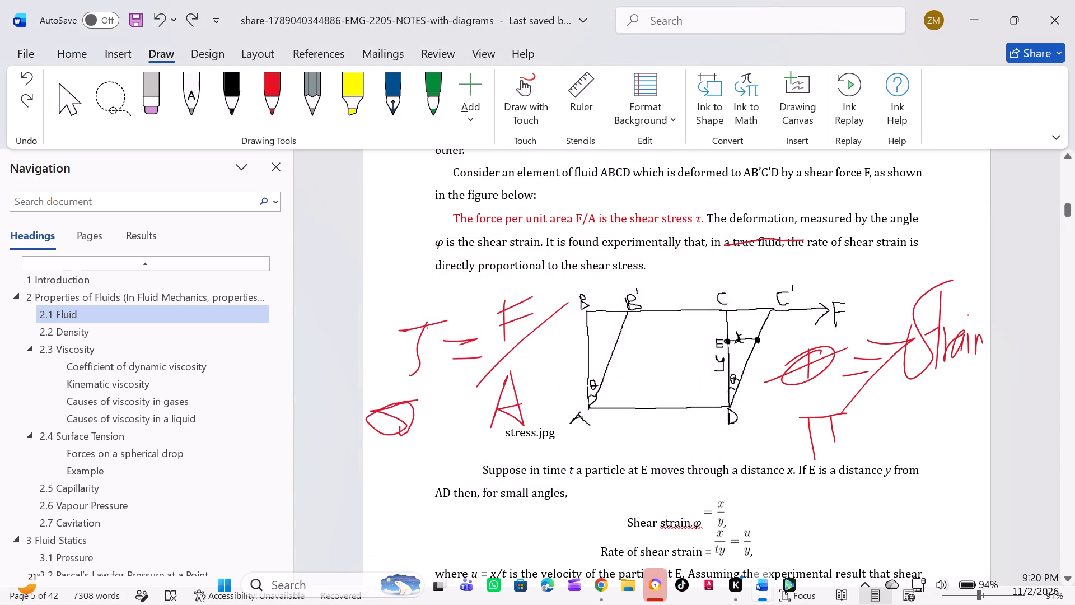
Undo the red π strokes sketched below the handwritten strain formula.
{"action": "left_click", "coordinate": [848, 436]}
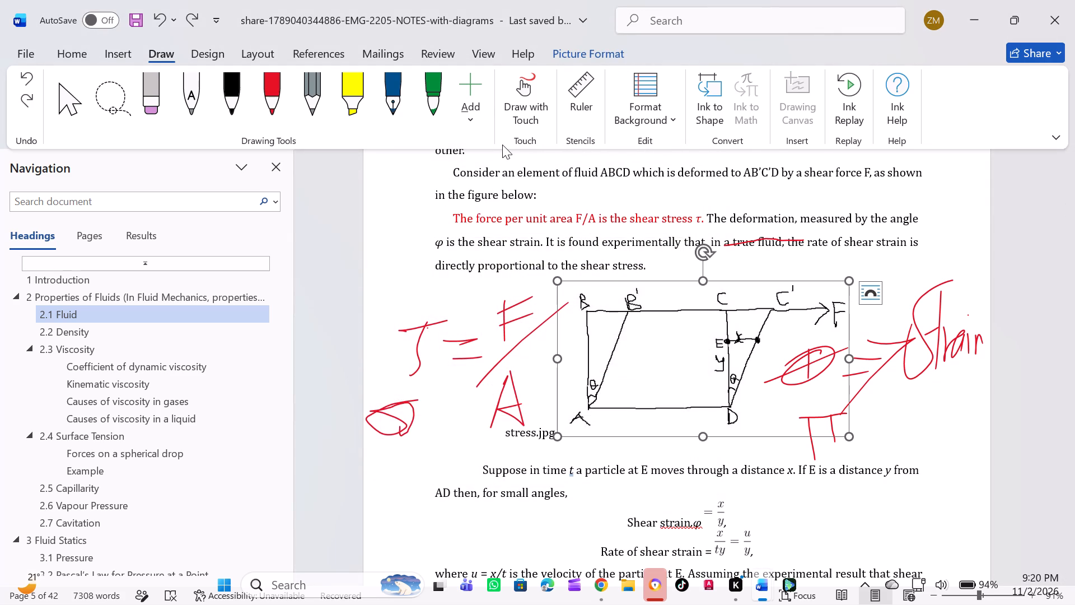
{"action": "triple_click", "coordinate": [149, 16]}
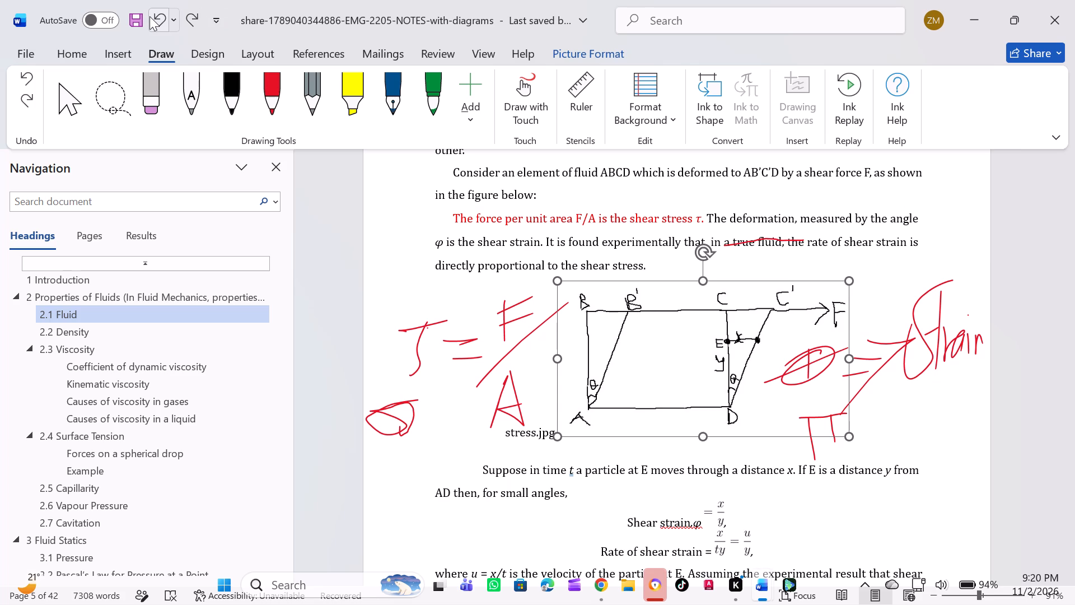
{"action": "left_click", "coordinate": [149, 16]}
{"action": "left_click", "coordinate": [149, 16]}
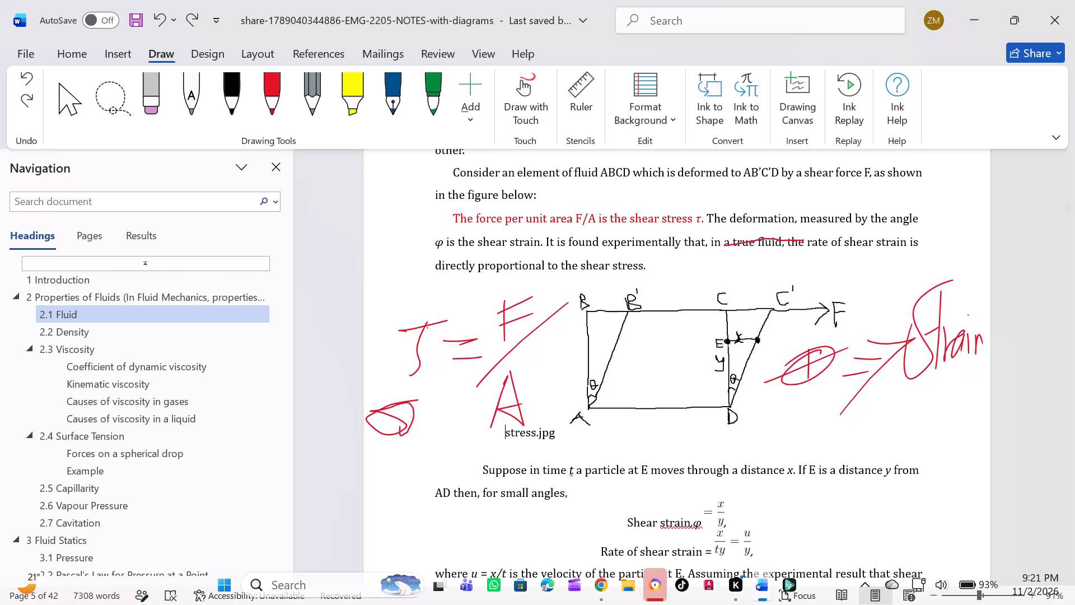
Bring up the overview of open windows and desktops.
{"action": "key", "text": "super+Tab"}
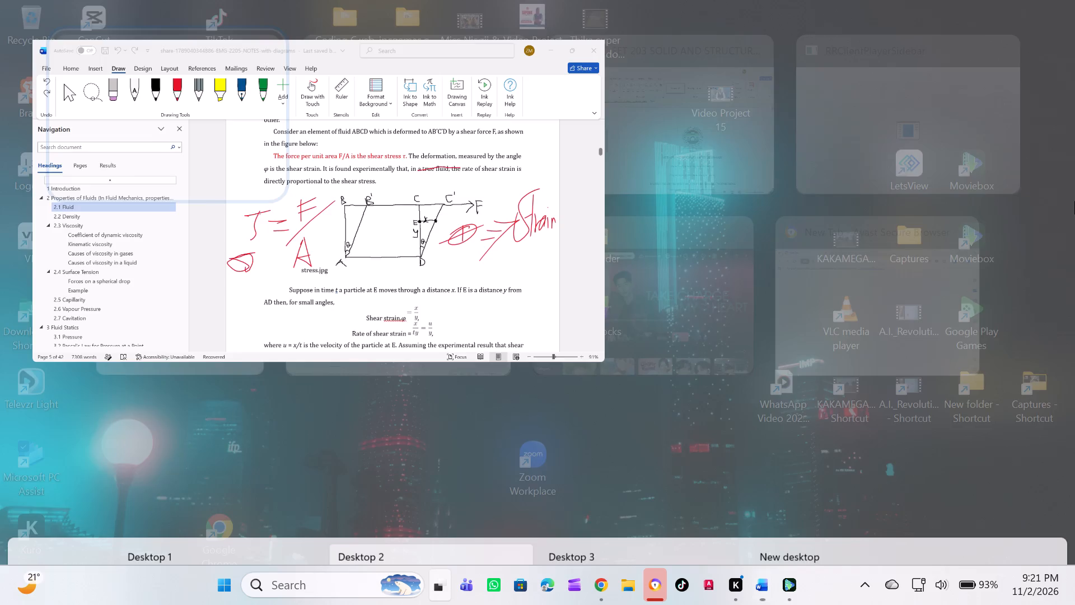